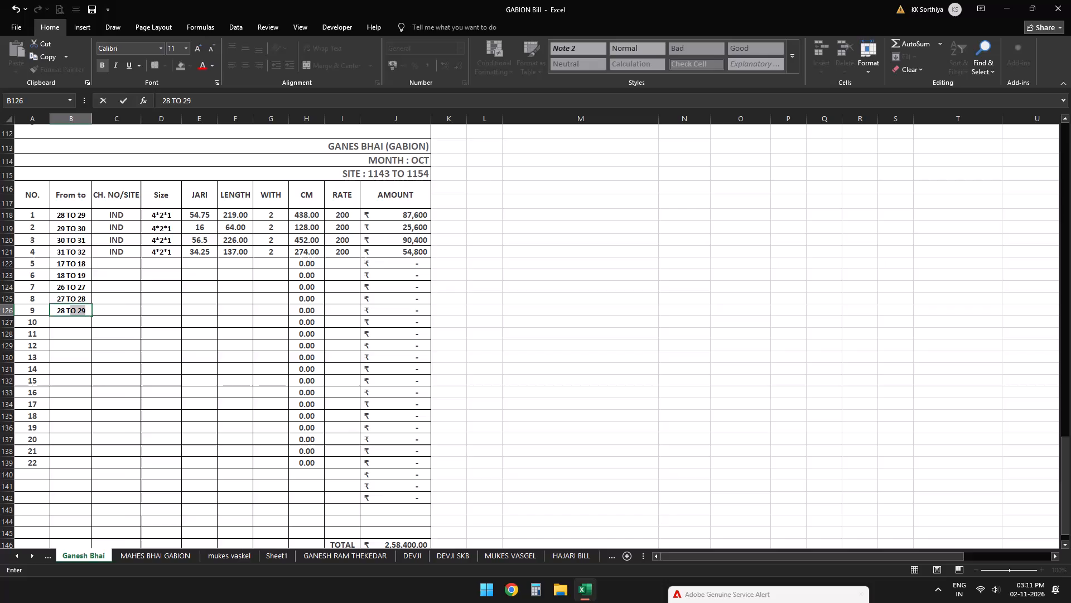
# Complete the From to entry 28 TO 29 for item 9, and enter 33 TO 34 and 34 TO 35 for items 10 and 11.
pyautogui.press('Return')
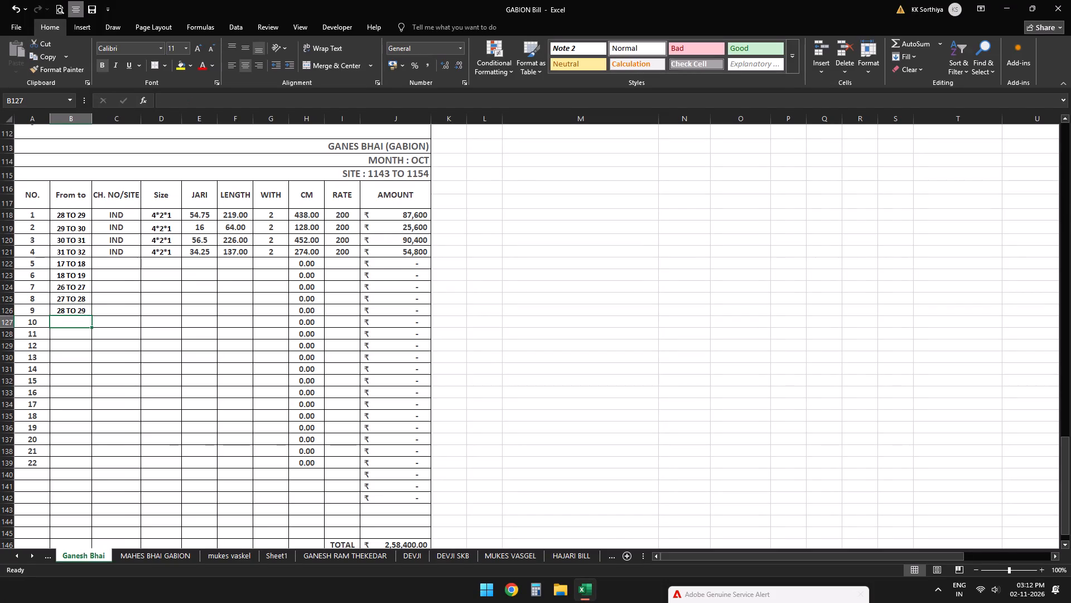
pyautogui.write('33 TO')
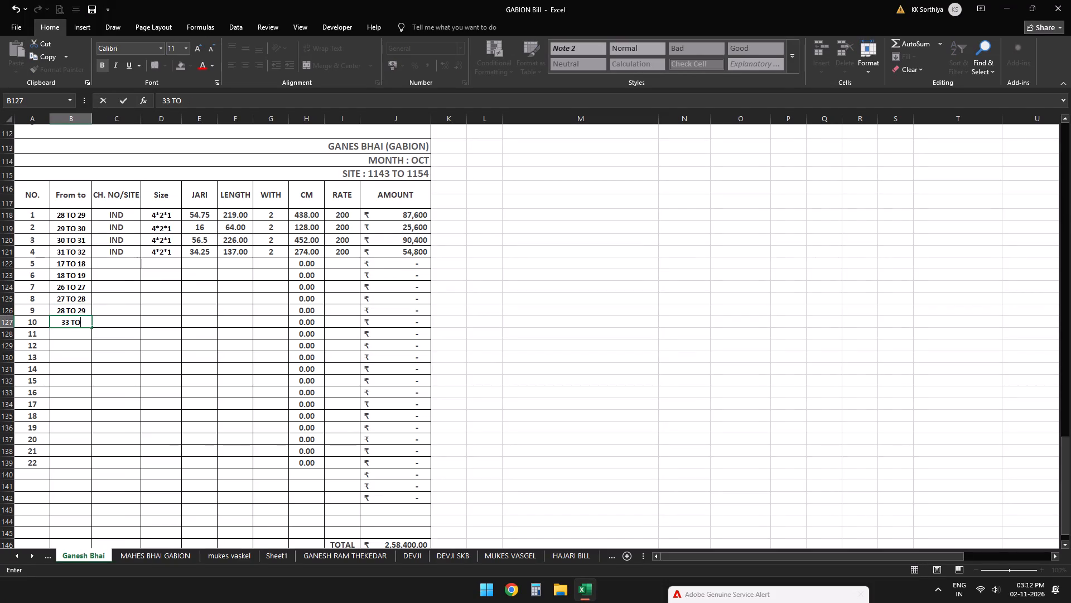
pyautogui.press('space')
pyautogui.write('34')
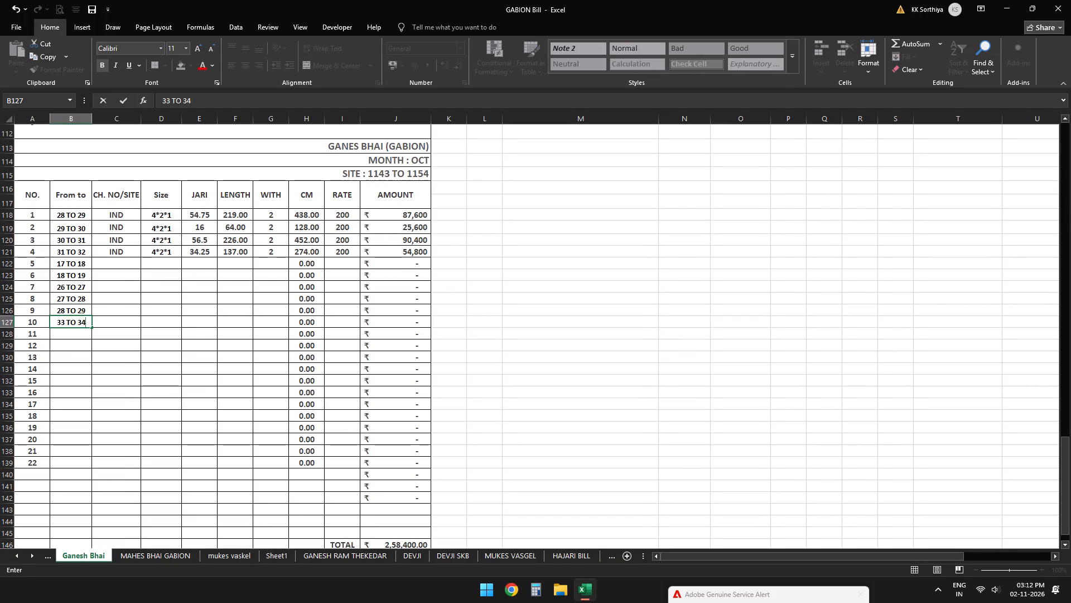
pyautogui.press('Return')
pyautogui.write('34 TO')
pyautogui.press('space')
pyautogui.write('36')
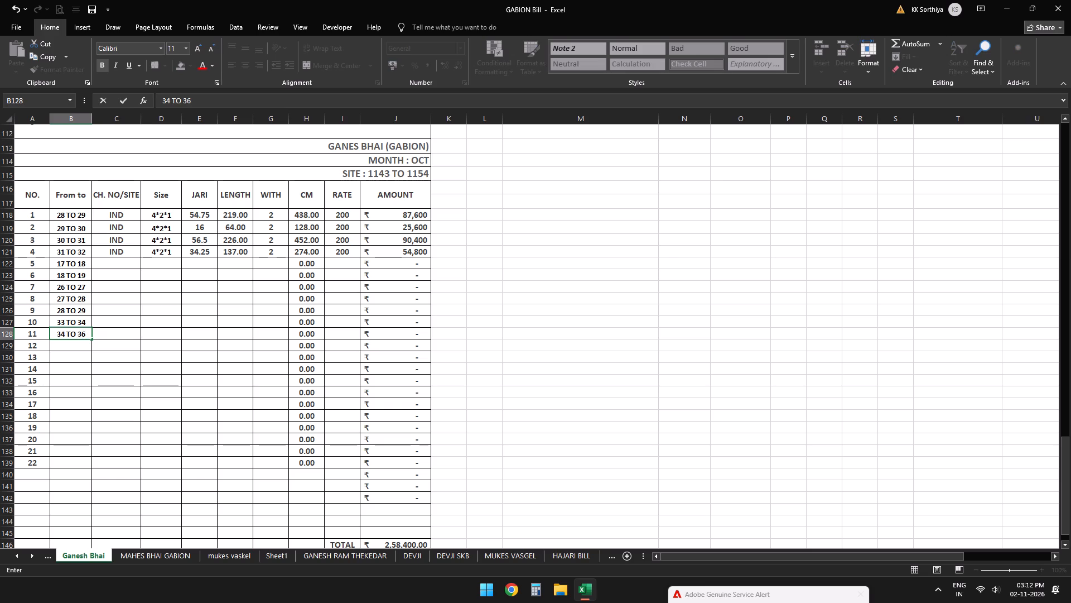
pyautogui.press('BackSpace')
pyautogui.press('4')
pyautogui.press('BackSpace')
pyautogui.press('5')
pyautogui.press('Right')
# Fill the CH. NO/SITE column with PAK for items 5 through 11.
pyautogui.press('Up')
pyautogui.press('Up')
pyautogui.press('Up')
pyautogui.press('Up')
pyautogui.press('Up')
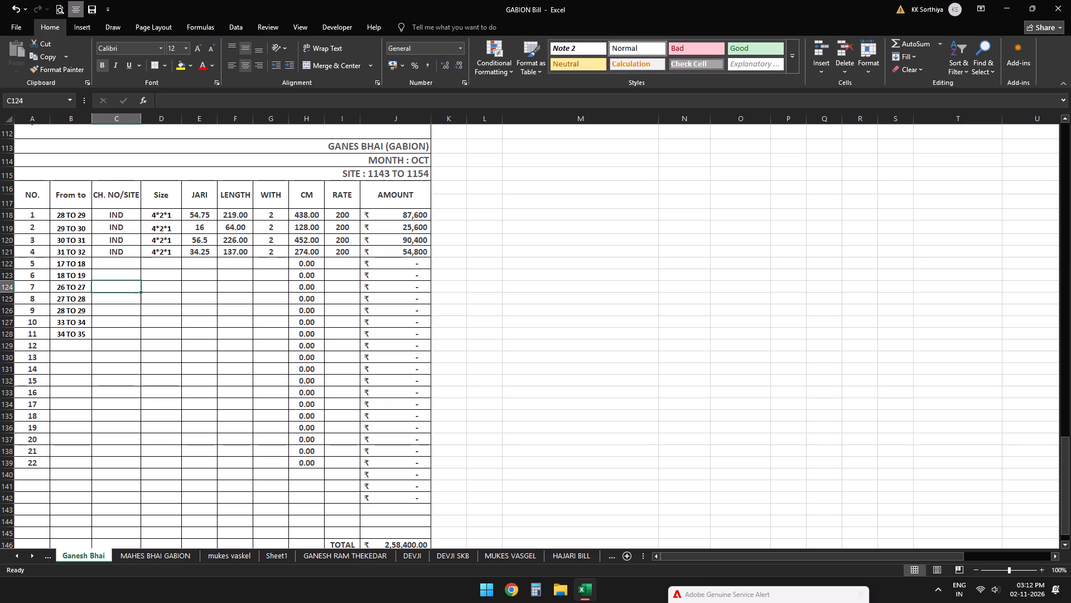
pyautogui.press('Up')
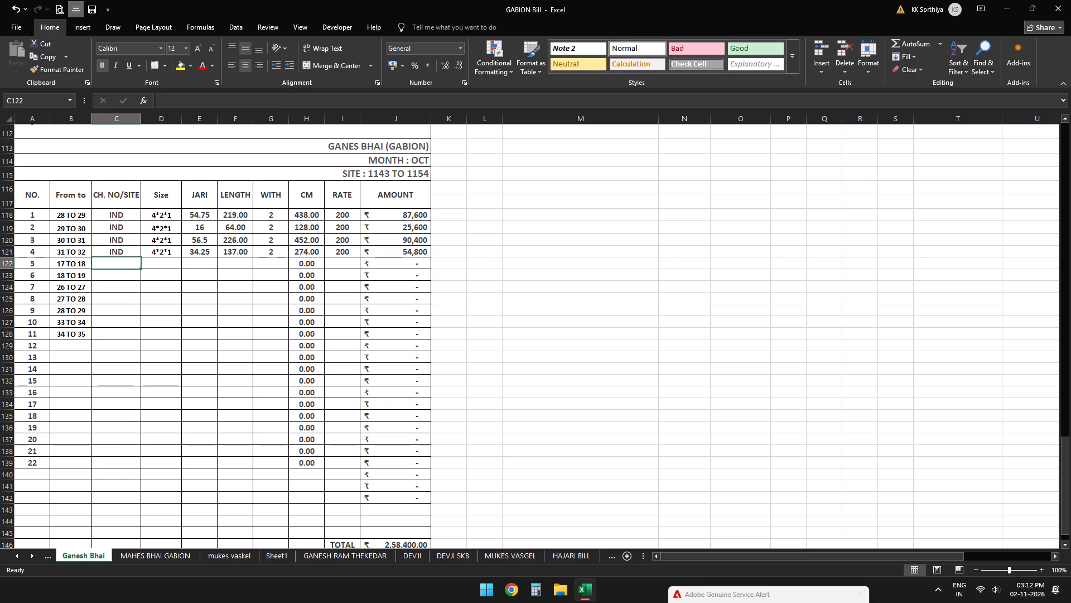
pyautogui.press('p')
pyautogui.write('AK')
pyautogui.press('Down')
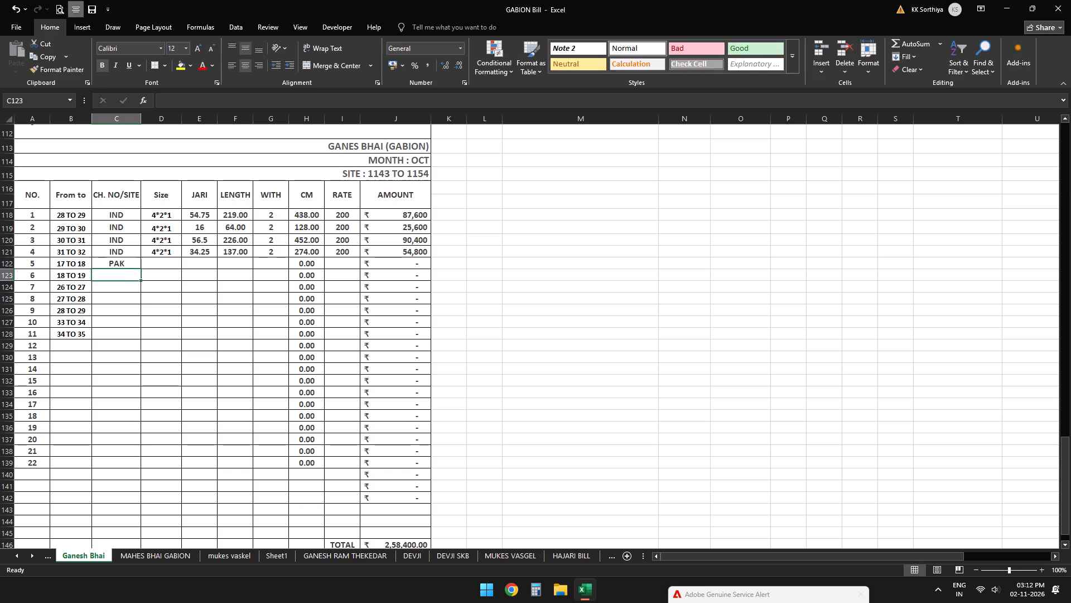
pyautogui.press('p')
pyautogui.press('Down')
pyautogui.press('p')
pyautogui.press('Down')
pyautogui.press('p')
pyautogui.press('Down')
pyautogui.press('p')
pyautogui.press('Down')
pyautogui.press('p')
pyautogui.press('Down')
pyautogui.press('p')
pyautogui.press('Right')
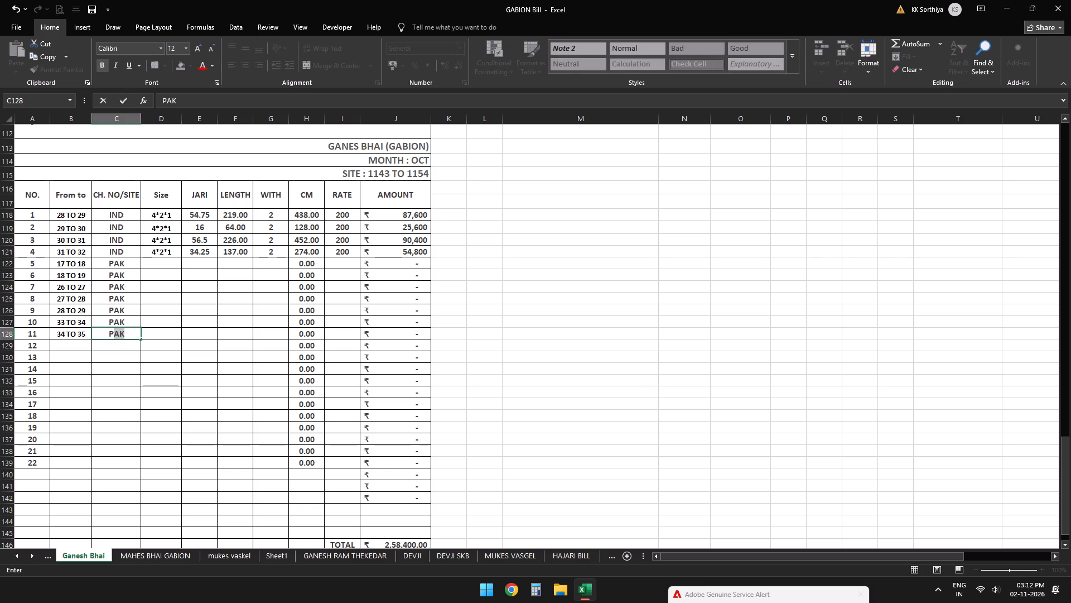
# Copy the size 4*2*1 from item 4 into the Size cells of items 5 through 11.
pyautogui.press('Up')
pyautogui.press('Up')
pyautogui.press('Up')
pyautogui.press('Up')
pyautogui.press('Up')
pyautogui.press('Up')
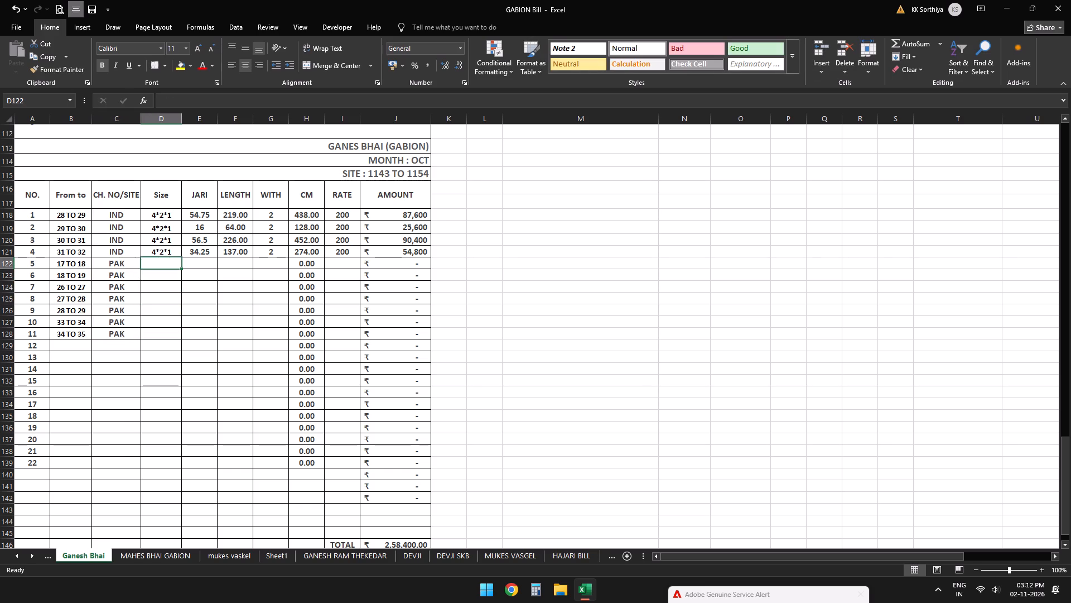
pyautogui.press('Up')
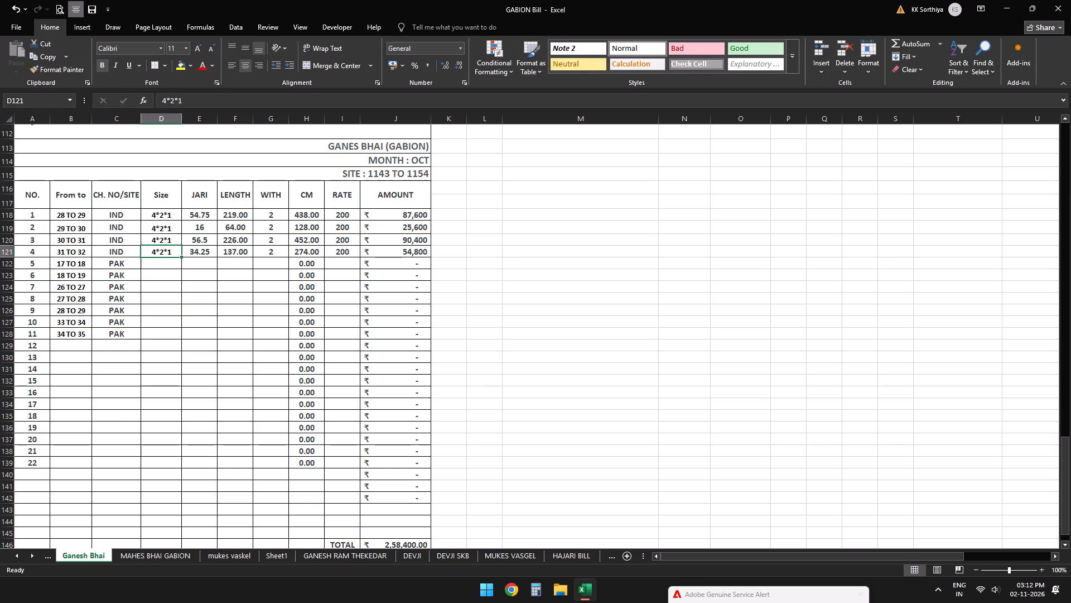
pyautogui.hotkey('ctrl', 'c')
pyautogui.hotkey('shift', 'Down')
pyautogui.hotkey('shift', 'Down')
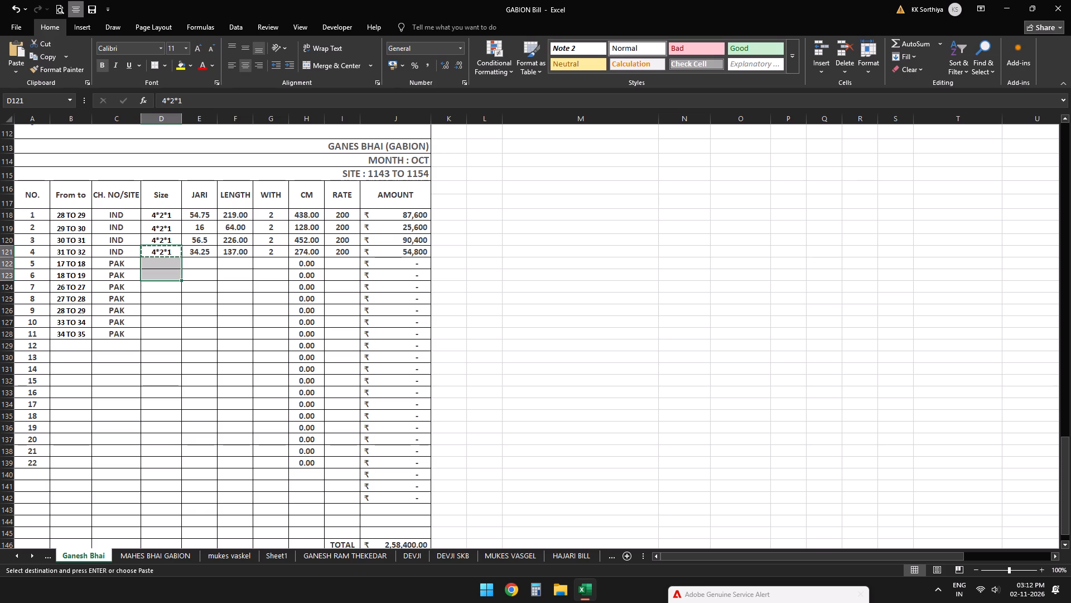
pyautogui.hotkey('shift', 'Down')
pyautogui.hotkey('shift', 'Down')
pyautogui.hotkey('shift', 'Down')
pyautogui.hotkey('shift', 'Down')
pyautogui.hotkey('shift', 'Down')
pyautogui.press('Return')
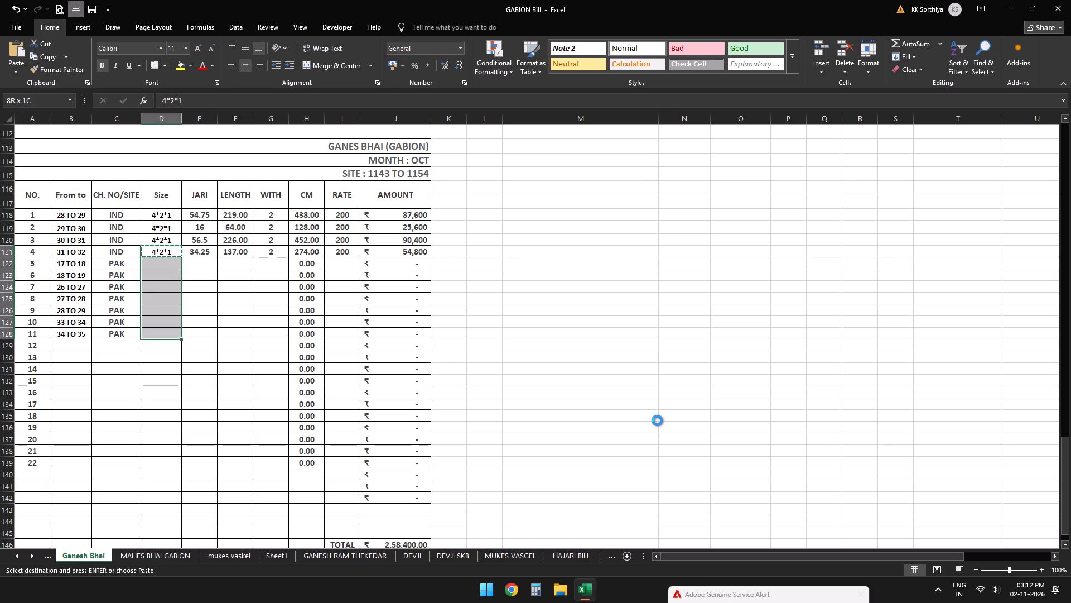
# Enter LENGTH values of 16 for items 5, 6 and 7, 52 for item 8, and 31 for item 9.
pyautogui.press('Down')
pyautogui.press('Right')
pyautogui.press('Down')
pyautogui.press('Up')
pyautogui.press('Right')
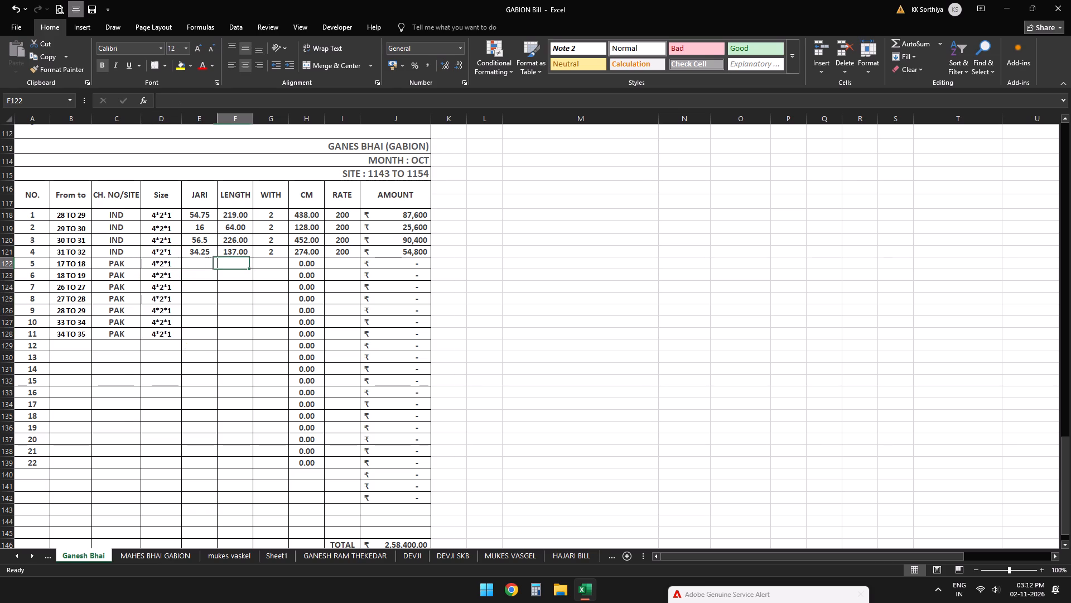
pyautogui.write('16')
pyautogui.press('Down')
pyautogui.write('16')
pyautogui.press('Down')
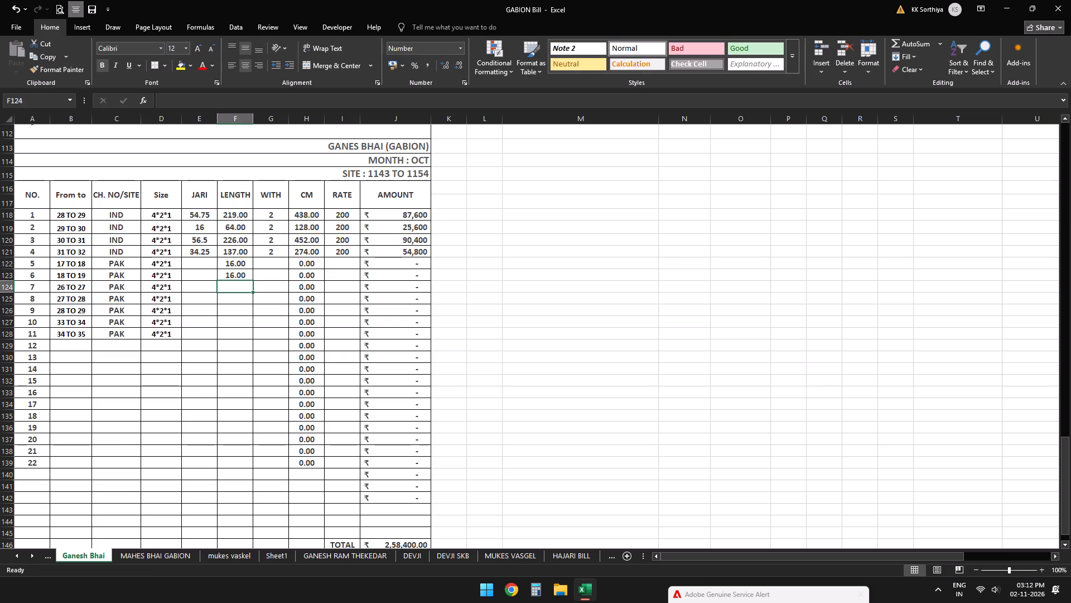
pyautogui.write('16')
pyautogui.press('Down')
pyautogui.write('52')
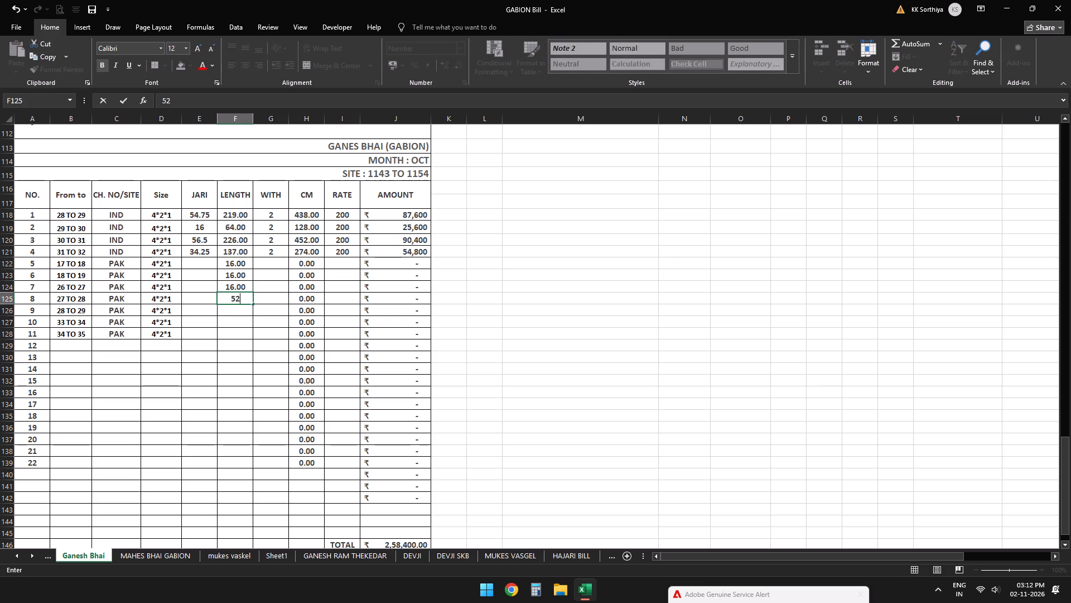
pyautogui.press('Down')
pyautogui.write('31')
pyautogui.press('Down')
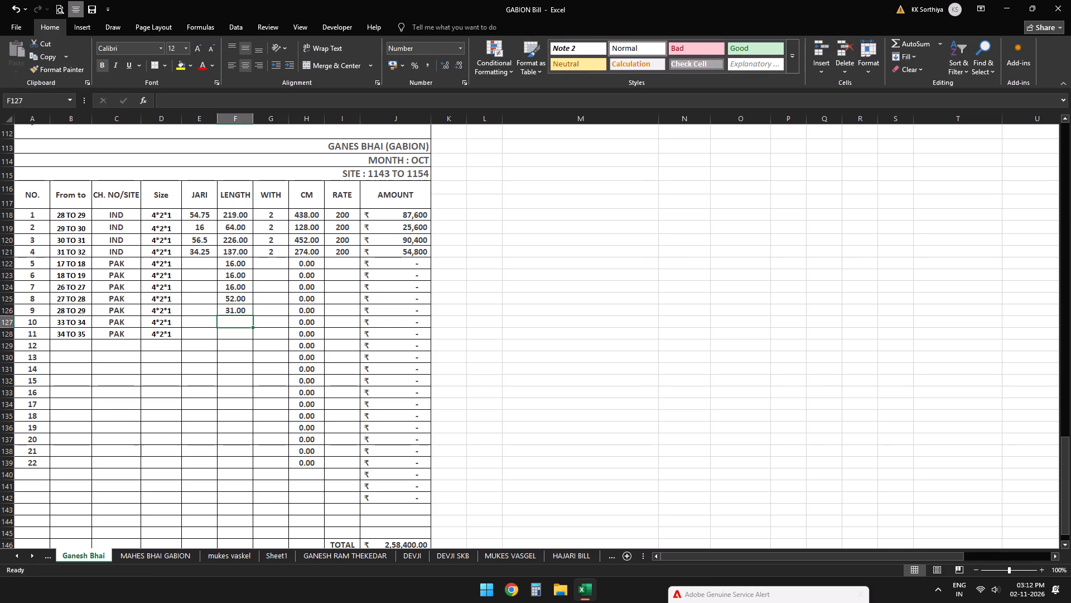
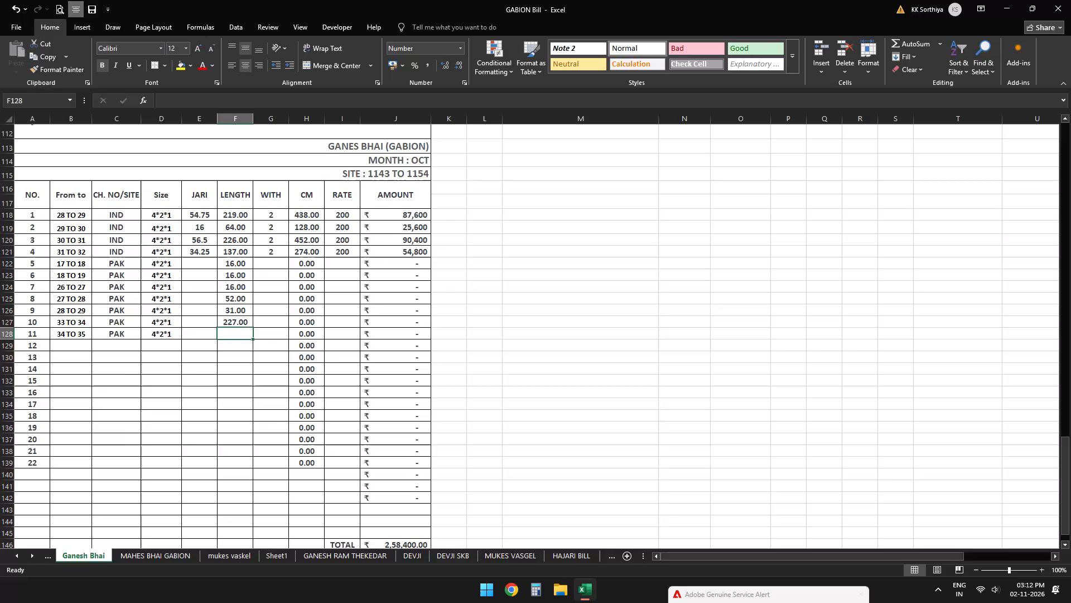
# Enter a LENGTH of 252 for item 11.
pyautogui.write('252')
pyautogui.press('Right')
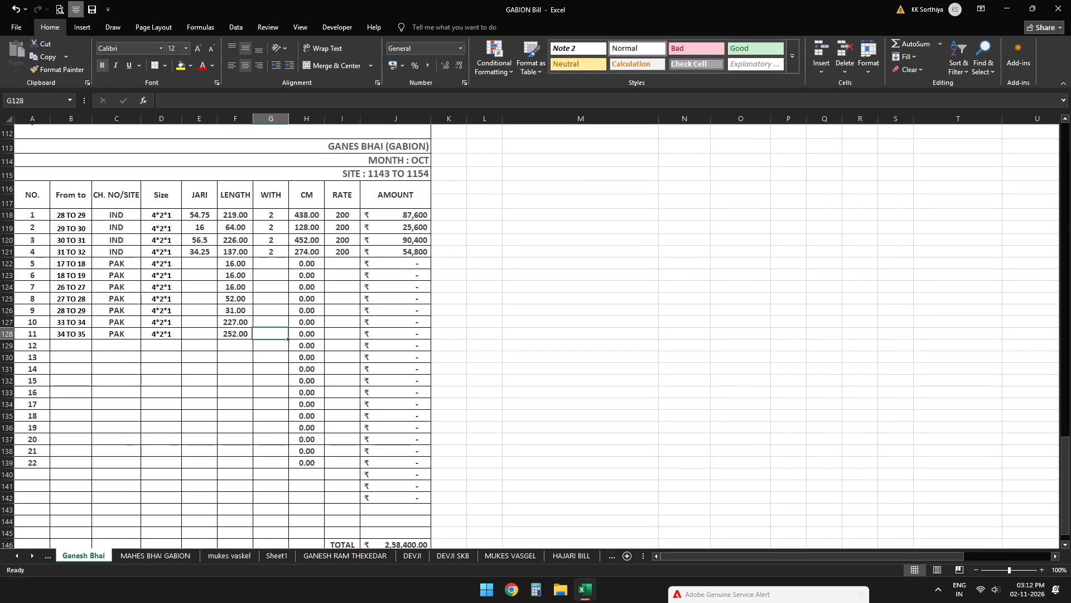
# Fill the WITH column with 2 for items 5 through 11.
pyautogui.press('Up')
pyautogui.press('Up')
pyautogui.press('Up')
pyautogui.press('Up')
pyautogui.press('Up')
pyautogui.press('Up')
pyautogui.press('2')
pyautogui.press('Down')
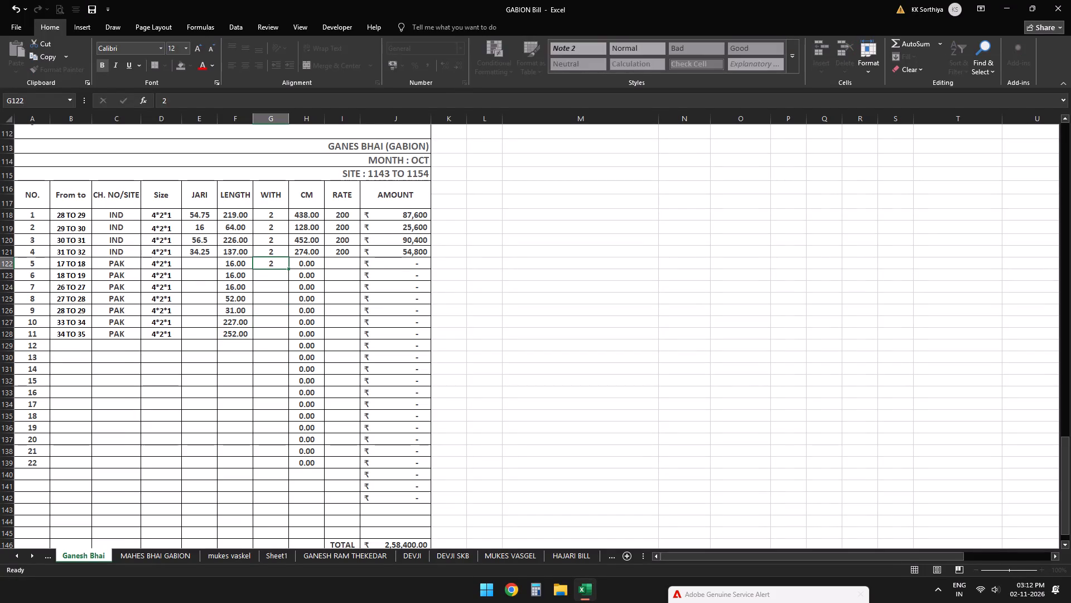
pyautogui.press('2')
pyautogui.press('Down')
pyautogui.press('2')
pyautogui.press('Down')
pyautogui.press('2')
pyautogui.press('Down')
pyautogui.press('2')
pyautogui.press('Down')
pyautogui.press('2')
pyautogui.press('Down')
pyautogui.press('2')
pyautogui.press('Right')
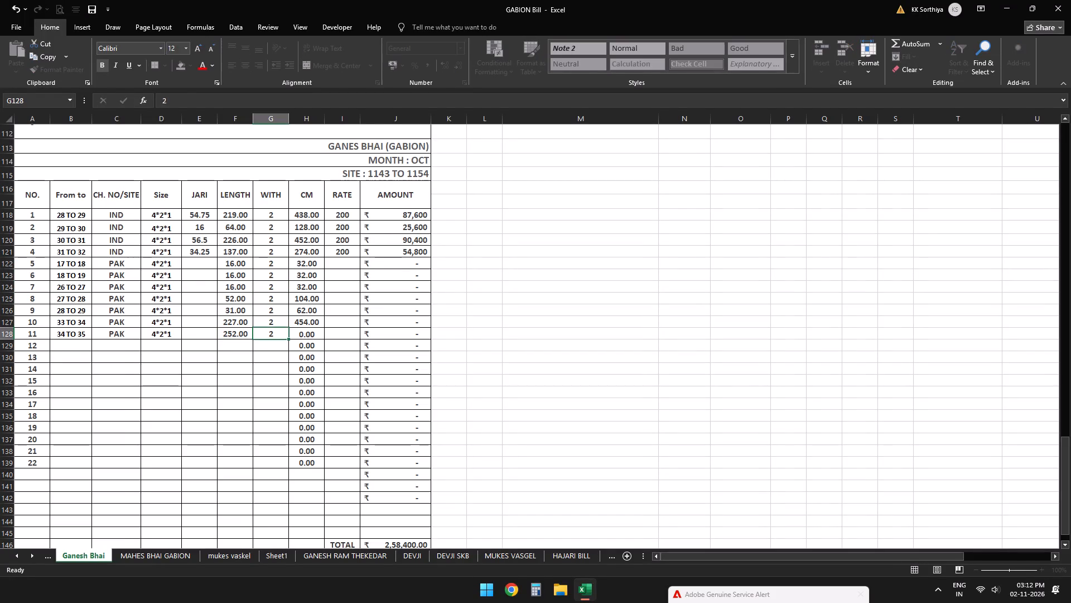
# Fill the RATE column with 200 for items 5 through 11.
pyautogui.press('Right')
pyautogui.press('Up')
pyautogui.press('Up')
pyautogui.press('Up')
pyautogui.press('Up')
pyautogui.press('Up')
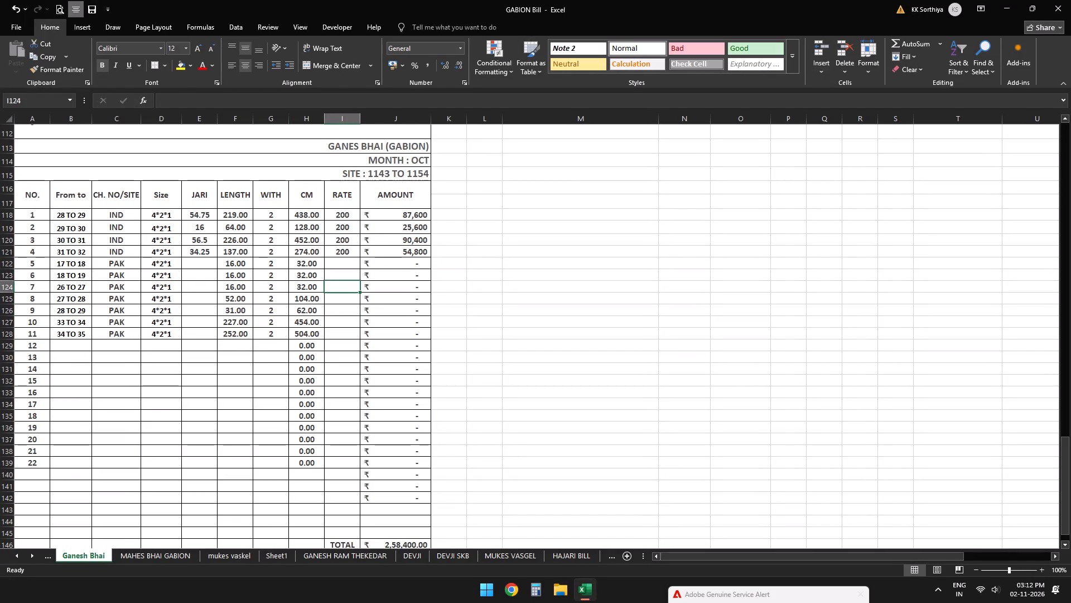
pyautogui.press('Up')
pyautogui.write('200')
pyautogui.press('Down')
pyautogui.write('200')
pyautogui.press('Down')
pyautogui.write('200')
pyautogui.press('Down')
pyautogui.write('200')
pyautogui.press('Down')
pyautogui.write('200')
pyautogui.press('Down')
pyautogui.write('200')
pyautogui.press('Down')
pyautogui.write('200')
pyautogui.press('Left')
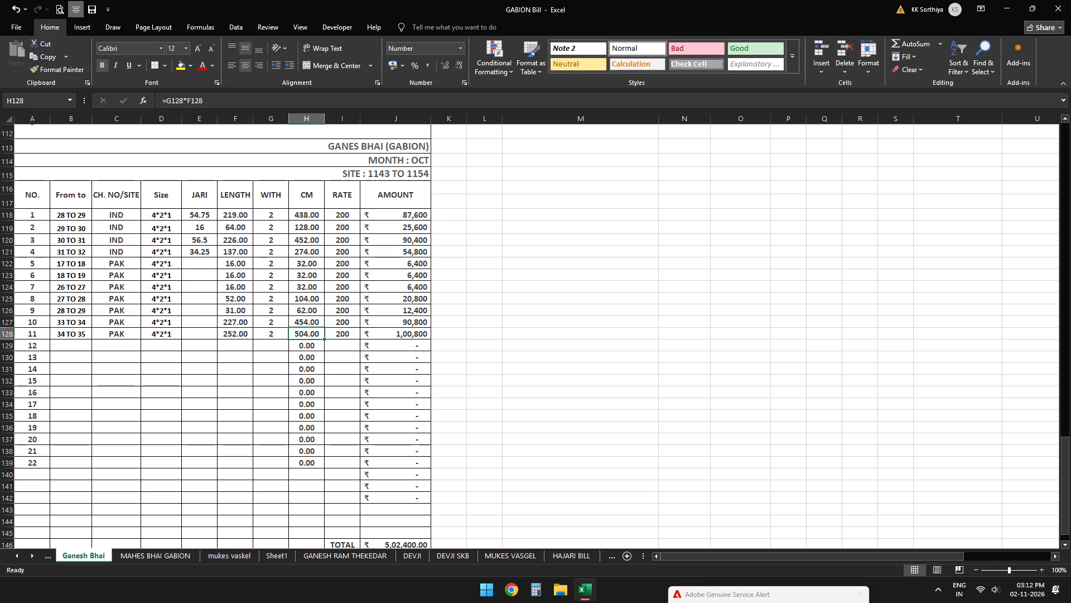
pyautogui.press('Left')
pyautogui.press('Left')
pyautogui.press('Left')
pyautogui.press('Left')
pyautogui.press('Up')
pyautogui.press('Right')
pyautogui.press('Up')
pyautogui.press('Up')
pyautogui.press('Up')
pyautogui.press('Up')
pyautogui.press('Up')
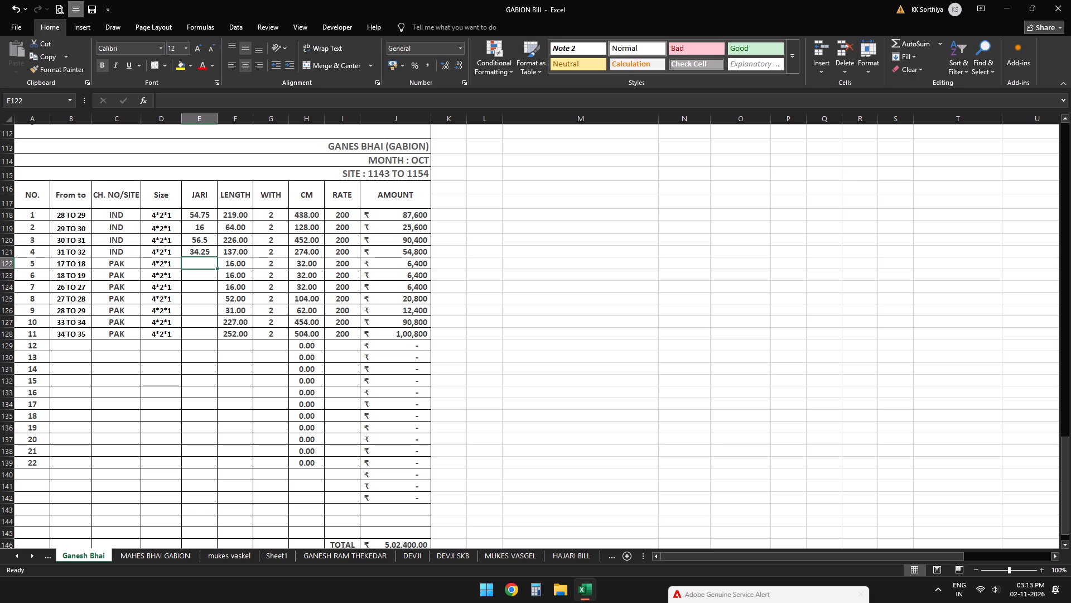
pyautogui.press('4')
pyautogui.press('Right')
pyautogui.press('4')
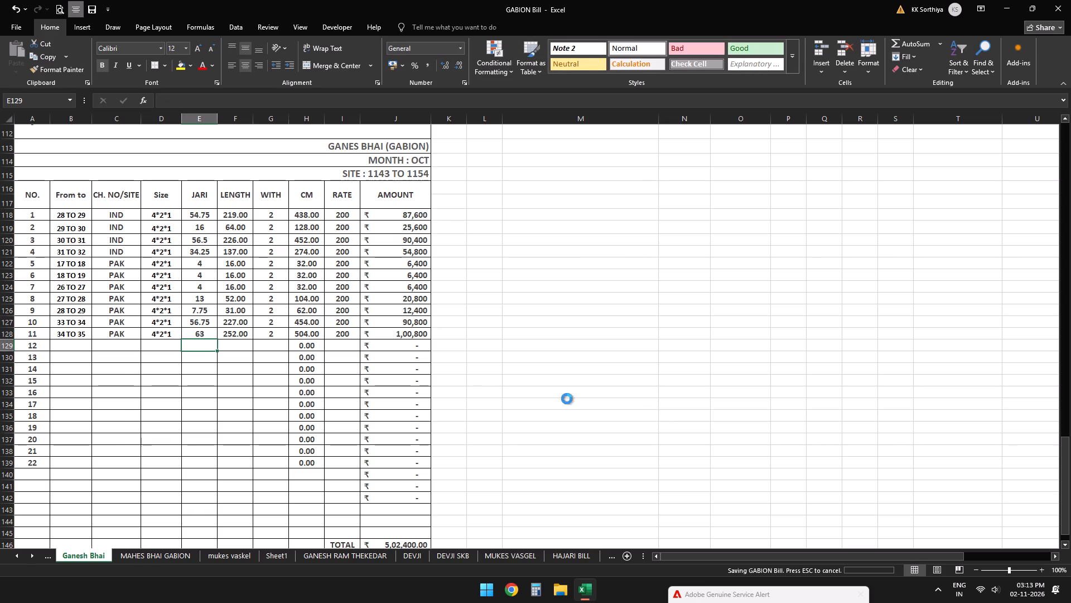
pyautogui.scroll(-1, 403, 381)
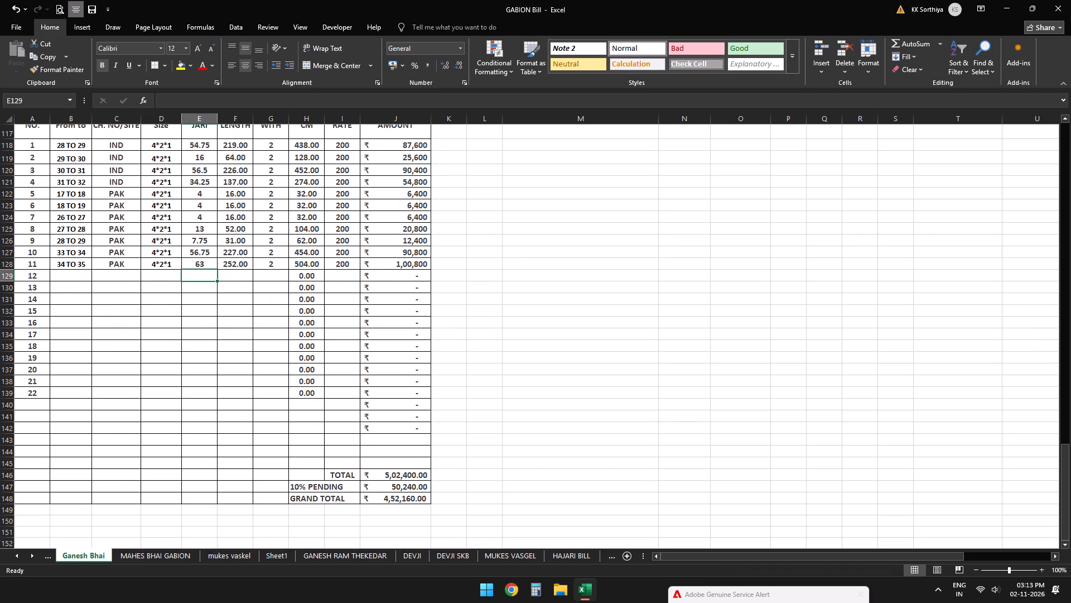
pyautogui.click(79, 275)
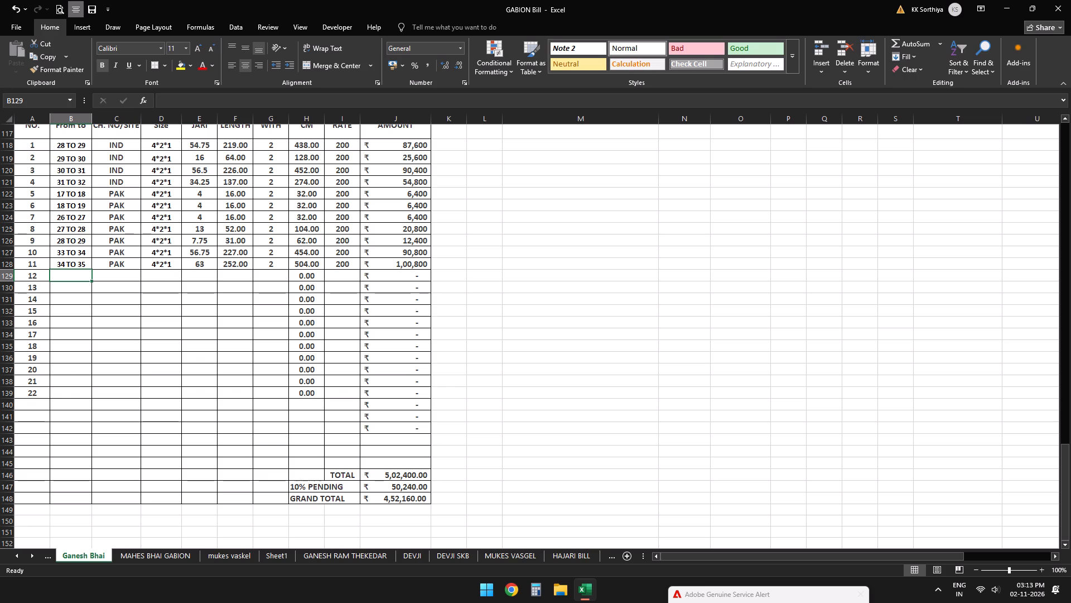
pyautogui.write('6 T')
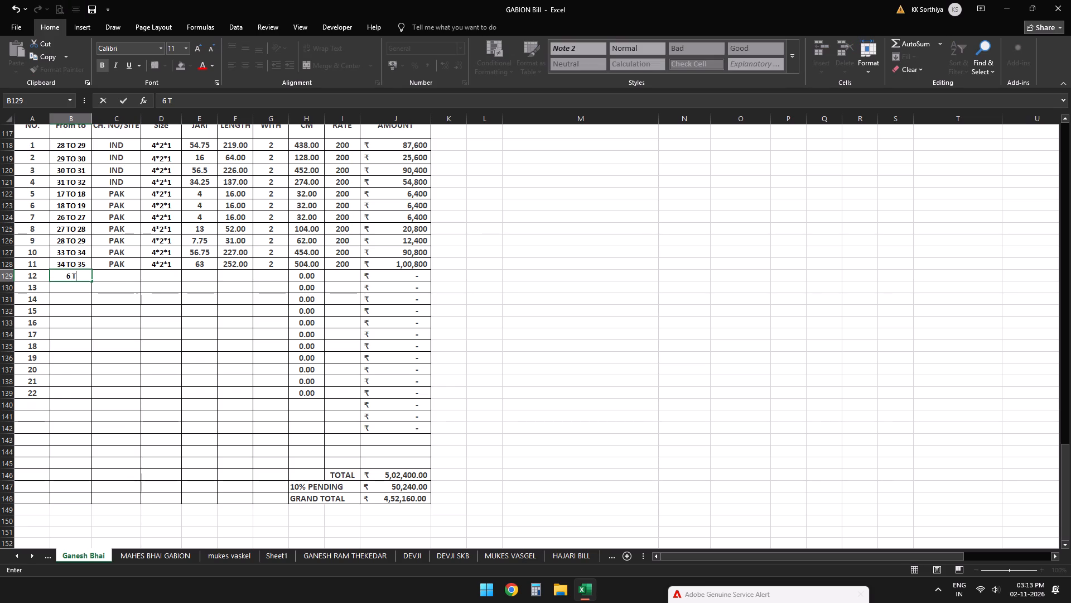
pyautogui.write('O 7')
pyautogui.press('Return')
pyautogui.press('1')
pyautogui.write('3 TO')
pyautogui.press('space')
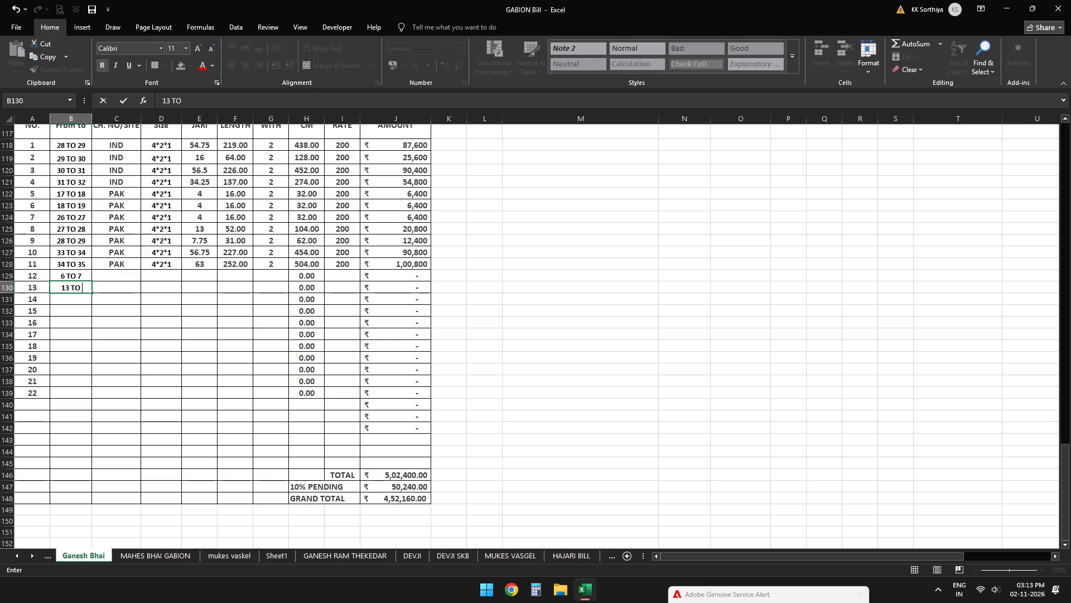
pyautogui.write('14')
pyautogui.press('Return')
pyautogui.write('11')
pyautogui.press('BackSpace')
pyautogui.write('4 TO 15')
pyautogui.press('Return')
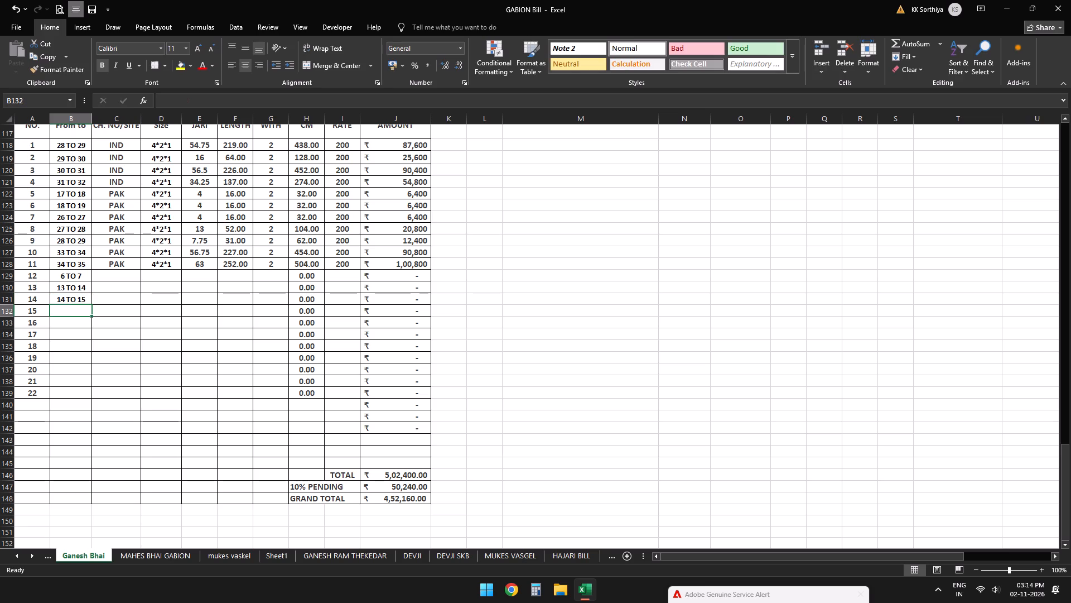
# Enter the From to ranges 17 TO 18, 21 TO 22 and 22 TO 23 for items 15, 16 and 17.
pyautogui.write('17 TO')
pyautogui.press('space')
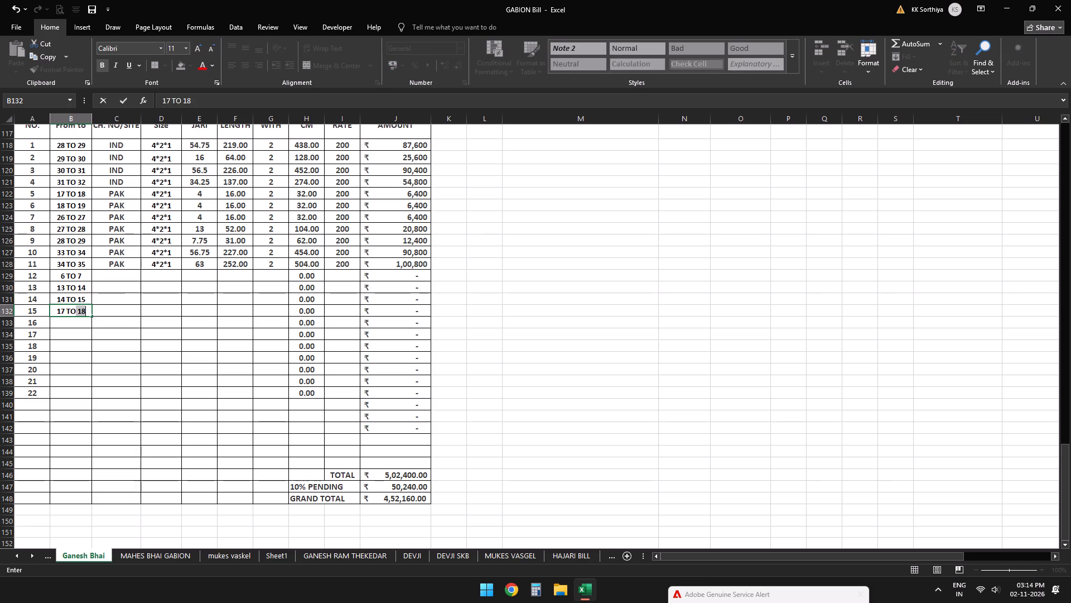
pyautogui.press('Return')
pyautogui.write('21 TO 22')
pyautogui.press('Return')
pyautogui.write('22 TO 23')
pyautogui.press('Right')
# Fill the CH. NO/SITE column with IND for items 12 through 17.
pyautogui.press('Up')
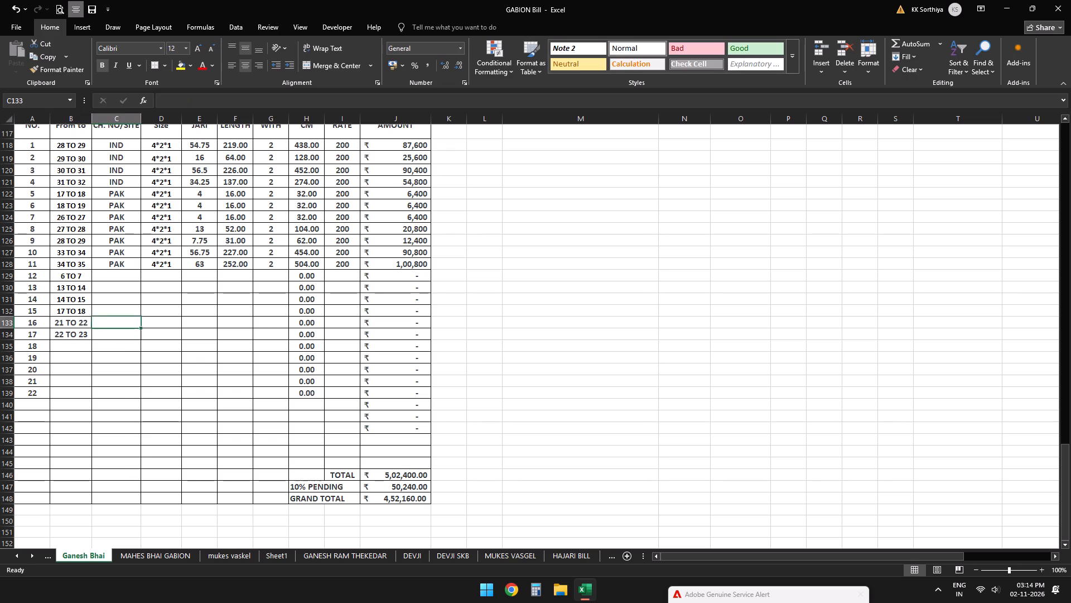
pyautogui.press('Up')
pyautogui.press('Up')
pyautogui.press('Up')
pyautogui.press('Up')
pyautogui.press('i')
pyautogui.press('Down')
pyautogui.press('i')
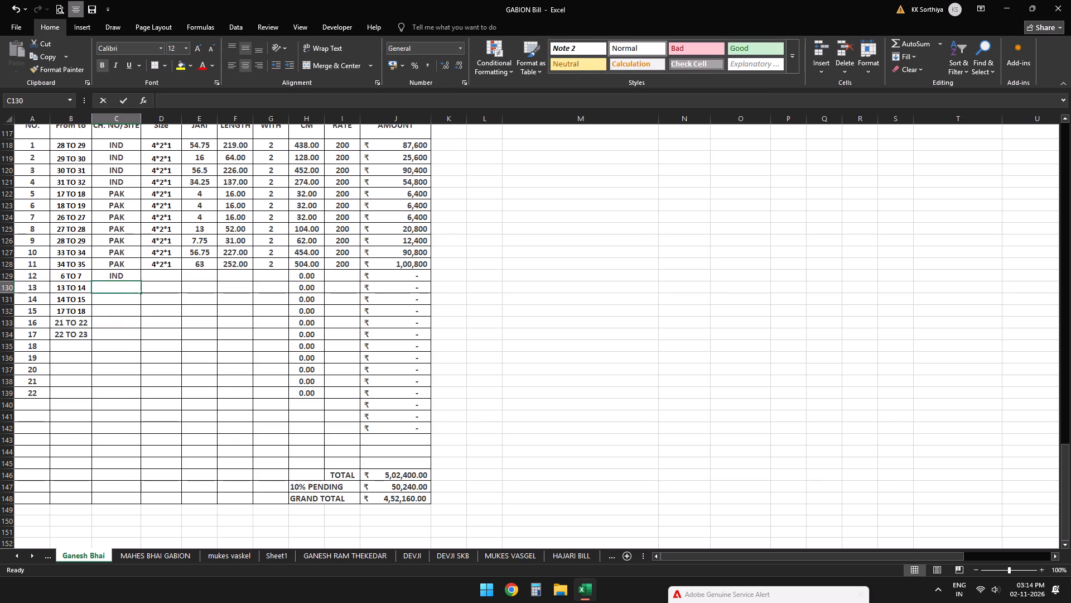
pyautogui.press('Down')
pyautogui.press('i')
pyautogui.press('Down')
pyautogui.press('i')
pyautogui.press('Down')
pyautogui.press('i')
pyautogui.press('Down')
pyautogui.press('i')
pyautogui.press('Right')
# Enter the size 4*1*1 for item 12 and copy it into the Size cells of items 13 through 17.
pyautogui.press('Up')
pyautogui.press('Up')
pyautogui.press('Up')
pyautogui.press('Up')
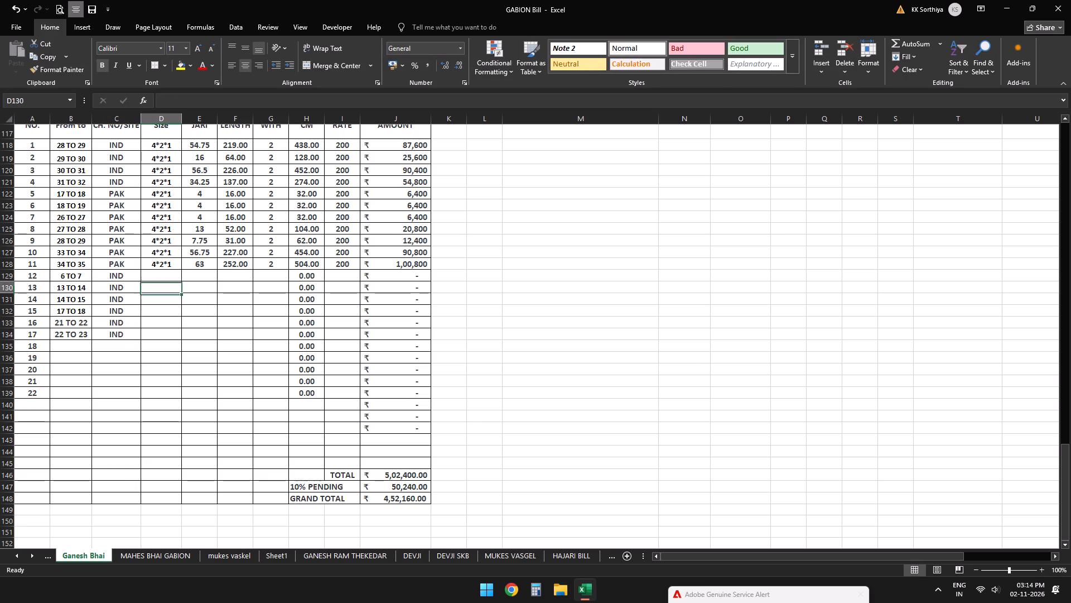
pyautogui.press('Up')
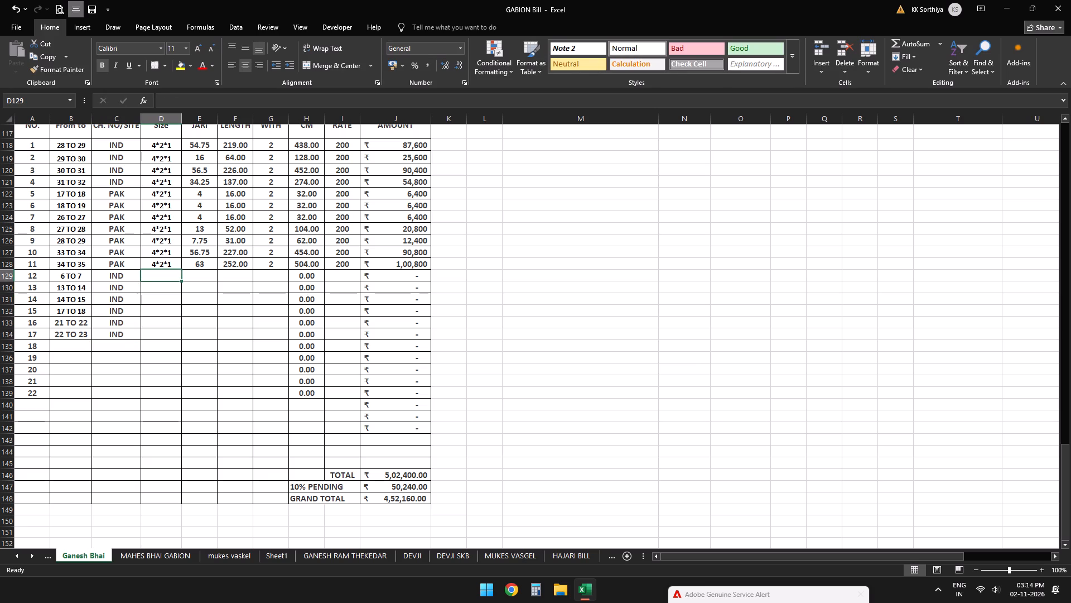
pyautogui.write('4*1*1')
pyautogui.press('Down')
pyautogui.press('Up')
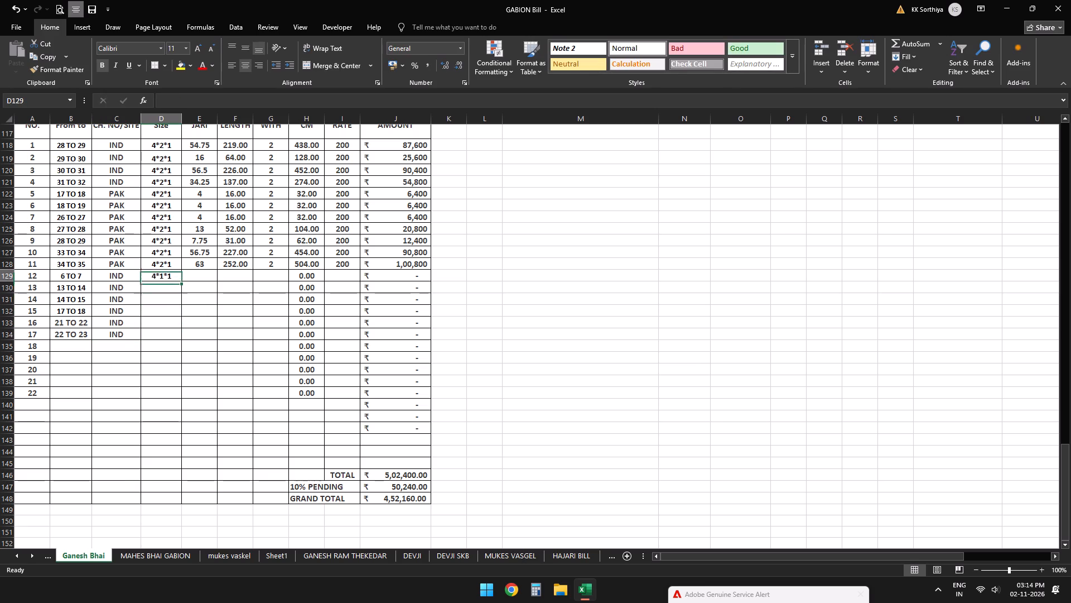
pyautogui.hotkey('ctrl', 'c')
pyautogui.hotkey('shift', 'Down')
pyautogui.hotkey('shift', 'Down')
pyautogui.hotkey('shift', 'Down')
pyautogui.hotkey('shift', 'Down')
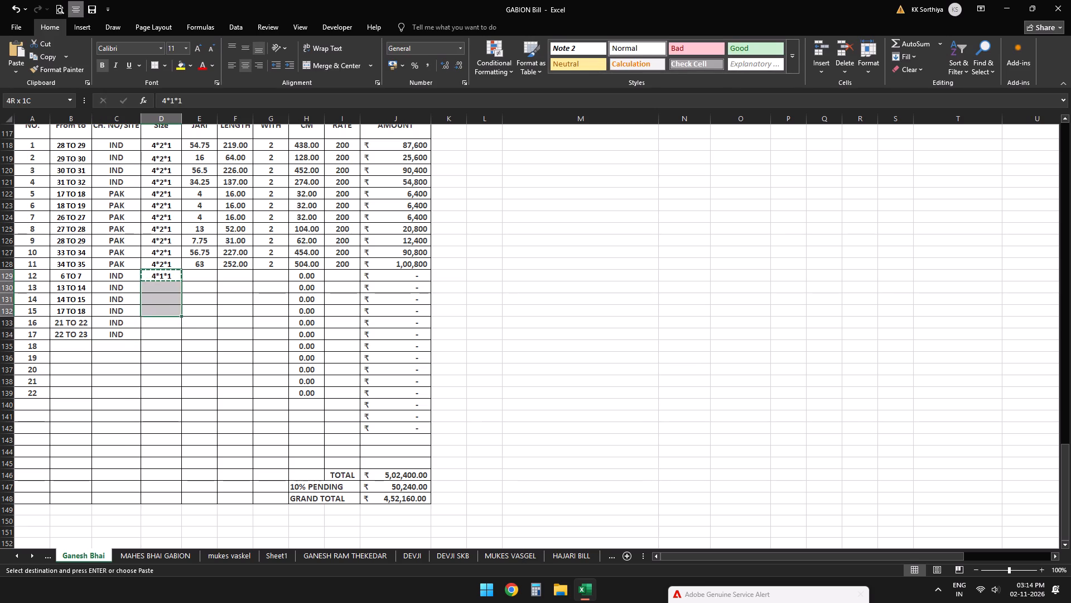
pyautogui.hotkey('shift', 'Down')
pyautogui.press('Return')
# Fill the WITH column with 1 for items 12 through 17.
pyautogui.press('Right')
pyautogui.press('Right')
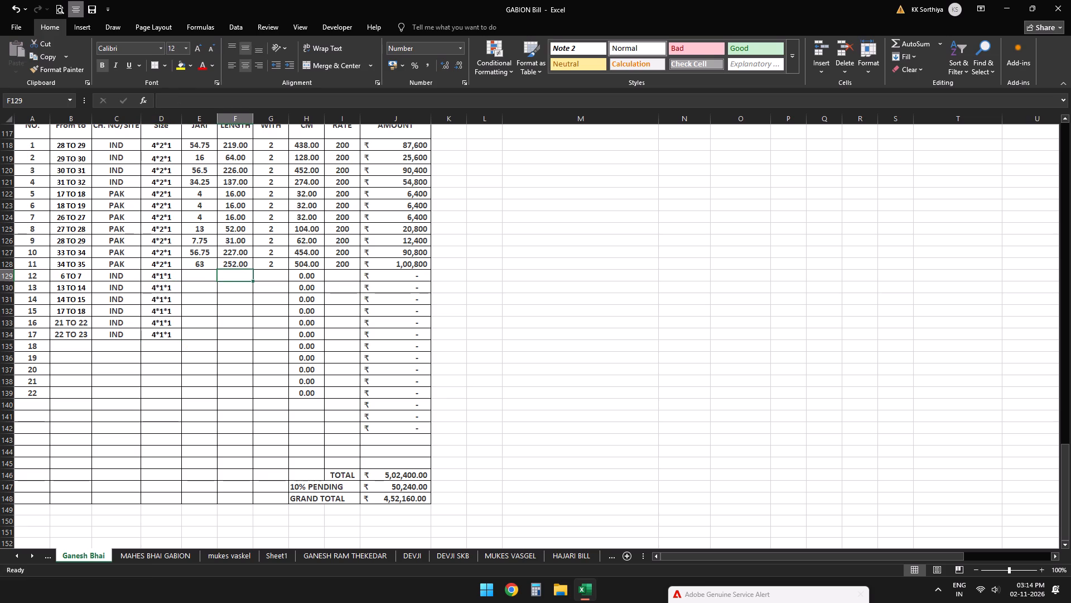
pyautogui.press('Right')
pyautogui.press('1')
pyautogui.press('Down')
pyautogui.press('1')
pyautogui.press('Down')
pyautogui.press('1')
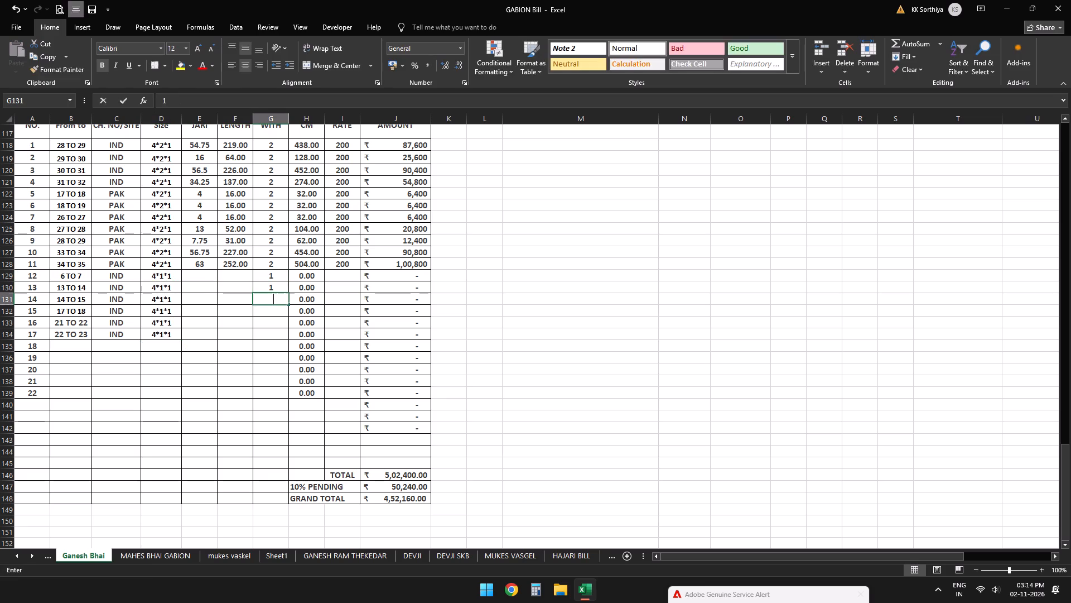
pyautogui.press('Down')
pyautogui.press('1')
pyautogui.press('Down')
pyautogui.press('1')
pyautogui.press('Down')
pyautogui.press('1')
pyautogui.press('Left')
# Enter the lengths 213, 229, 295, 128, 180 and 200 for items 12 through 17.
pyautogui.press('Up')
pyautogui.press('Up')
pyautogui.press('Up')
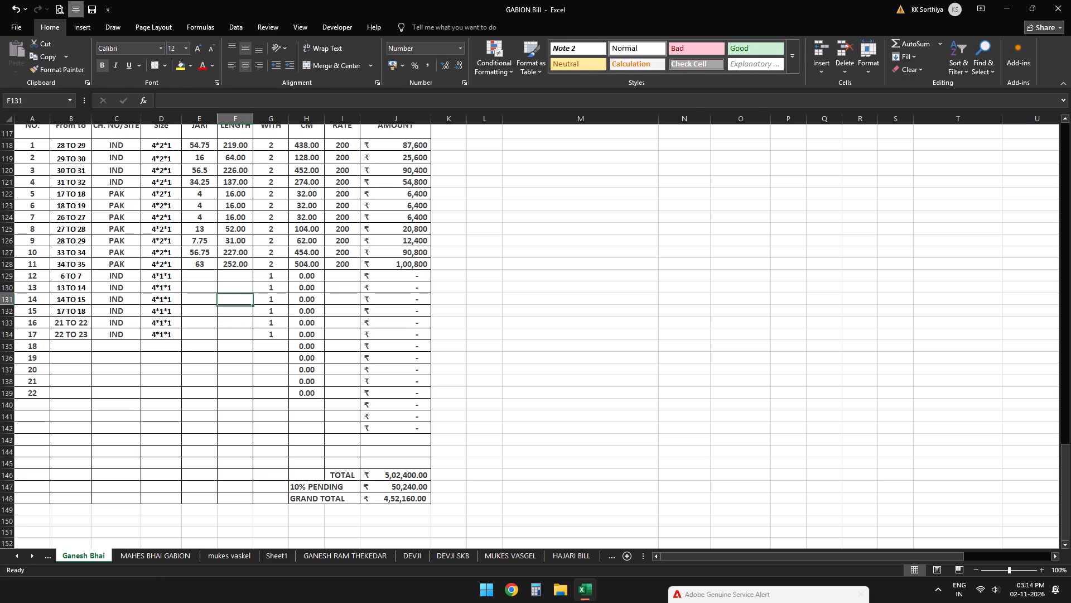
pyautogui.press('Up')
pyautogui.press('Up')
pyautogui.write('213')
pyautogui.press('Down')
pyautogui.write('229')
pyautogui.press('Down')
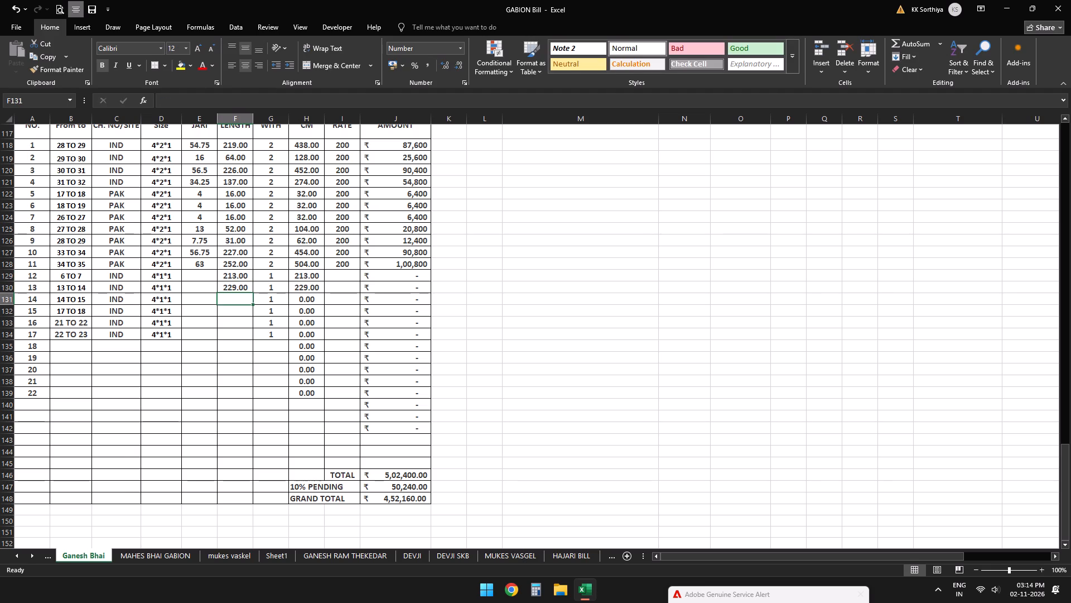
pyautogui.write('295')
pyautogui.press('Down')
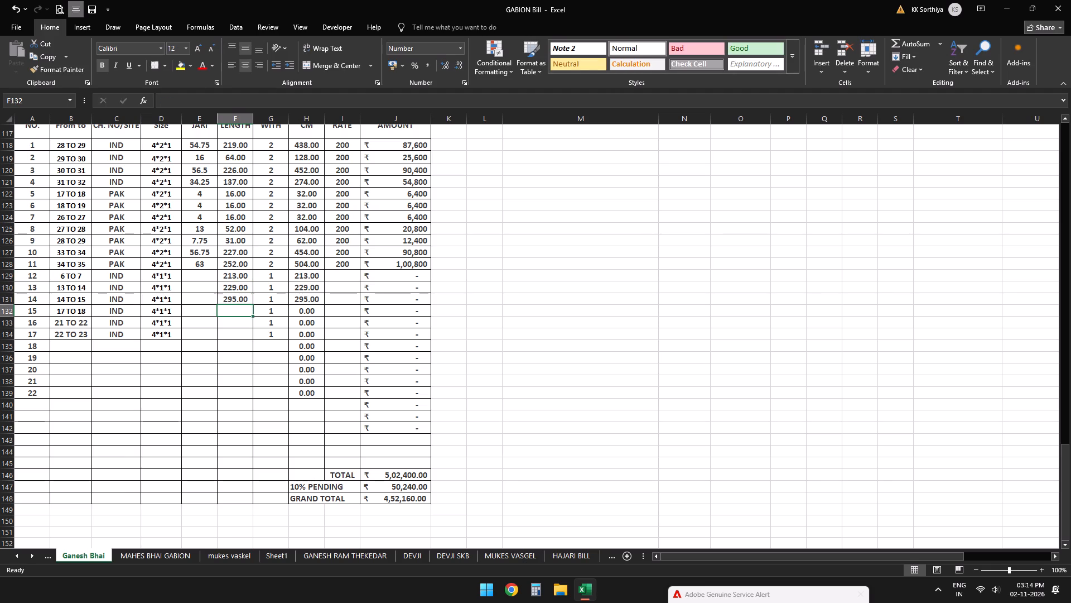
pyautogui.write('128')
pyautogui.press('Down')
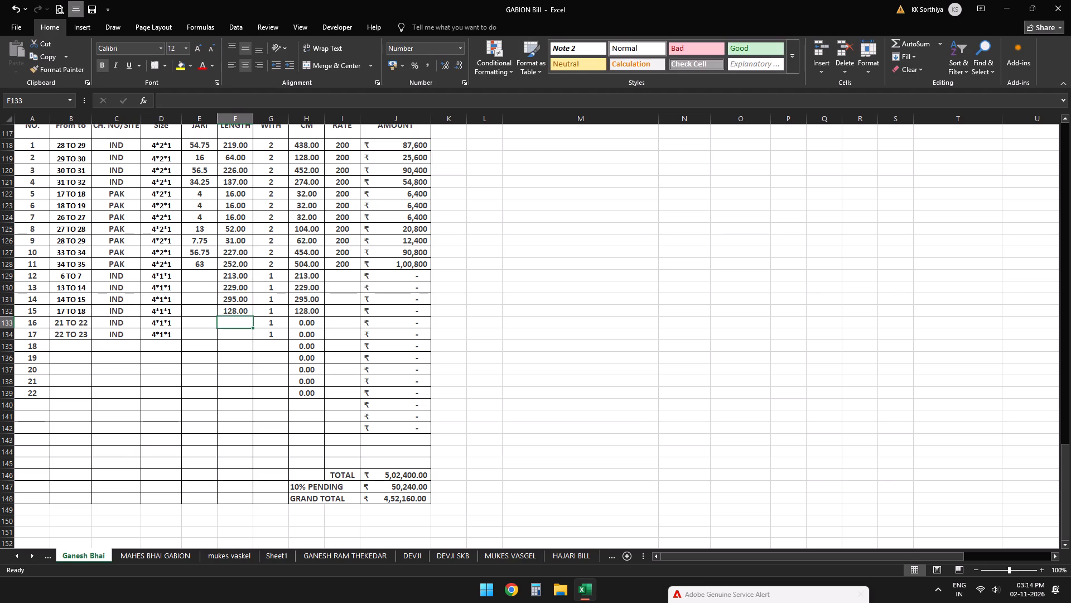
pyautogui.write('180')
pyautogui.press('Down')
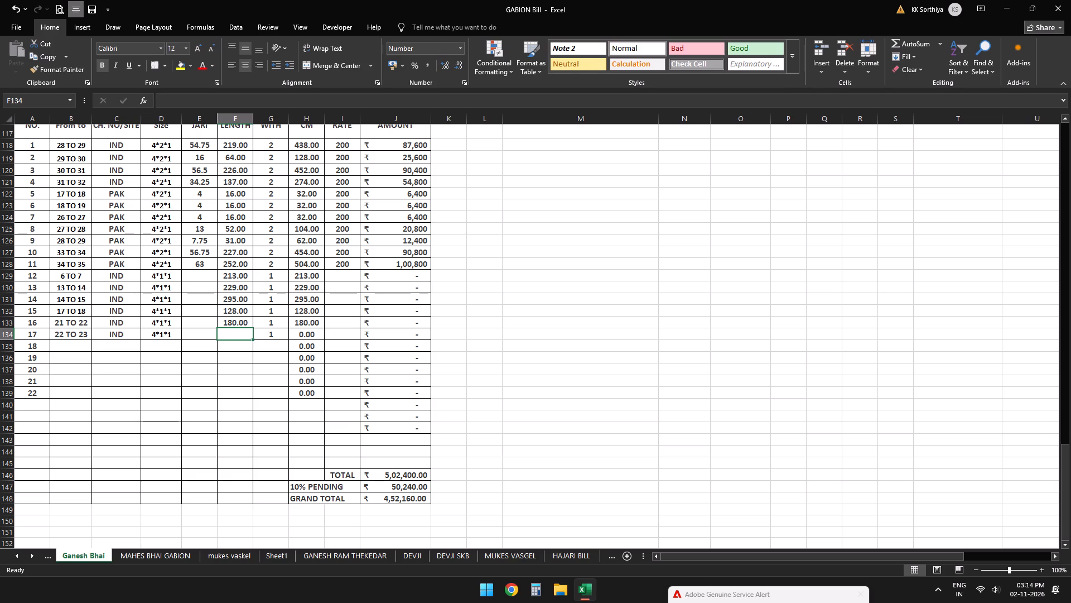
pyautogui.write('200')
pyautogui.press('Left')
pyautogui.press('Up')
pyautogui.press('Up')
pyautogui.press('Up')
pyautogui.press('Up')
pyautogui.press('Right')
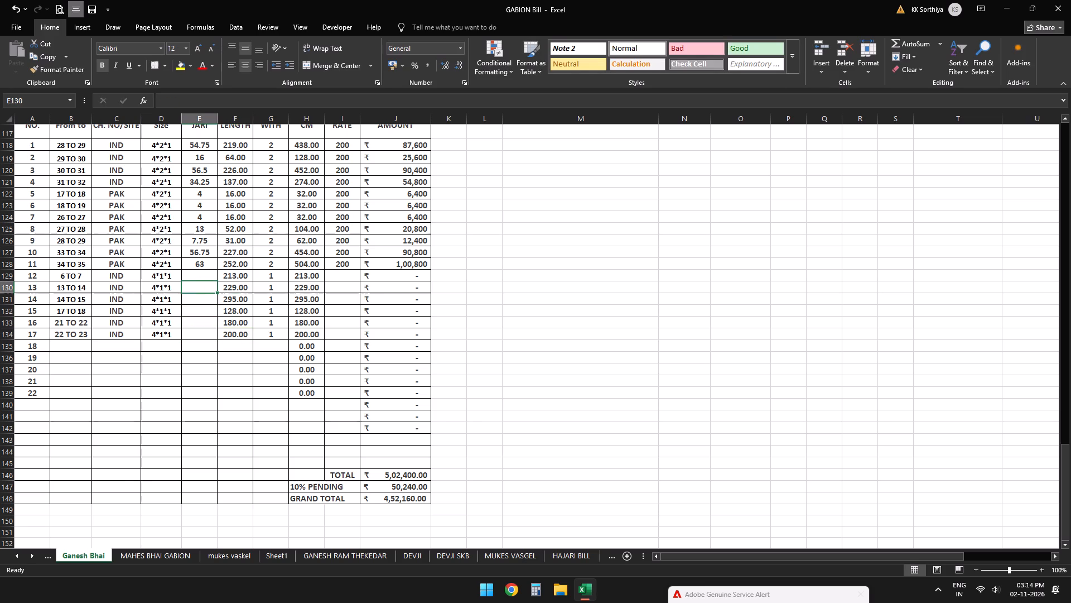
pyautogui.press('Right')
pyautogui.press('Right')
pyautogui.press('Up')
pyautogui.press('Right')
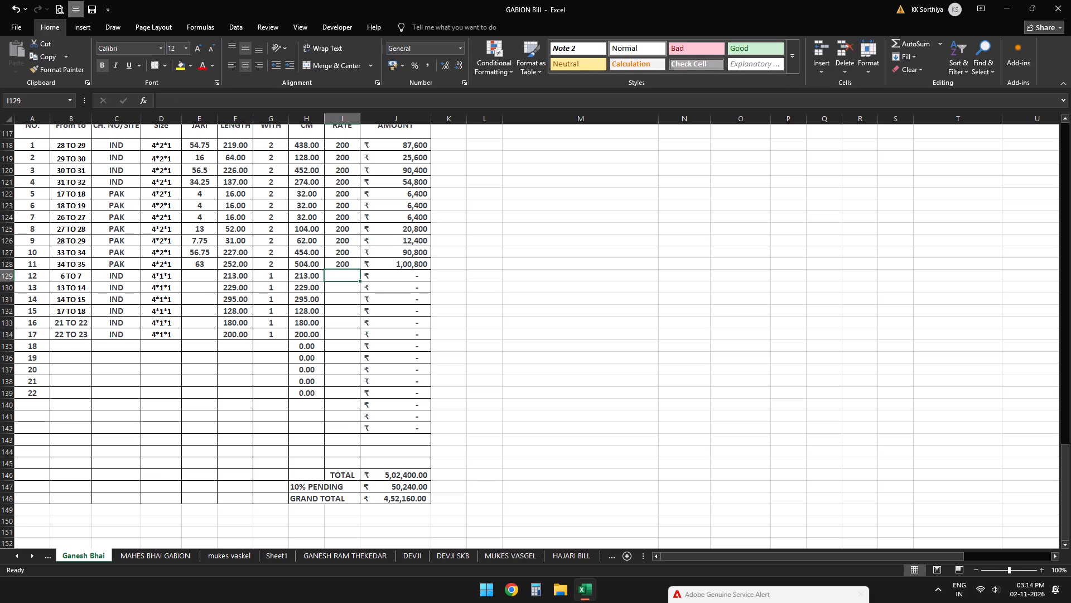
pyautogui.scroll(7, 486, 400)
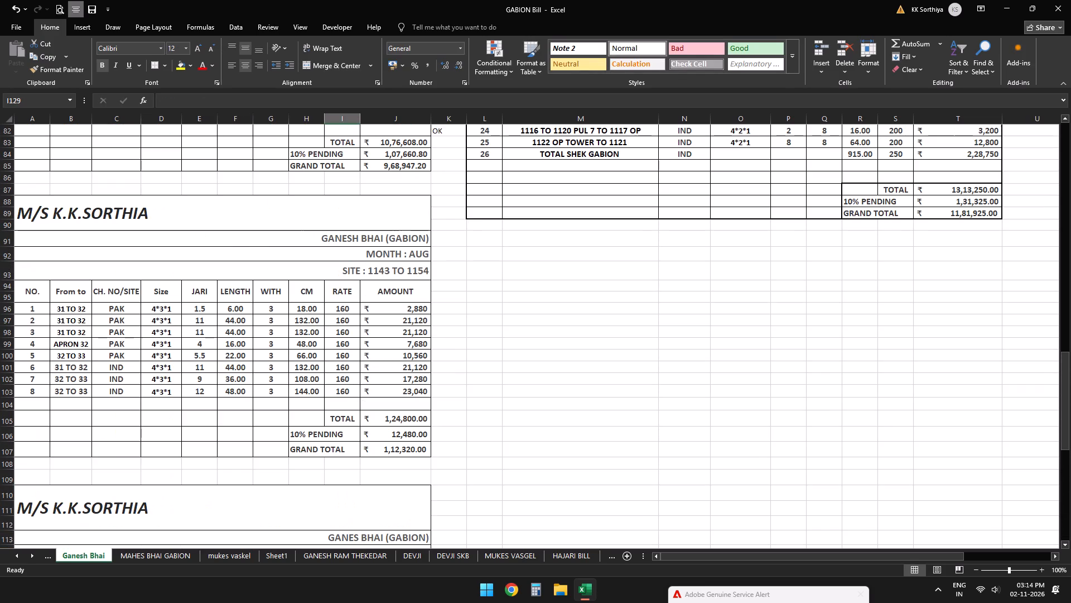
pyautogui.scroll(3, 486, 400)
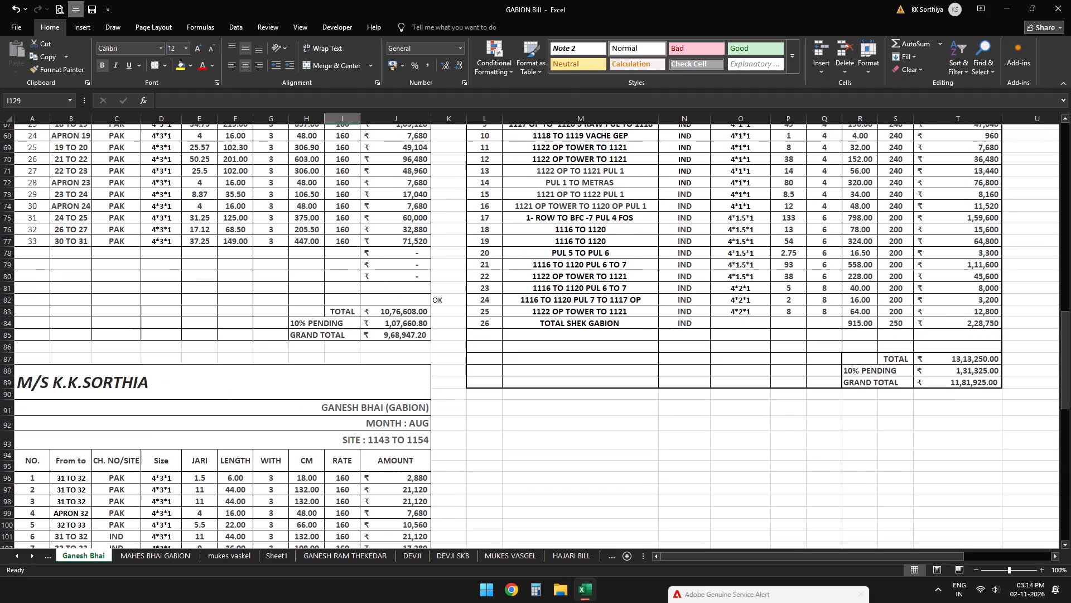
pyautogui.scroll(3, 486, 400)
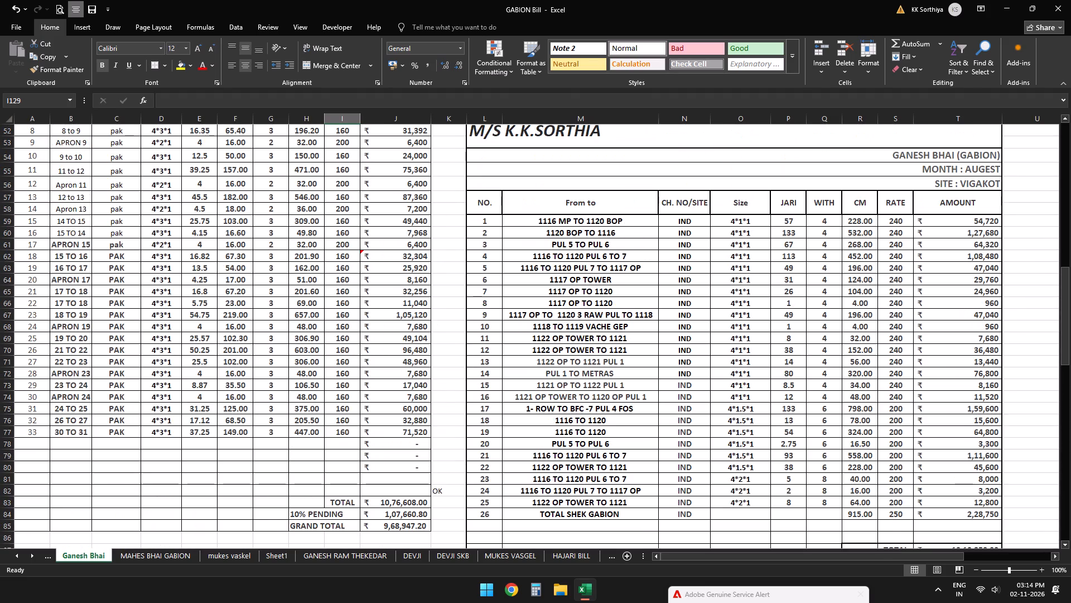
pyautogui.scroll(-6, 486, 400)
pyautogui.scroll(1, 487, 400)
pyautogui.scroll(-7, 487, 400)
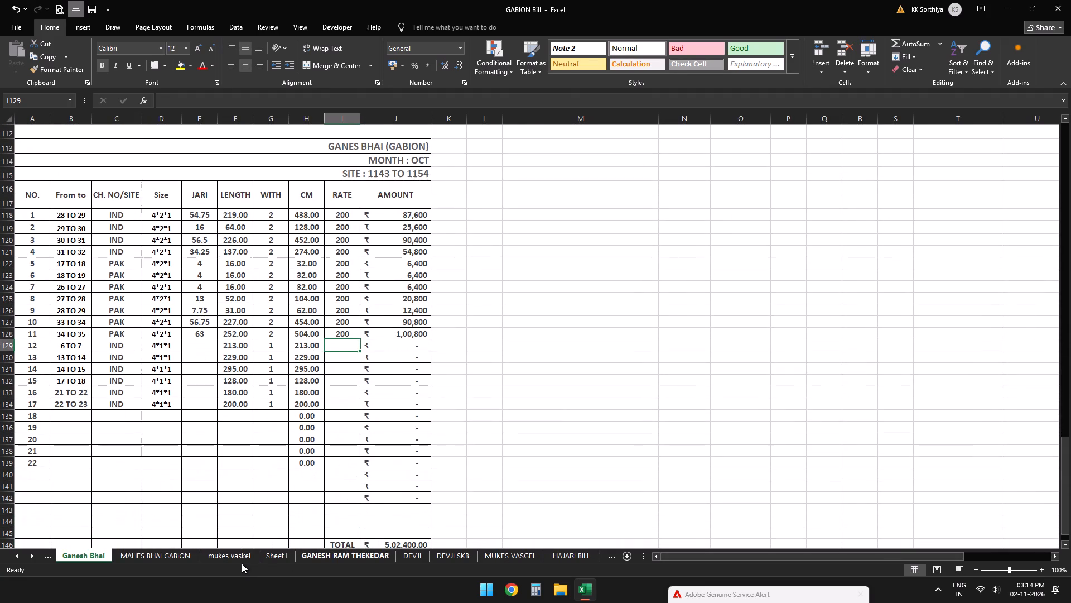
pyautogui.click(242, 563)
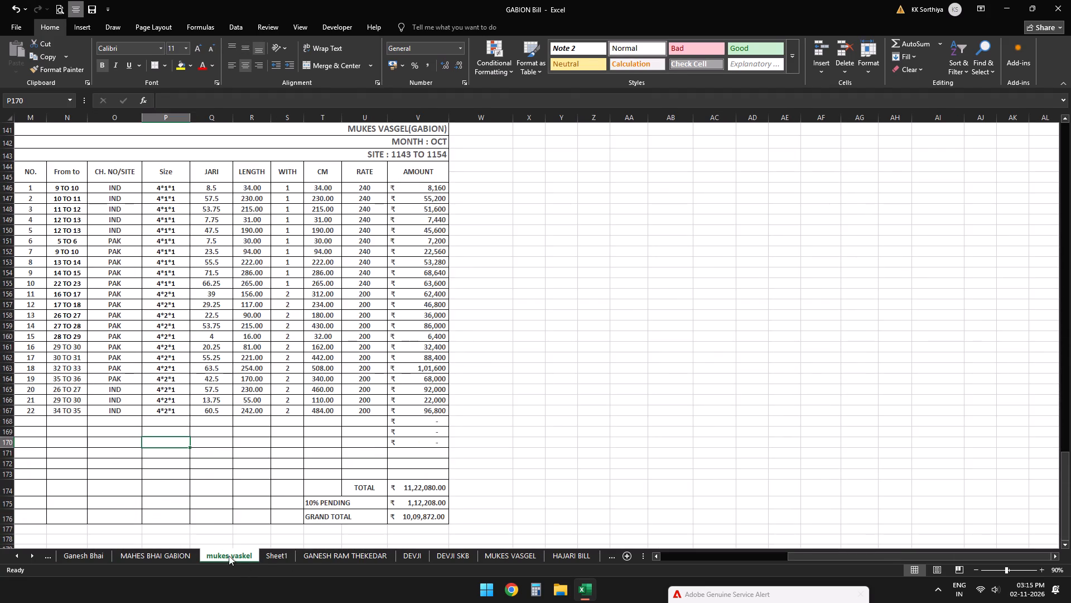
pyautogui.click(84, 554)
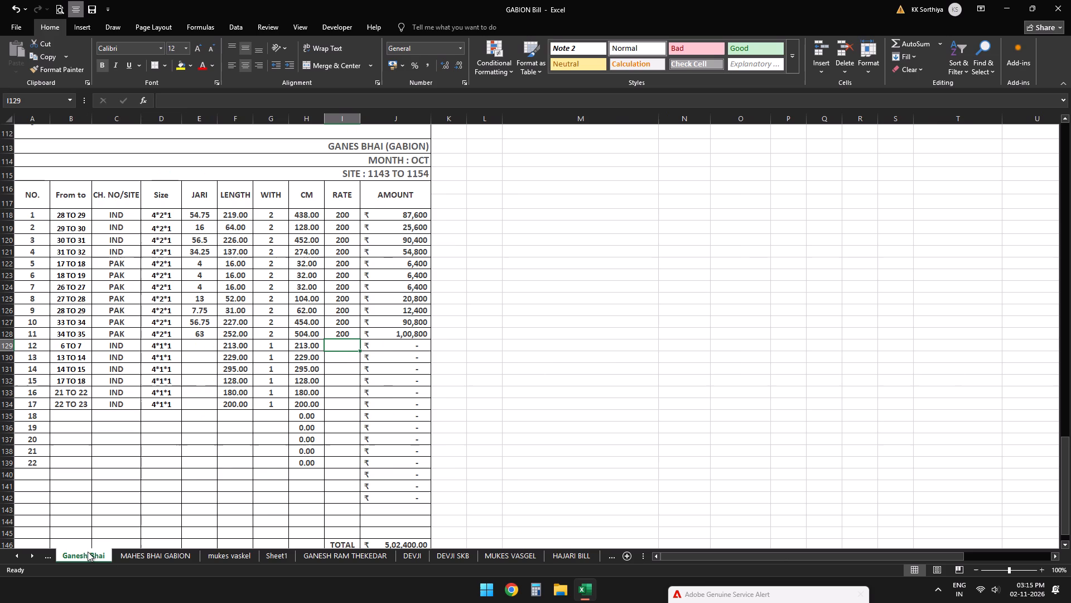
pyautogui.scroll(-1, 139, 578)
# Fill the RATE column with 240 for items 12 through 17.
pyautogui.write('240')
pyautogui.press('Down')
pyautogui.write('240')
pyautogui.press('Down')
pyautogui.write('240')
pyautogui.press('Down')
pyautogui.write('240')
pyautogui.press('Down')
pyautogui.write('240')
pyautogui.press('Down')
pyautogui.write('240')
pyautogui.press('Left')
# Enter the JARI values 53.25, 57.25, 73.75, 32, 45 and 50 for items 12 through 17.
pyautogui.press('Left')
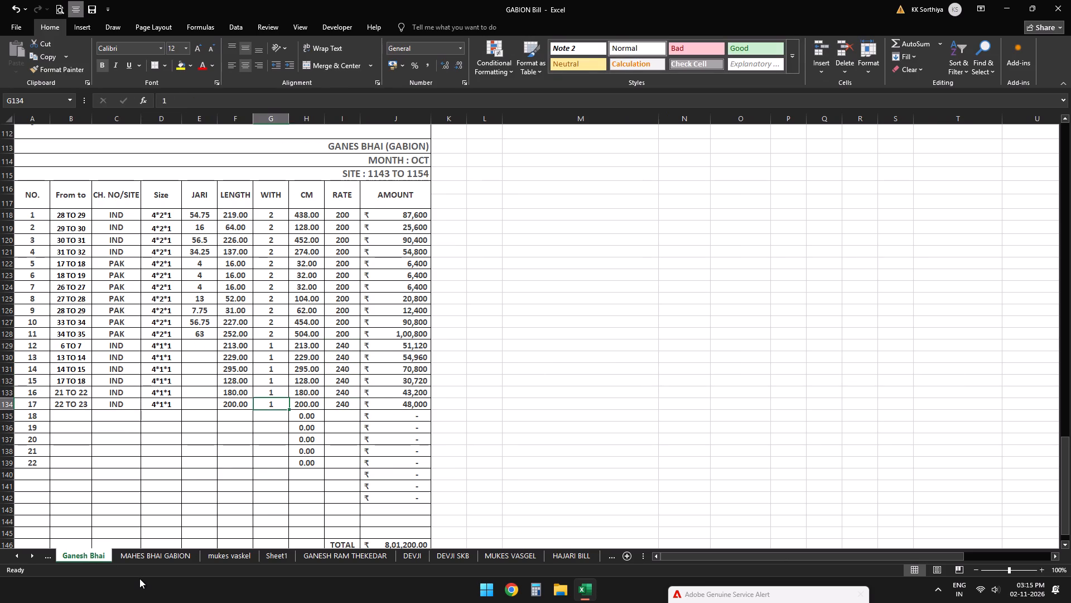
pyautogui.press('Left')
pyautogui.press('Left')
pyautogui.press('Up')
pyautogui.press('Up')
pyautogui.press('Up')
pyautogui.press('Up')
pyautogui.press('Up')
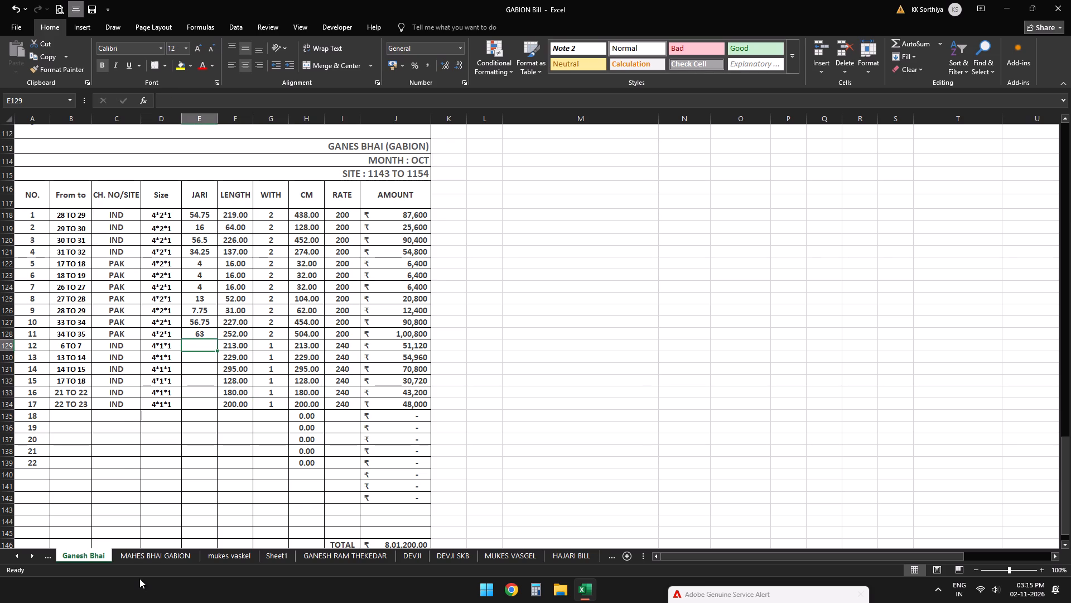
pyautogui.write('53.25')
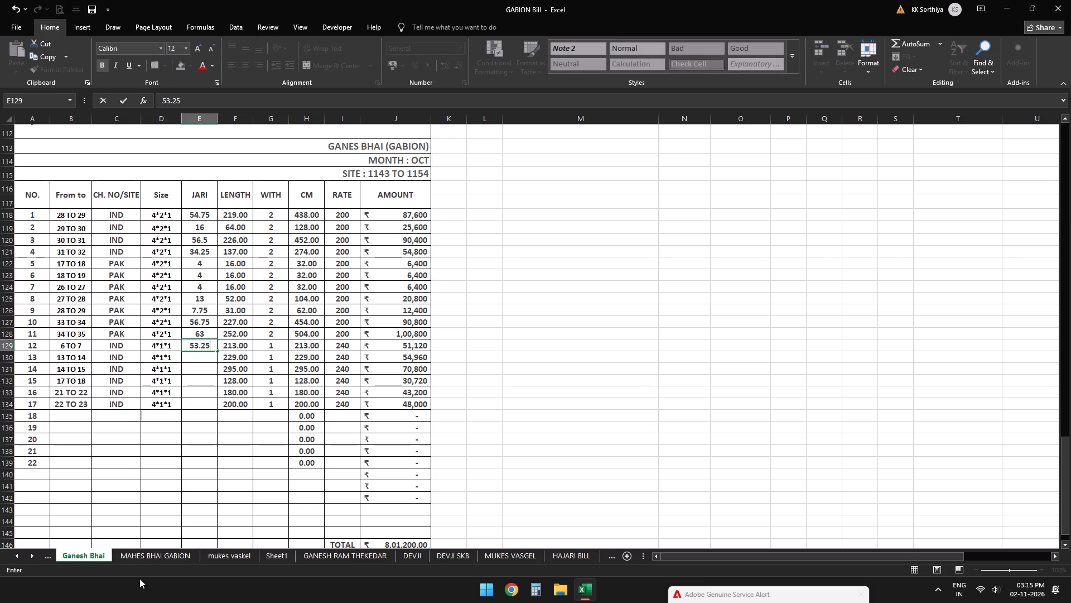
pyautogui.press('Down')
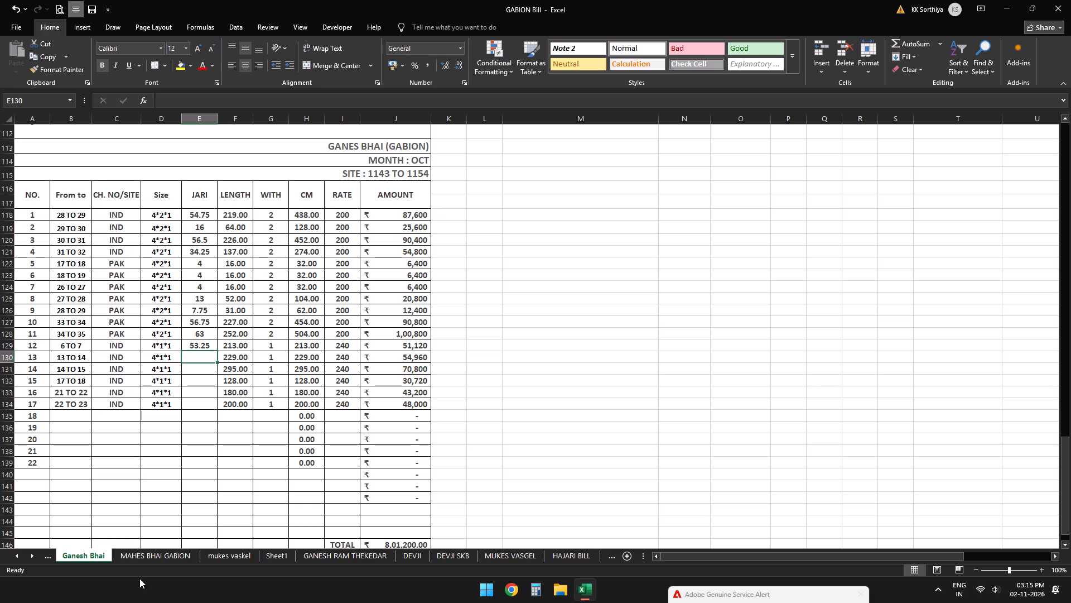
pyautogui.write('57.25')
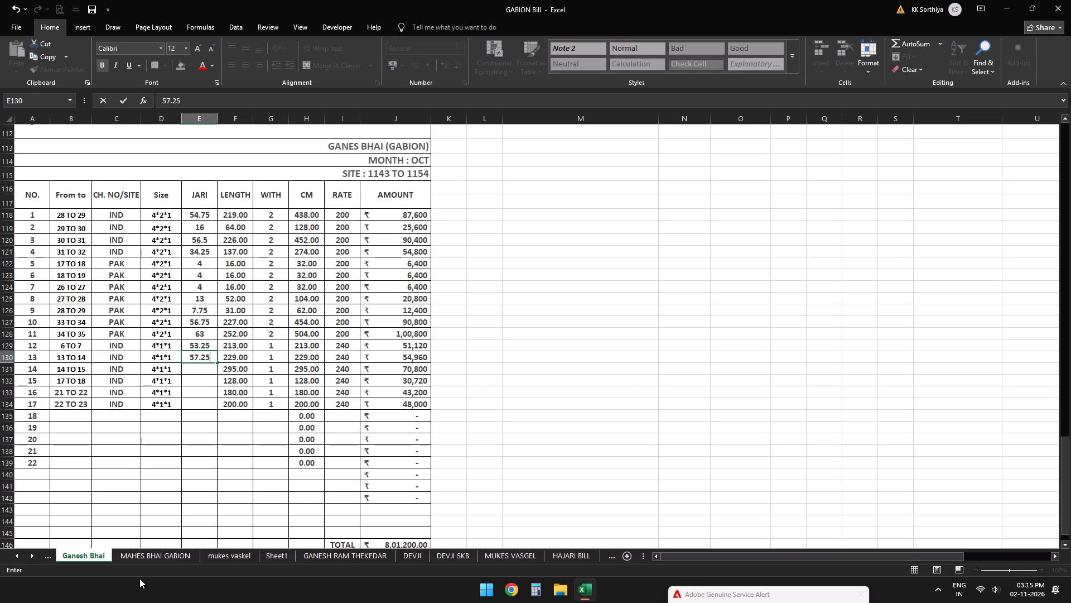
pyautogui.press('Down')
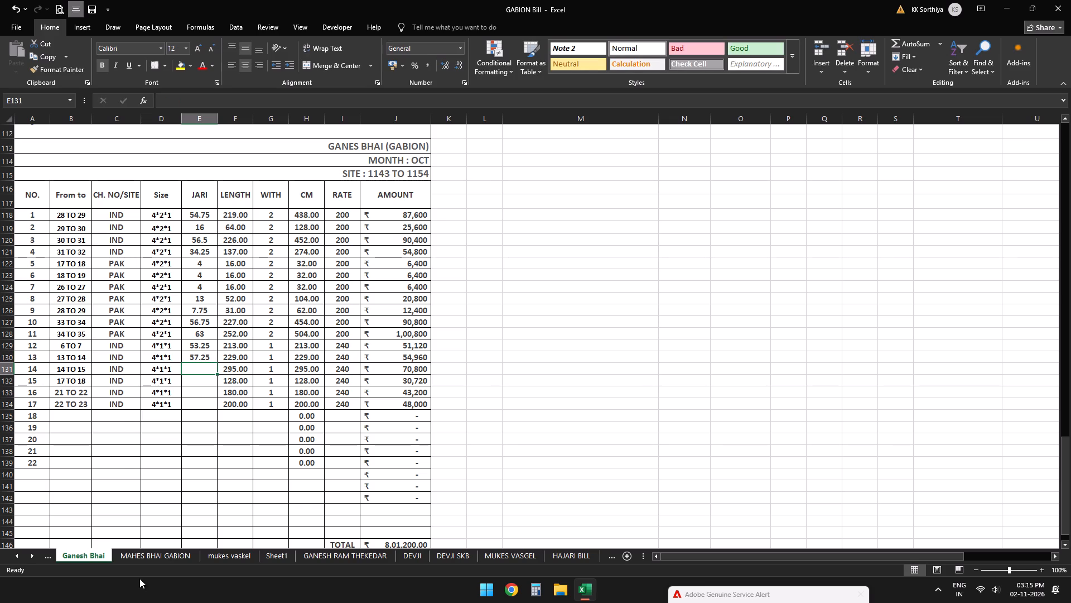
pyautogui.write('73.75')
pyautogui.press('Down')
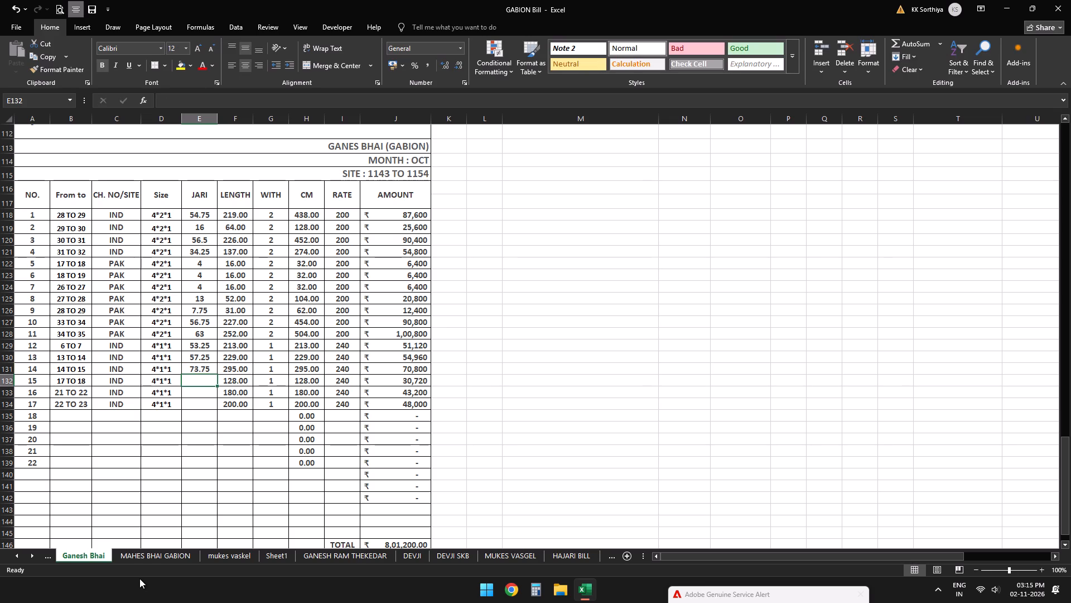
pyautogui.write('32')
pyautogui.press('Down')
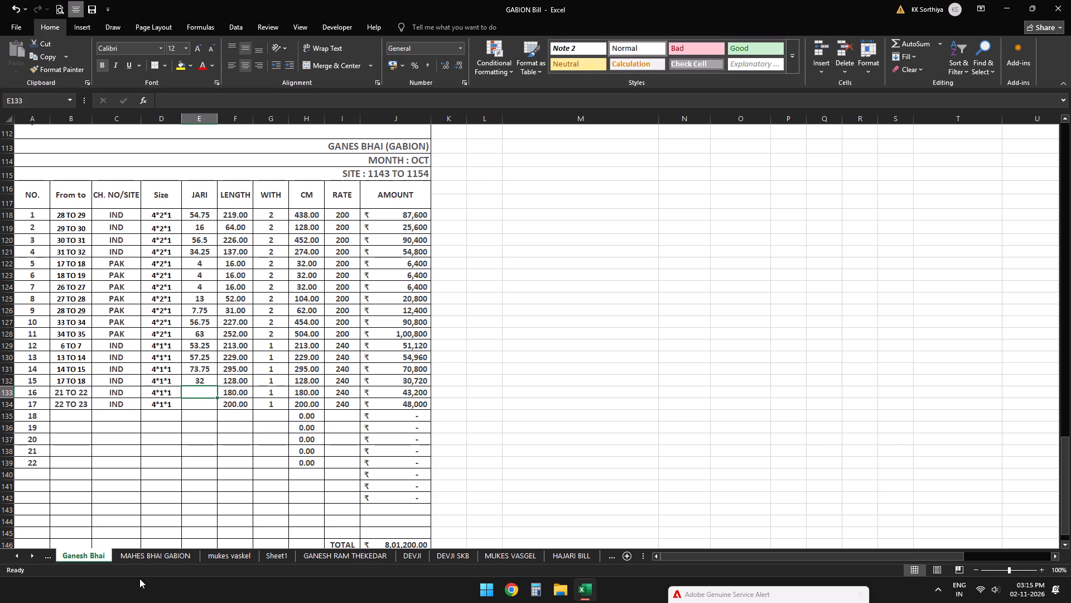
pyautogui.write('45')
pyautogui.press('Down')
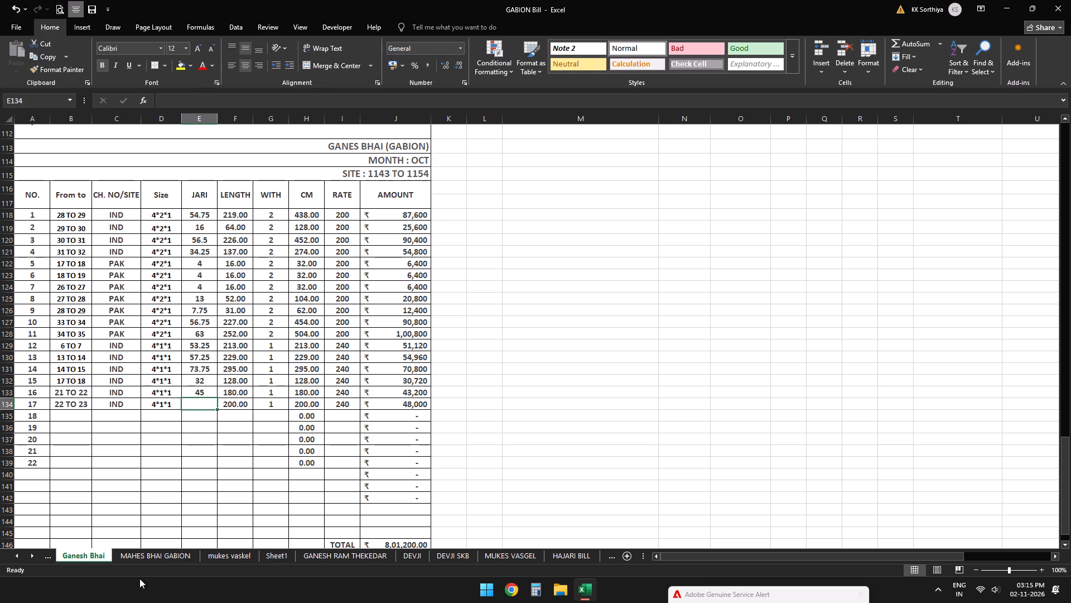
pyautogui.write('50')
pyautogui.press('Down')
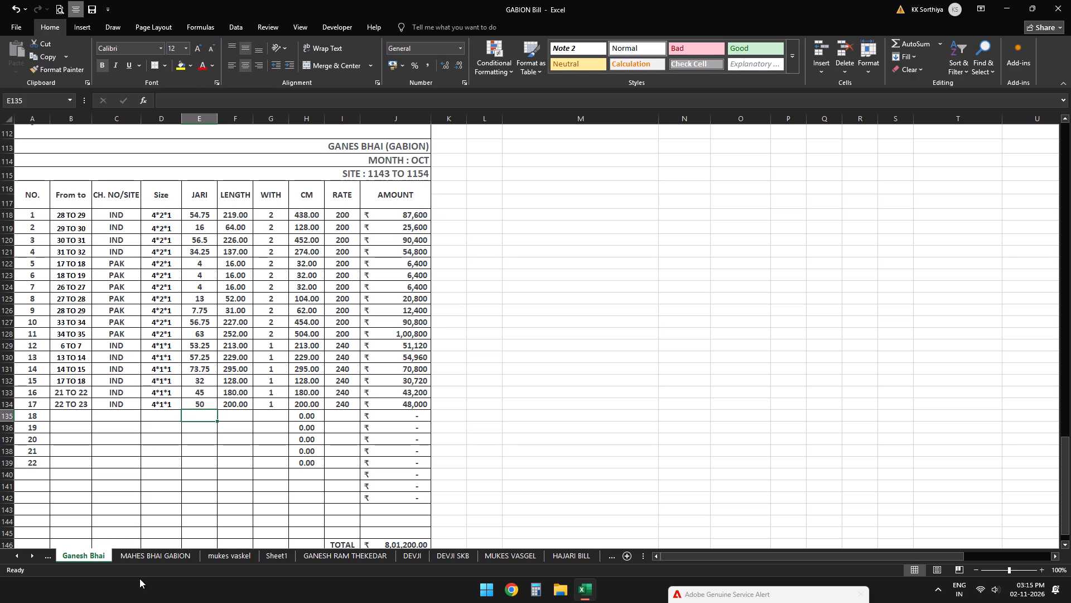
# Enter the From to ranges 17 TO 18 and 21 TO 22 for items 18 and 19.
pyautogui.scroll(-1, 233, 549)
pyautogui.scroll(-1, 368, 424)
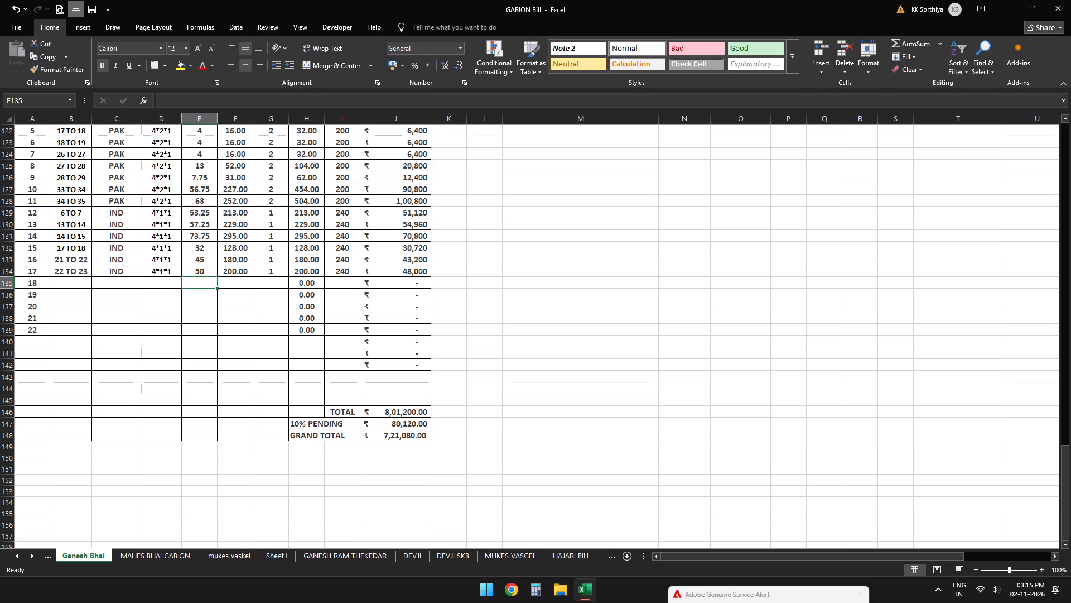
pyautogui.press('Left')
pyautogui.press('Left')
pyautogui.press('Left')
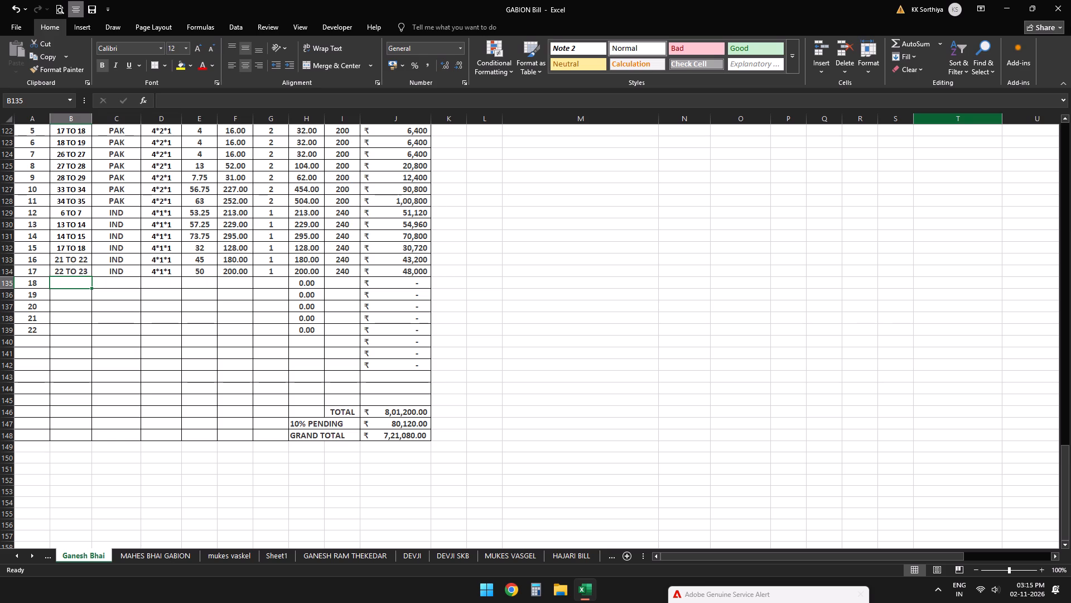
pyautogui.write('17 TO')
pyautogui.press('Return')
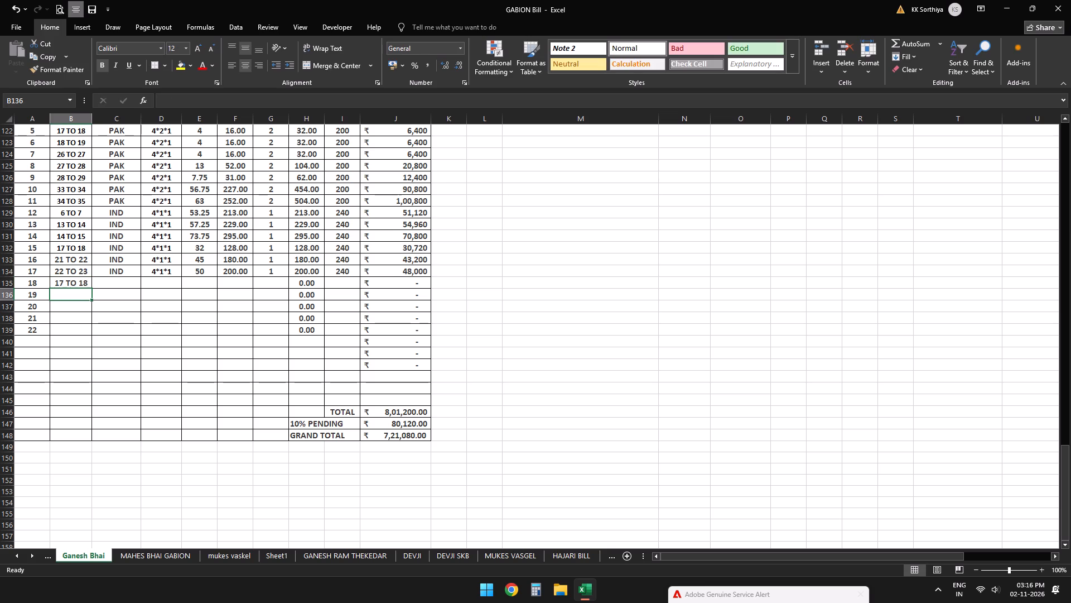
pyautogui.write('21 TO')
pyautogui.press('Right')
# Fill the CH. NO/SITE column with PAK for items 18 and 19.
pyautogui.press('Up')
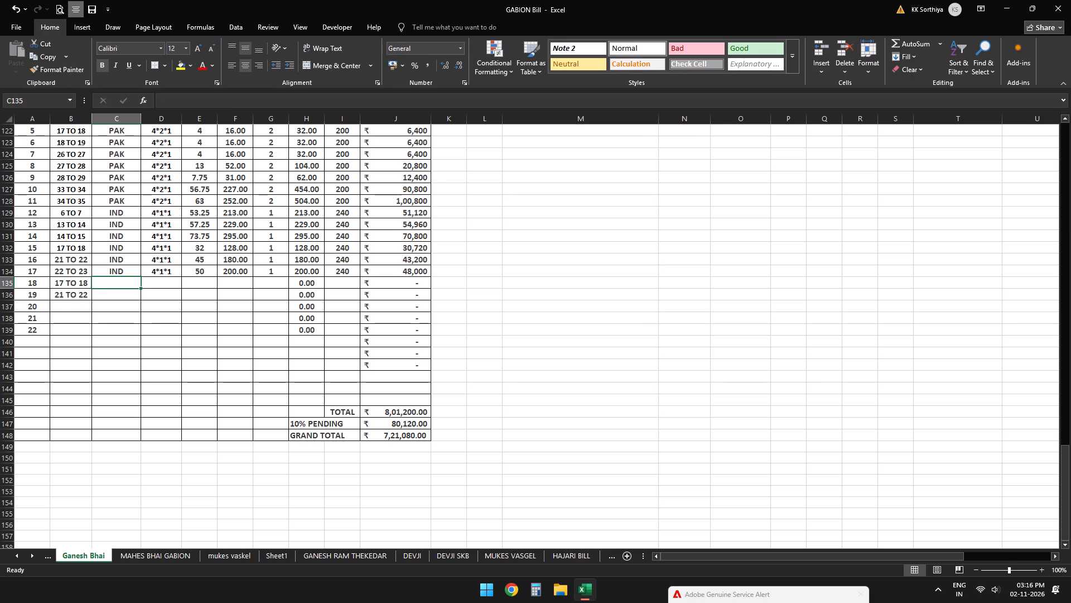
pyautogui.press('p')
pyautogui.press('Down')
pyautogui.press('p')
pyautogui.press('Right')
# Copy the size 4*1*1 from item 17 down into the Size cells of items 18 and 19.
pyautogui.press('Up')
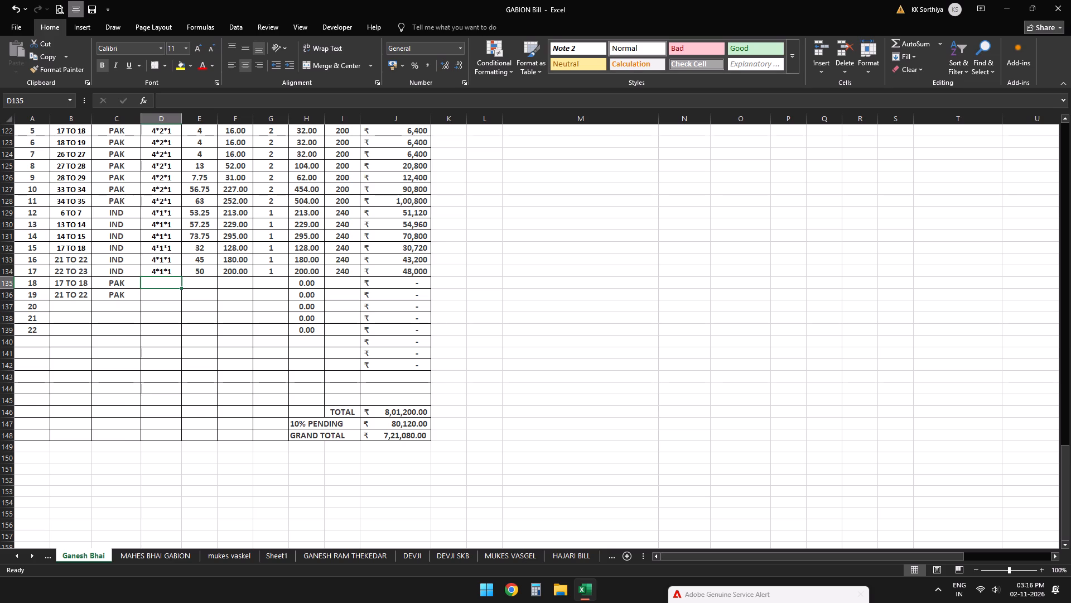
pyautogui.hotkey('ctrl', 'd')
pyautogui.press('Down')
pyautogui.hotkey('ctrl', 'd')
pyautogui.press('Right')
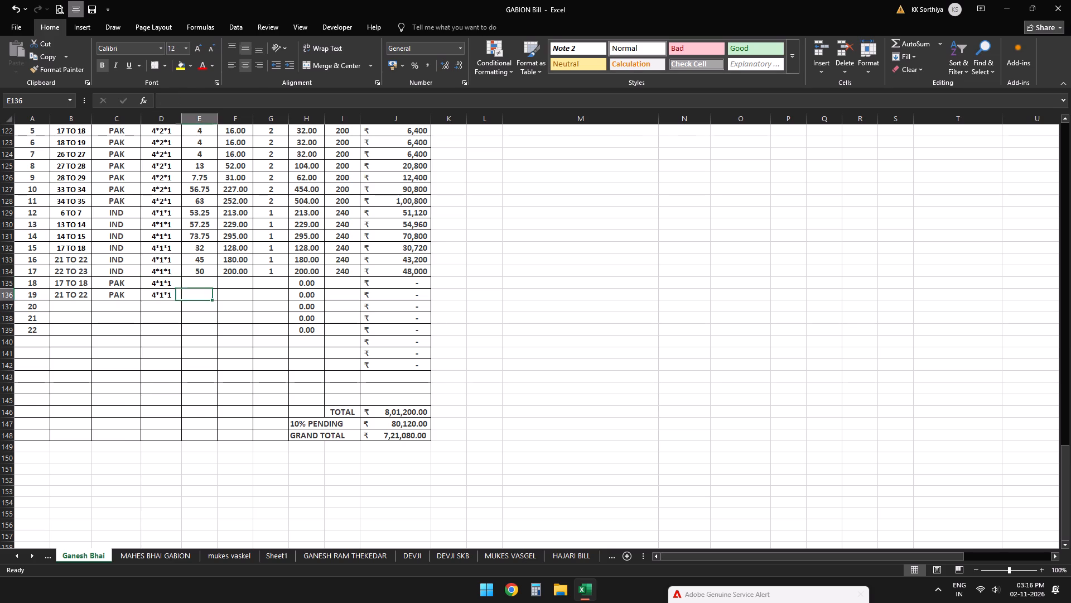
# Enter the lengths 81 and 172 for items 18 and 19.
pyautogui.press('Up')
pyautogui.press('Right')
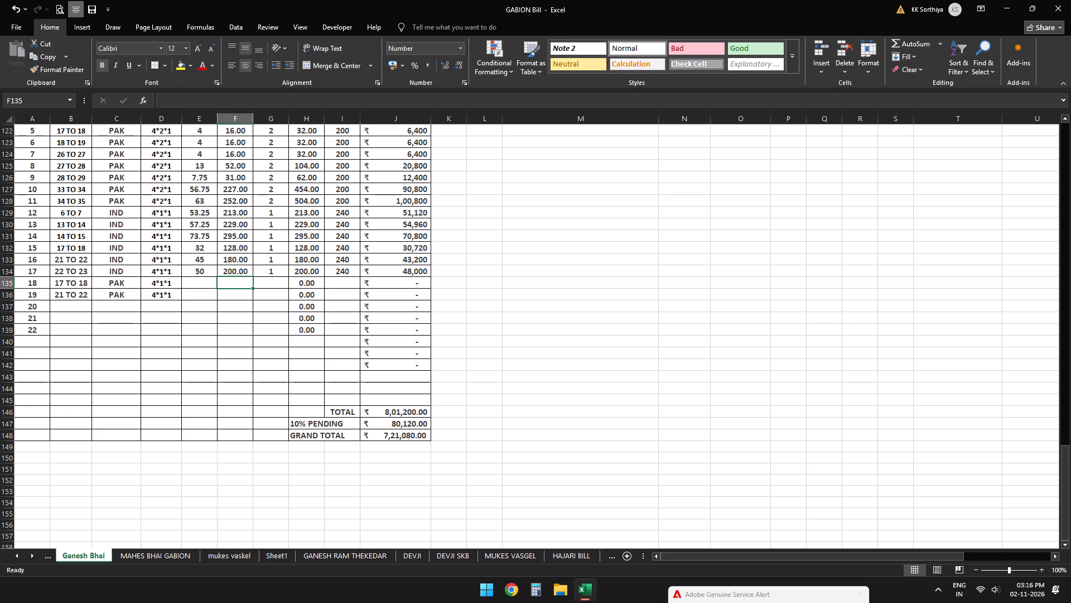
pyautogui.write('81')
pyautogui.press('Down')
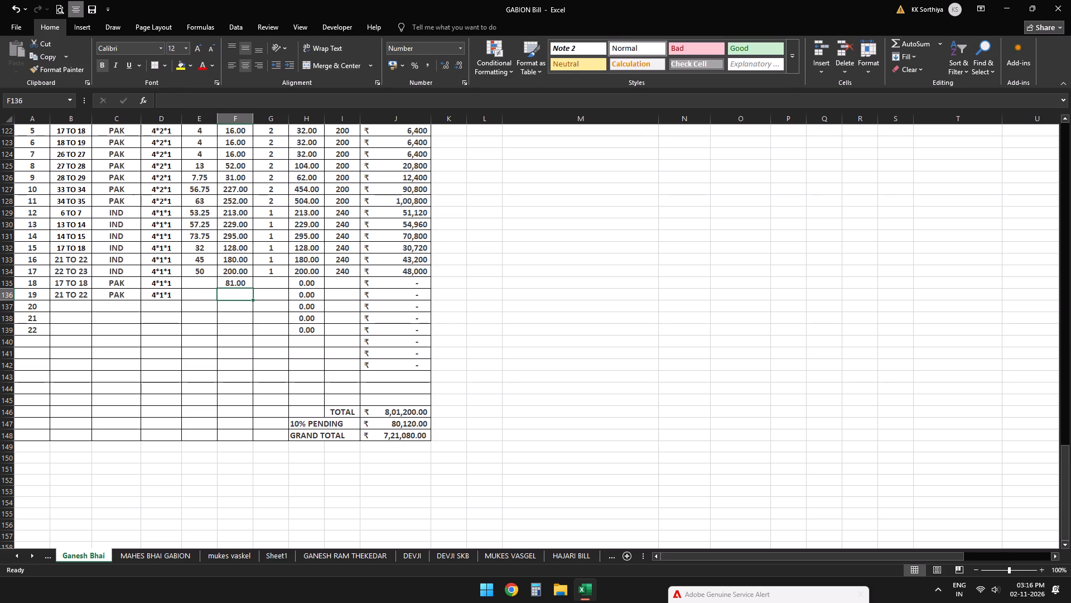
pyautogui.write('172')
pyautogui.press('Right')
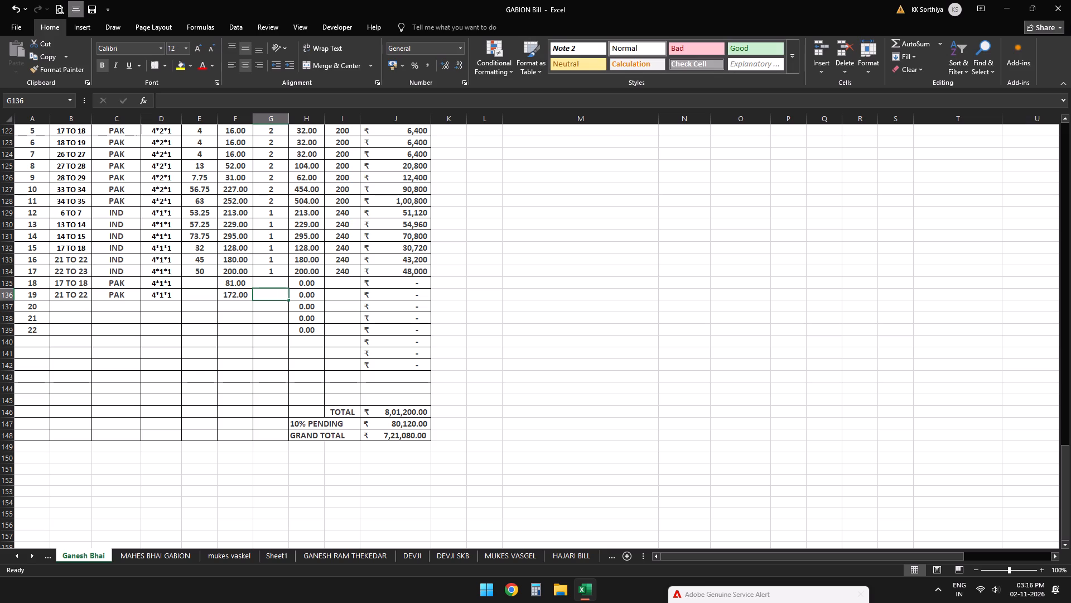
# Fill the WITH column with 1 for items 18 and 19.
pyautogui.press('1')
pyautogui.press('Up')
pyautogui.press('1')
pyautogui.press('Right')
# Fill the RATE column with 240 for items 18 and 19.
pyautogui.press('Right')
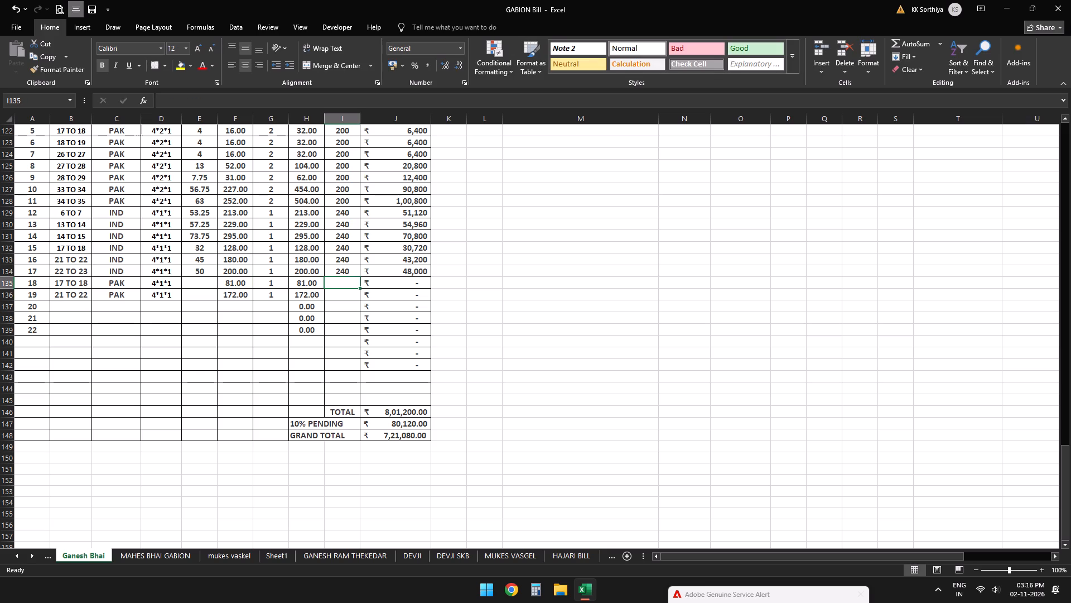
pyautogui.write('240')
pyautogui.press('Down')
pyautogui.write('240')
pyautogui.press('Left')
pyautogui.press('Left')
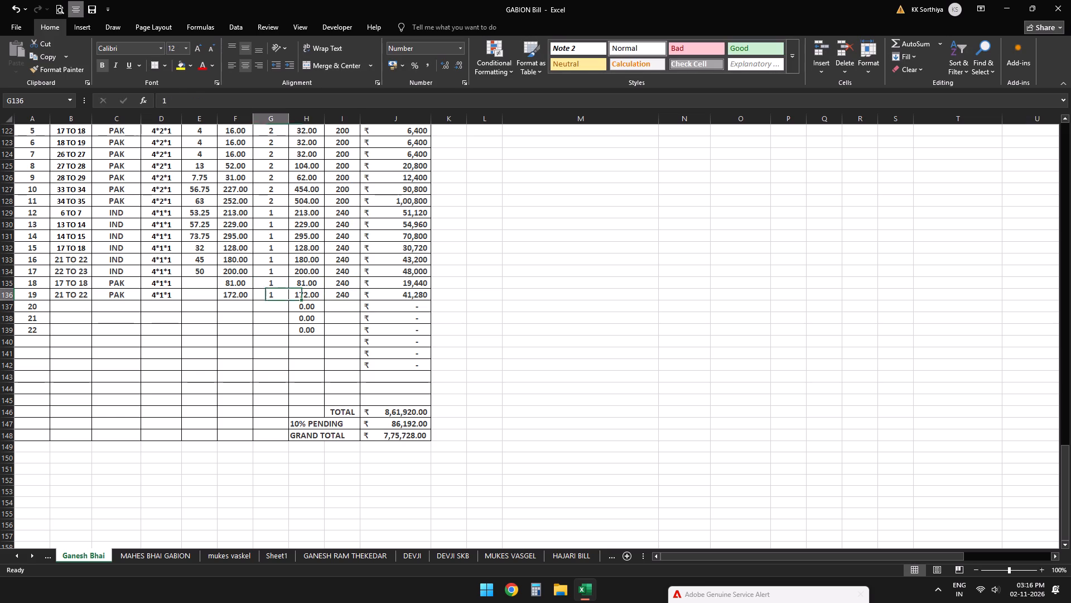
# Enter the jari values 20.25 and 43 for items 18 and 19, and save the workbook.
pyautogui.press('Left')
pyautogui.press('Left')
pyautogui.press('Up')
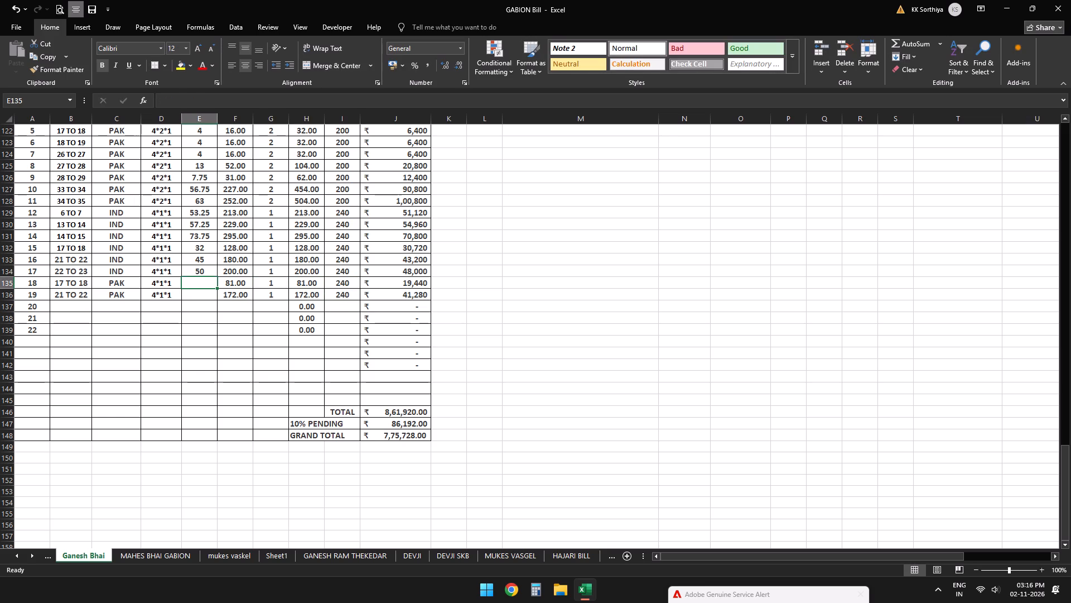
pyautogui.write('20.25')
pyautogui.press('Down')
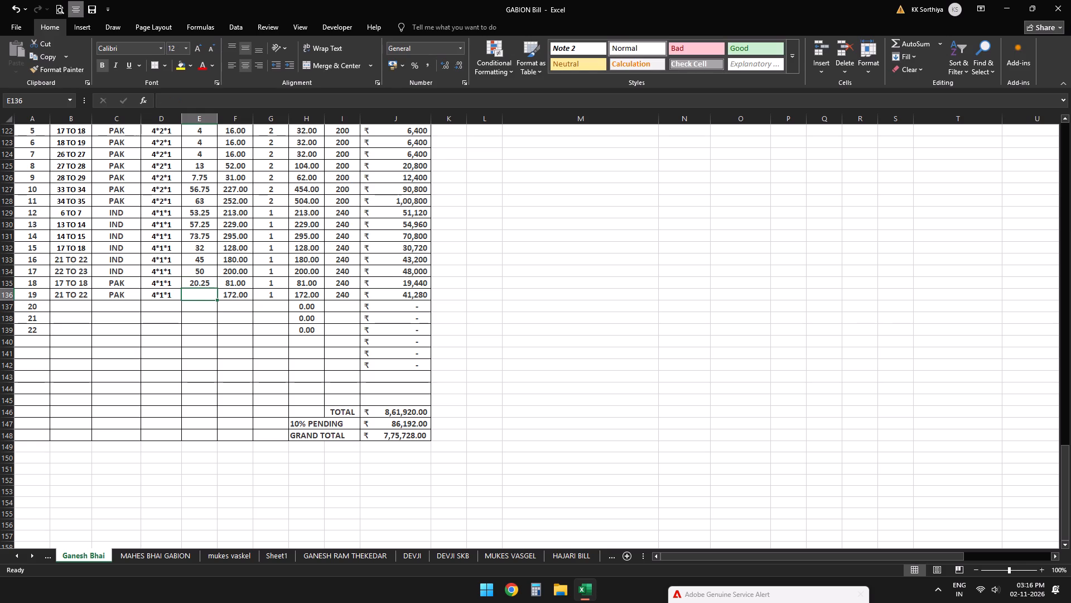
pyautogui.write('43')
pyautogui.press('Down')
pyautogui.hotkey('ctrl', 's')
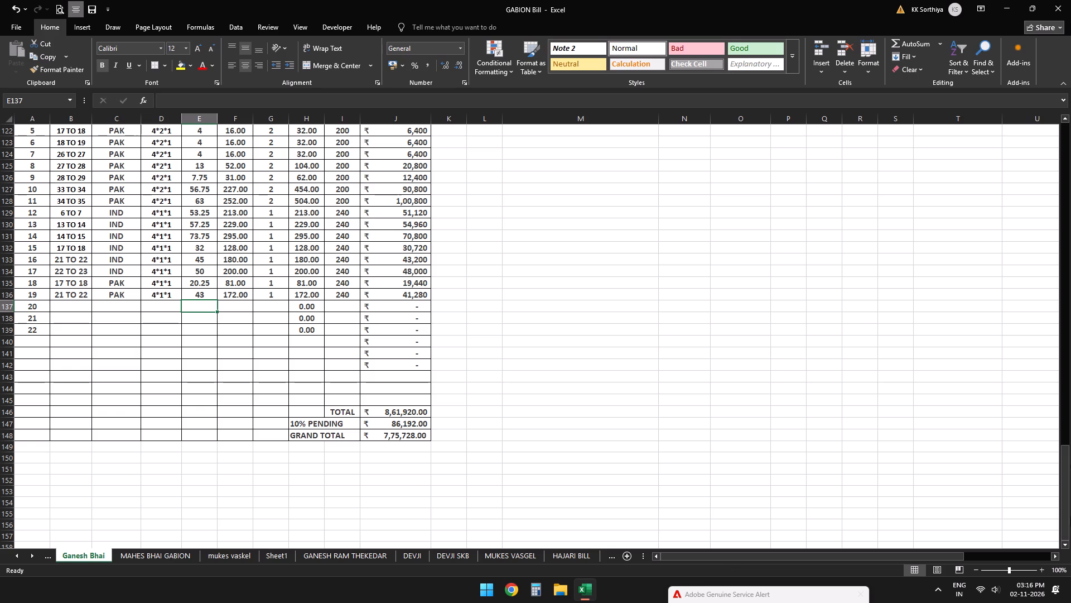
# Start item 20 with the range 20 TO 19, site PAK and size 4*2*1.
pyautogui.press('Left')
pyautogui.press('Left')
pyautogui.press('Left')
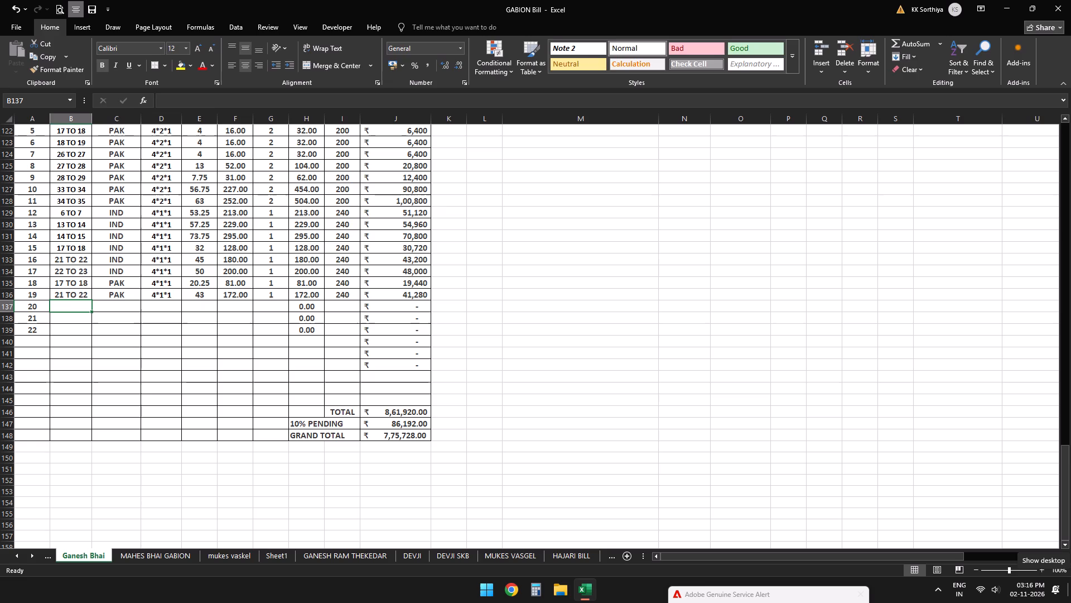
pyautogui.write('20')
pyautogui.press('space')
pyautogui.write('TO')
pyautogui.press('space')
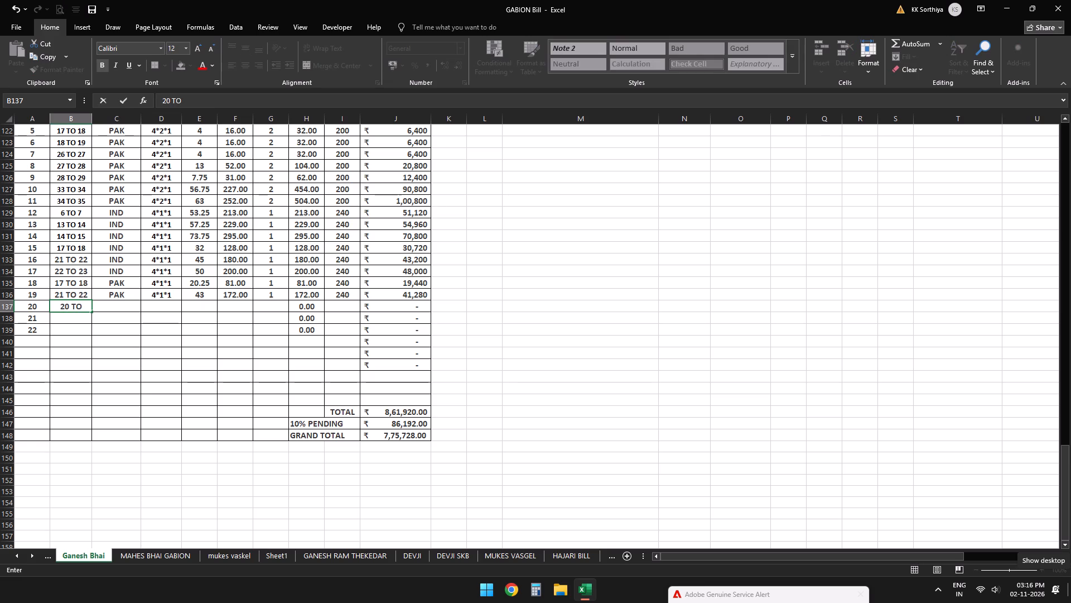
pyautogui.write('19')
pyautogui.press('Right')
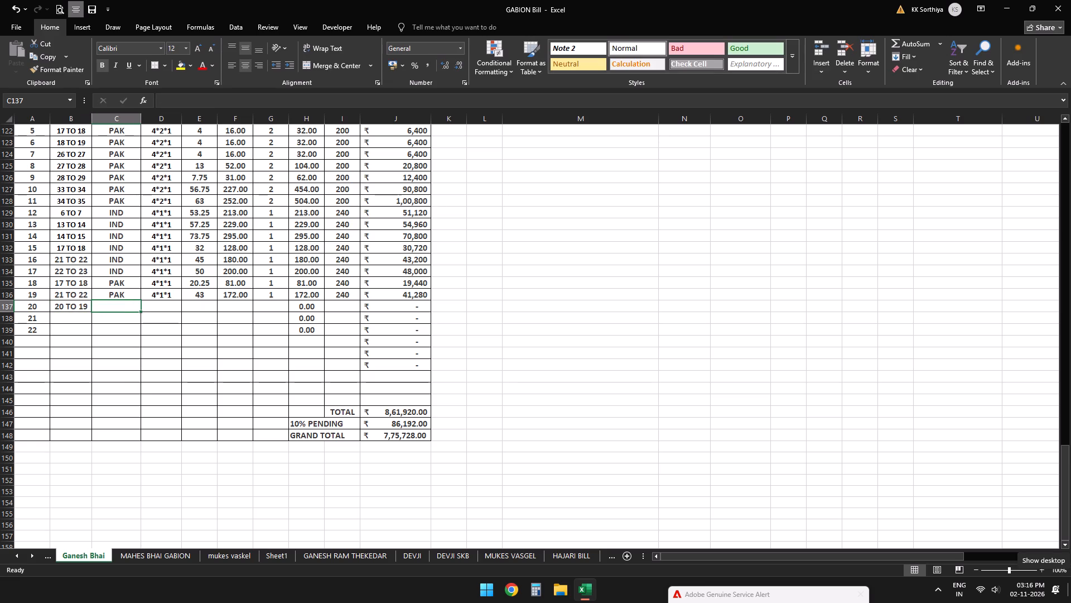
pyautogui.press('p')
pyautogui.press('Right')
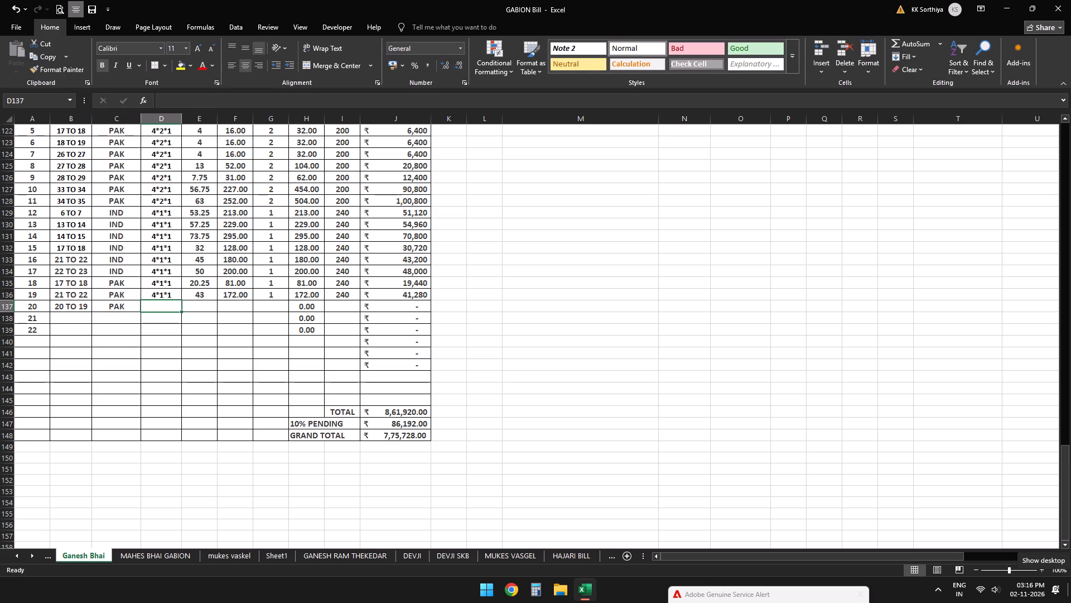
pyautogui.press('4')
pyautogui.write('*2*1')
pyautogui.press('Right')
# Complete item 20 with length 24, width 2, rate 200 and jari 6.
pyautogui.press('Right')
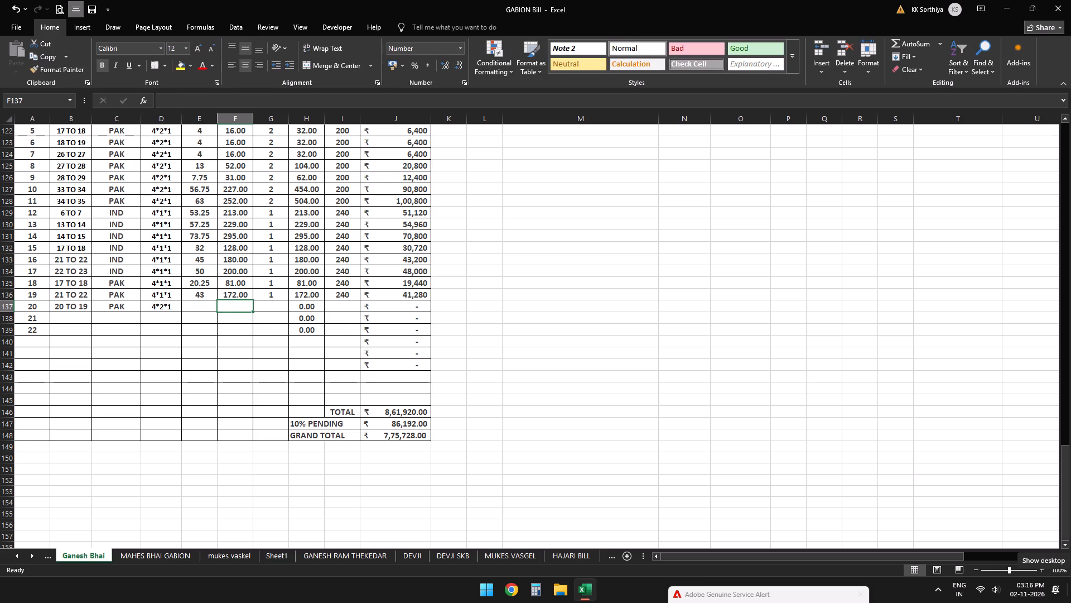
pyautogui.write('24')
pyautogui.press('Right')
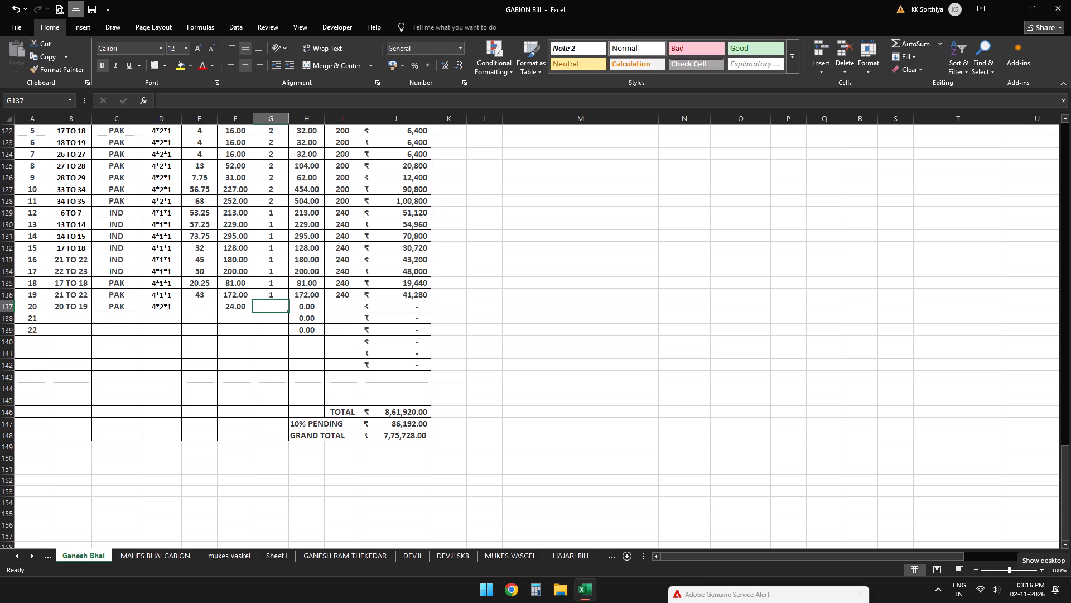
pyautogui.press('2')
pyautogui.press('Right')
pyautogui.press('Right')
pyautogui.write('200')
pyautogui.press('Left')
pyautogui.press('Left')
pyautogui.press('Left')
pyautogui.press('Left')
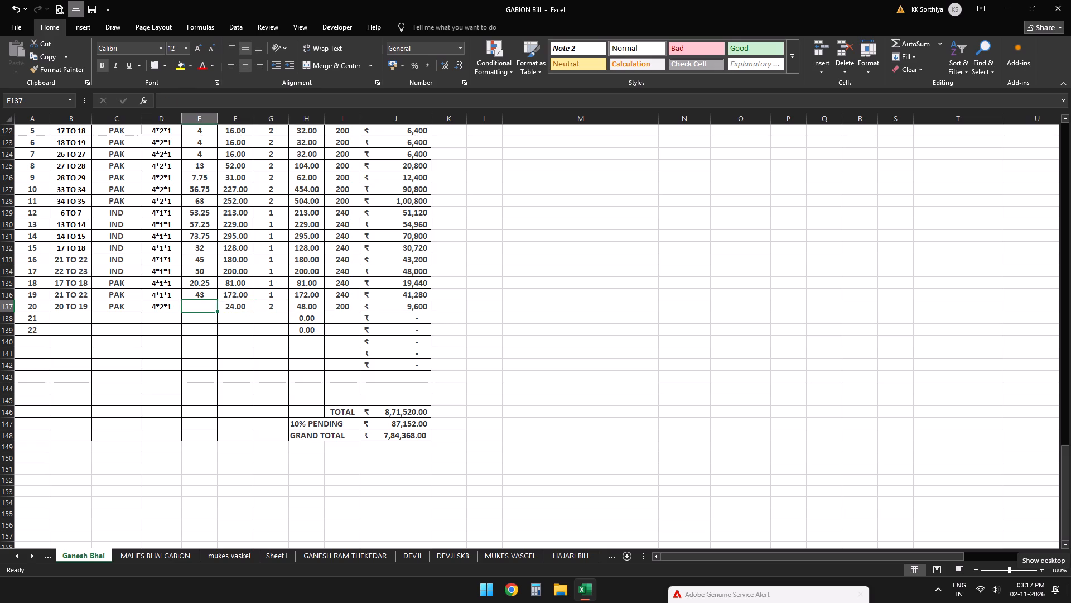
pyautogui.press('6')
pyautogui.press('Left')
# Enter the range 0 TO 1 for item 21.
pyautogui.press('Down')
pyautogui.press('Down')
pyautogui.press('Left')
pyautogui.press('Up')
pyautogui.press('Left')
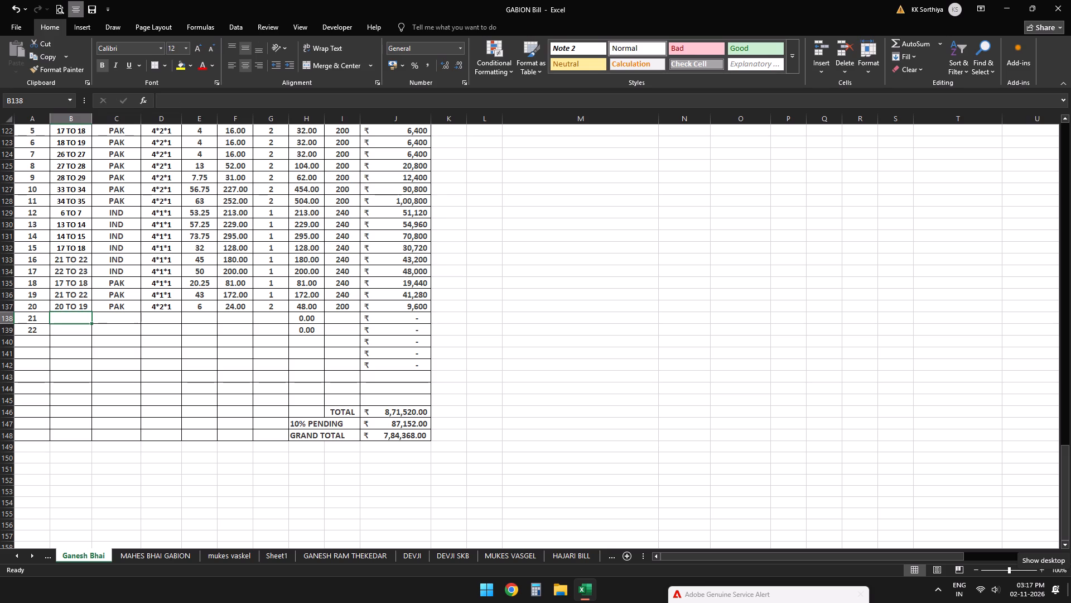
pyautogui.write('01 TO')
pyautogui.press('space')
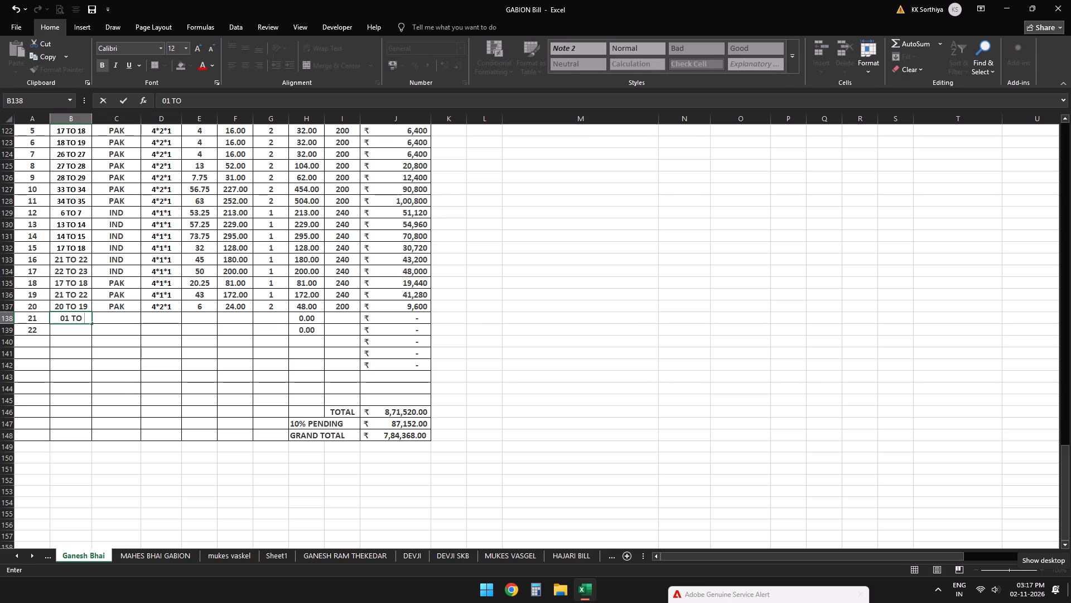
pyautogui.press('BackSpace')
pyautogui.press('BackSpace')
pyautogui.press('BackSpace')
pyautogui.press('BackSpace')
pyautogui.press('BackSpace')
pyautogui.press('space')
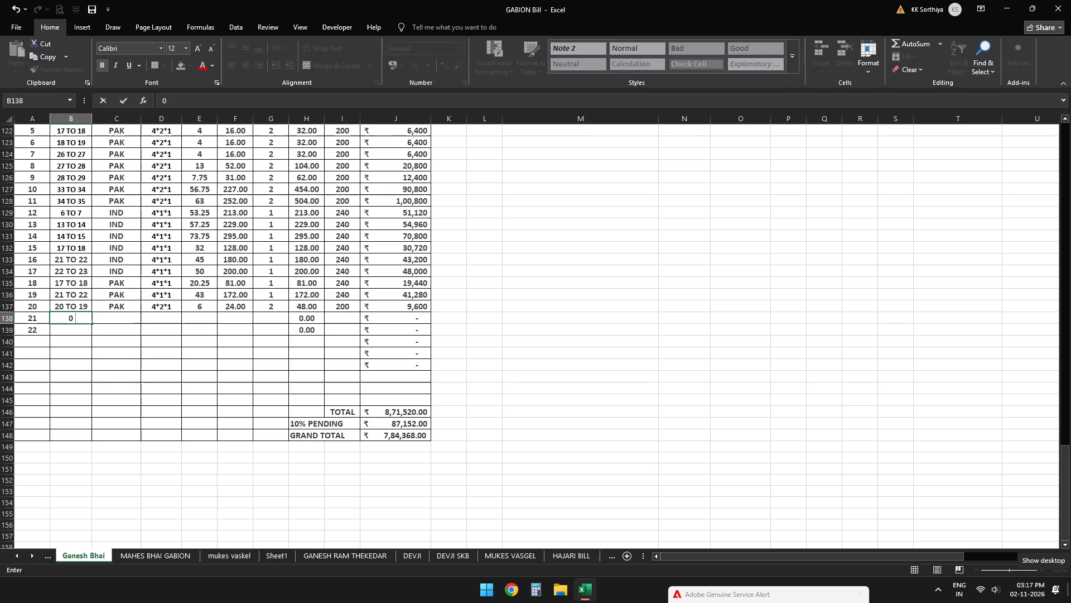
pyautogui.write('TO')
pyautogui.press('space')
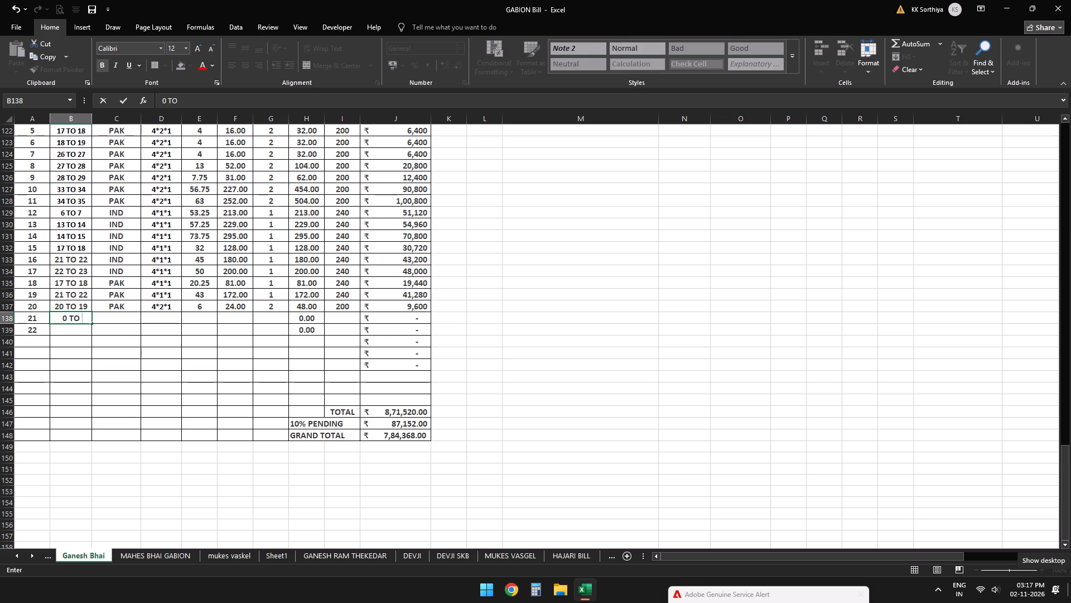
pyautogui.press('1')
pyautogui.press('Right')
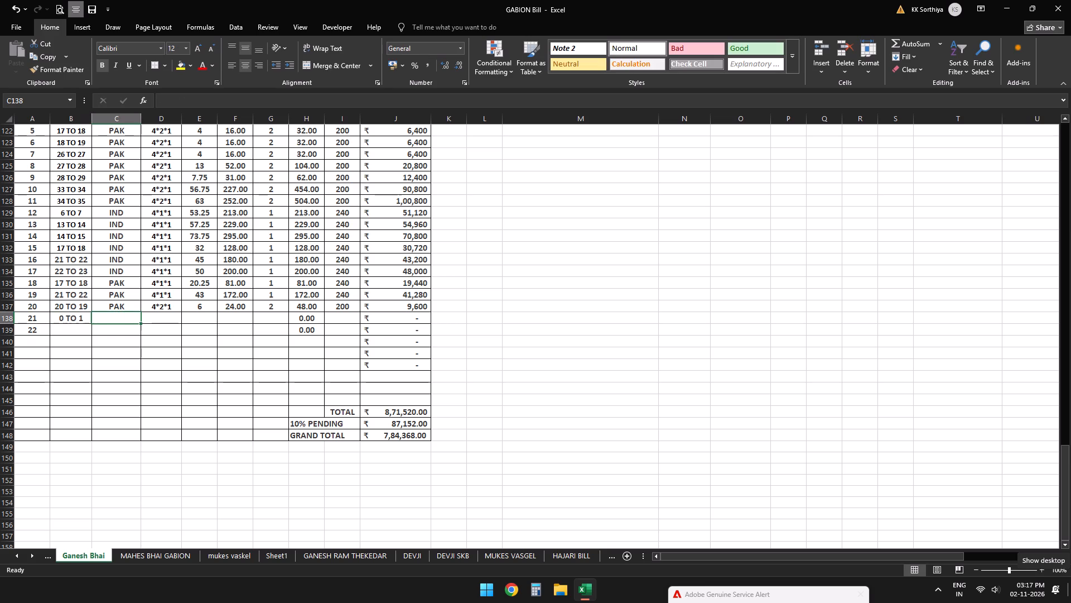
# Complete item 21 with site IND, size 4*1*1, jari 4, length 16, width 1 and rate 240.
pyautogui.press('i')
pyautogui.press('Right')
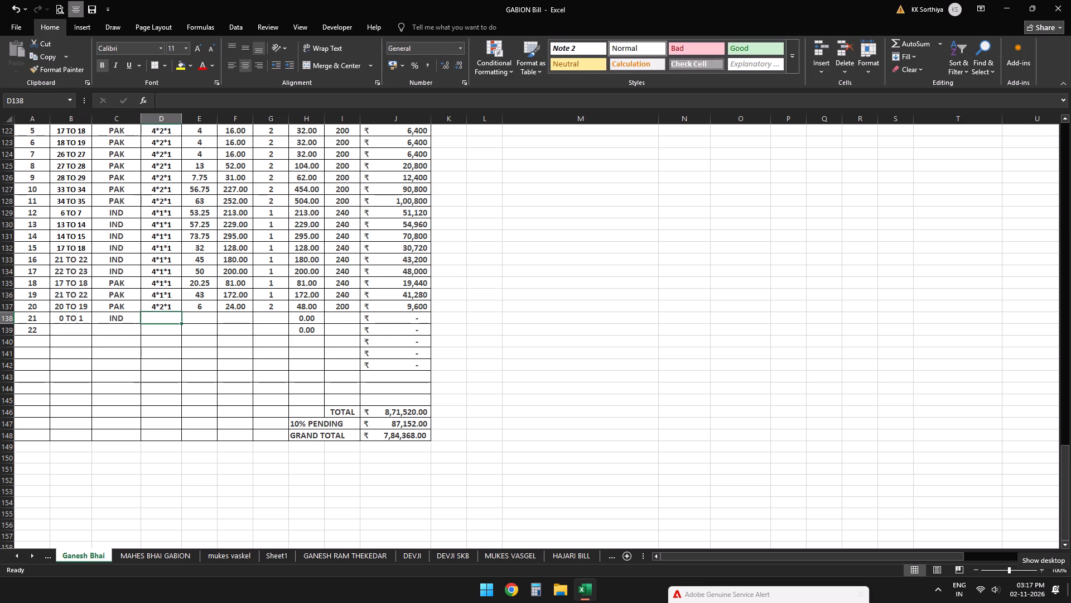
pyautogui.write('4*1*1')
pyautogui.press('Right')
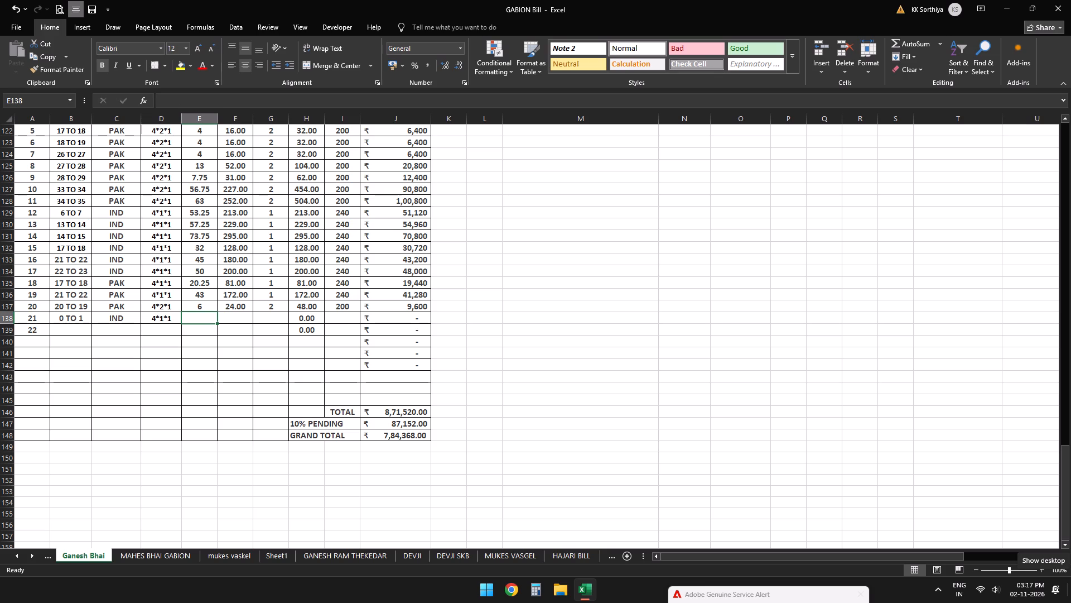
pyautogui.press('4')
pyautogui.press('Right')
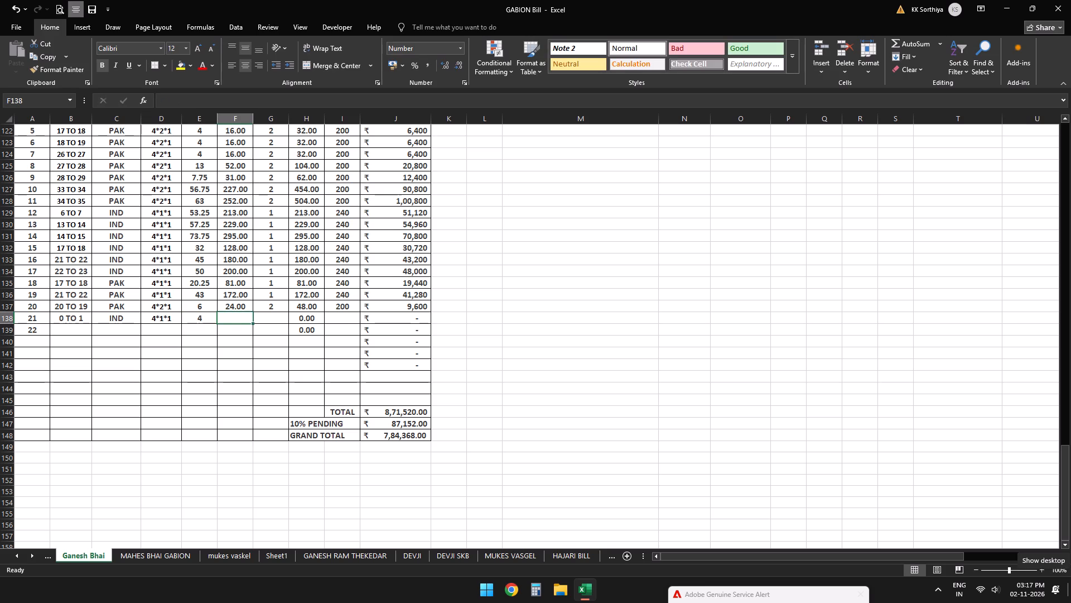
pyautogui.write('16')
pyautogui.press('Right')
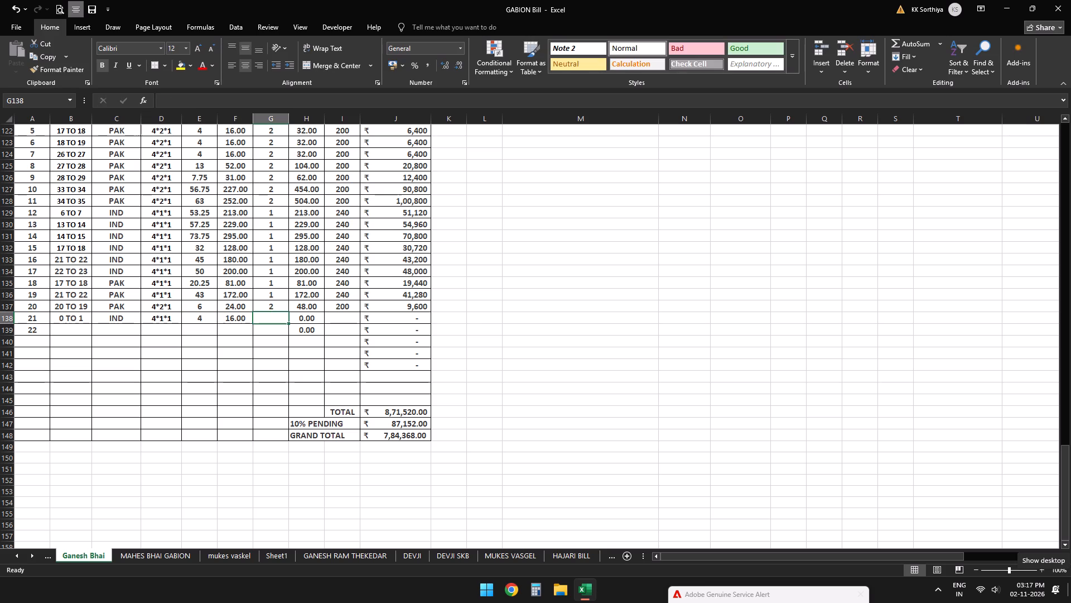
pyautogui.press('1')
pyautogui.press('Right')
pyautogui.press('Right')
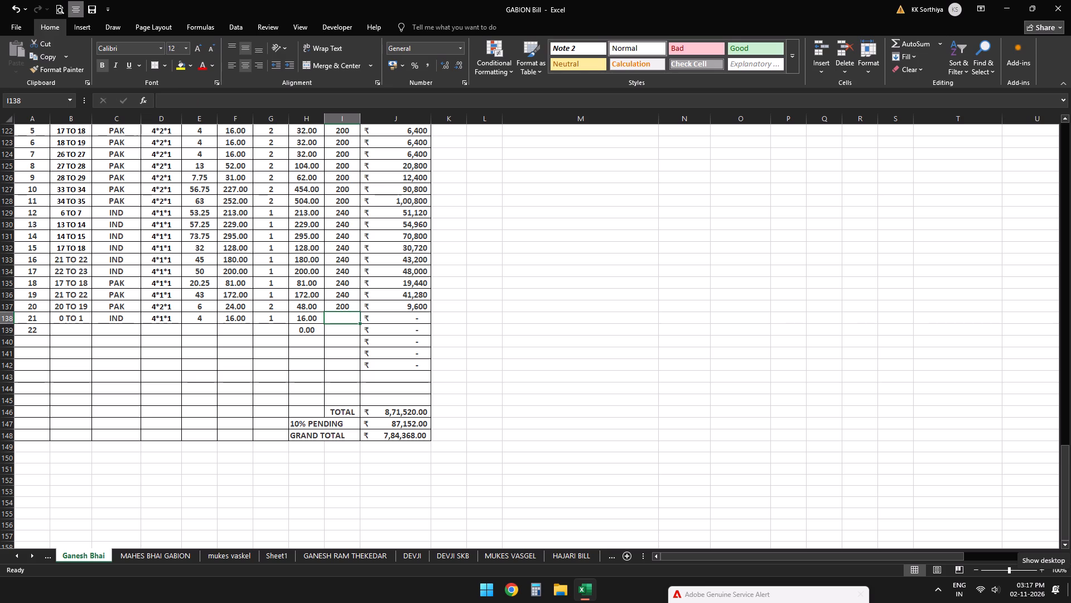
pyautogui.write('240')
pyautogui.press('Left')
# Go to the empty range cell of item 22.
pyautogui.press('Down')
pyautogui.press('Left')
pyautogui.press('Left')
pyautogui.press('Left')
pyautogui.press('Left')
pyautogui.press('Left')
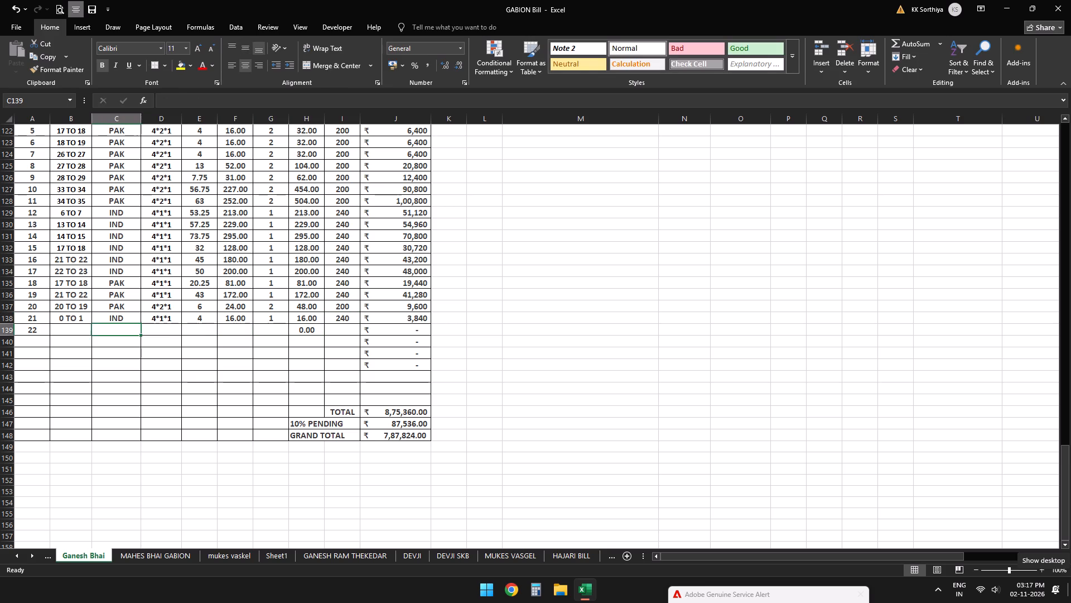
pyautogui.press('Left')
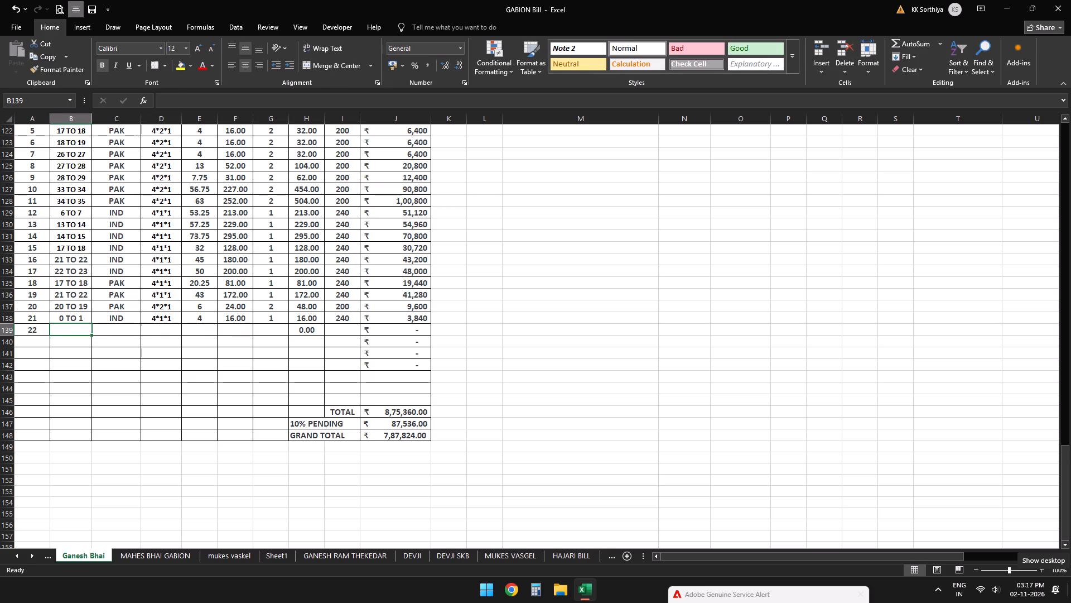
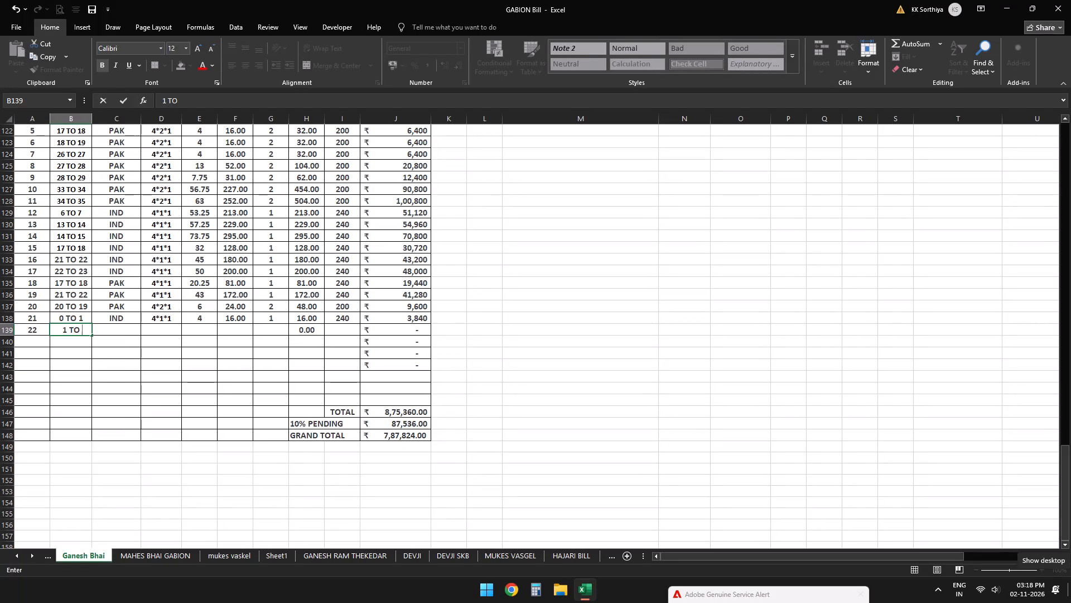
# Enter the range 1 TO 2 for item 22, with 3 TO 4 and 4 TO 5 in the two rows below it.
pyautogui.press('2')
pyautogui.press('Down')
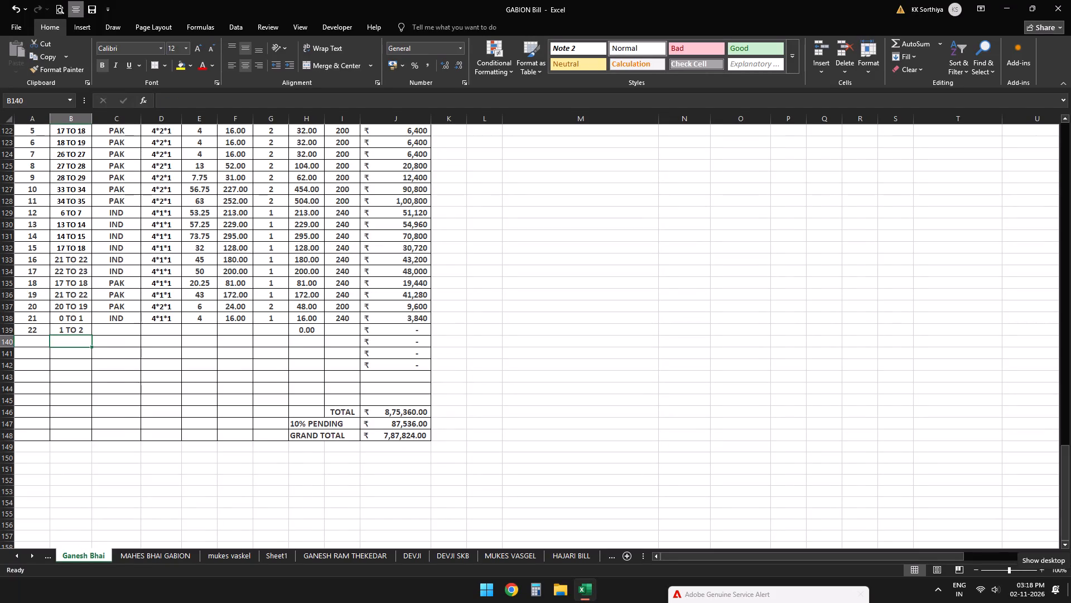
pyautogui.press('Left')
pyautogui.press('Right')
pyautogui.write('3 TO 4')
pyautogui.press('Down')
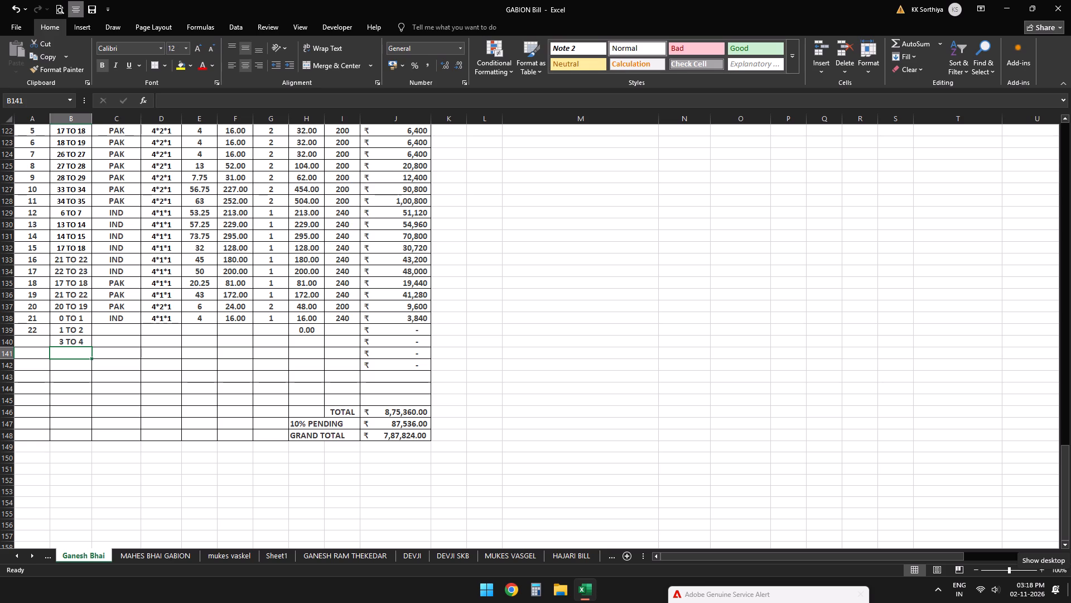
pyautogui.write('4 TO 5')
pyautogui.press('Right')
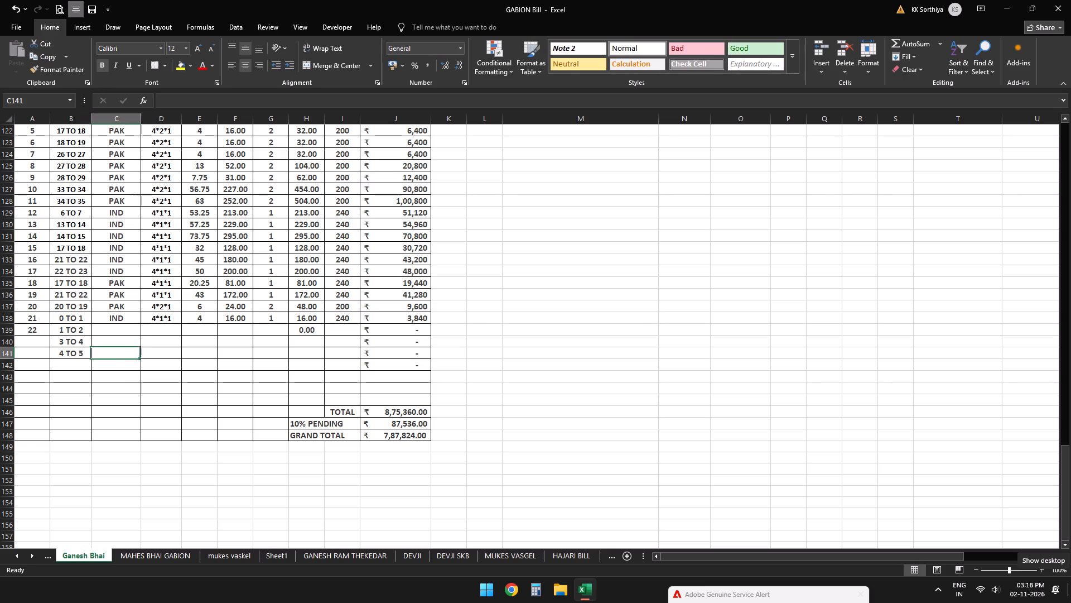
# Number the 3 TO 4 and 4 TO 5 rows as items 23 and 24.
pyautogui.press('Up')
pyautogui.press('Up')
pyautogui.press('Down')
pyautogui.press('Left')
pyautogui.press('Left')
pyautogui.write('23')
pyautogui.press('Down')
pyautogui.press('1')
pyautogui.press('BackSpace')
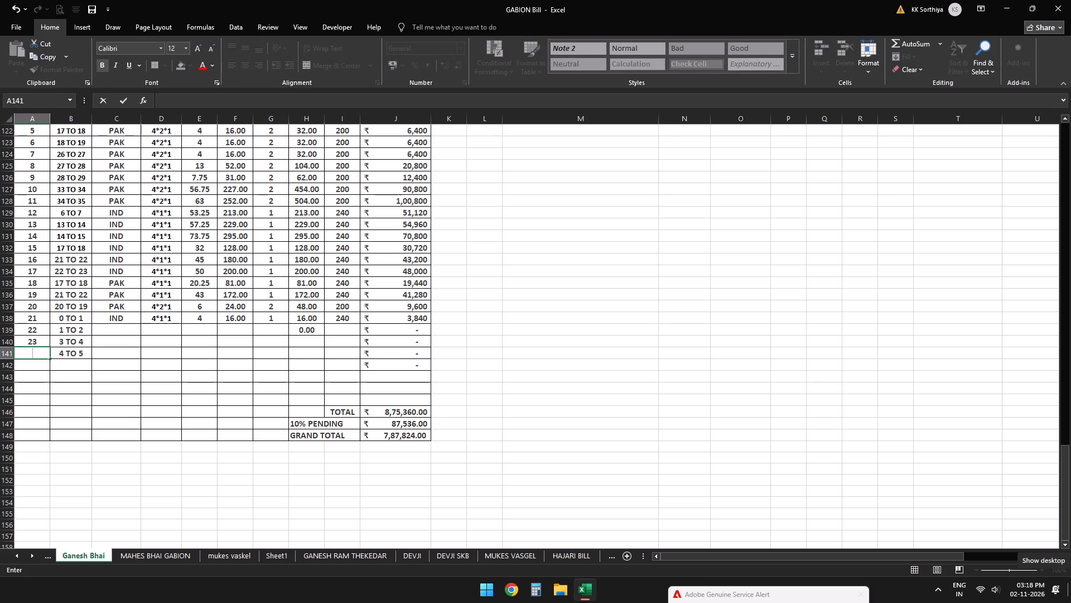
pyautogui.write('24')
# Enter the site PAK for items 22, 23 and 24.
pyautogui.press('Right')
pyautogui.press('Right')
pyautogui.press('Right')
pyautogui.press('Up')
pyautogui.press('Left')
pyautogui.press('Up')
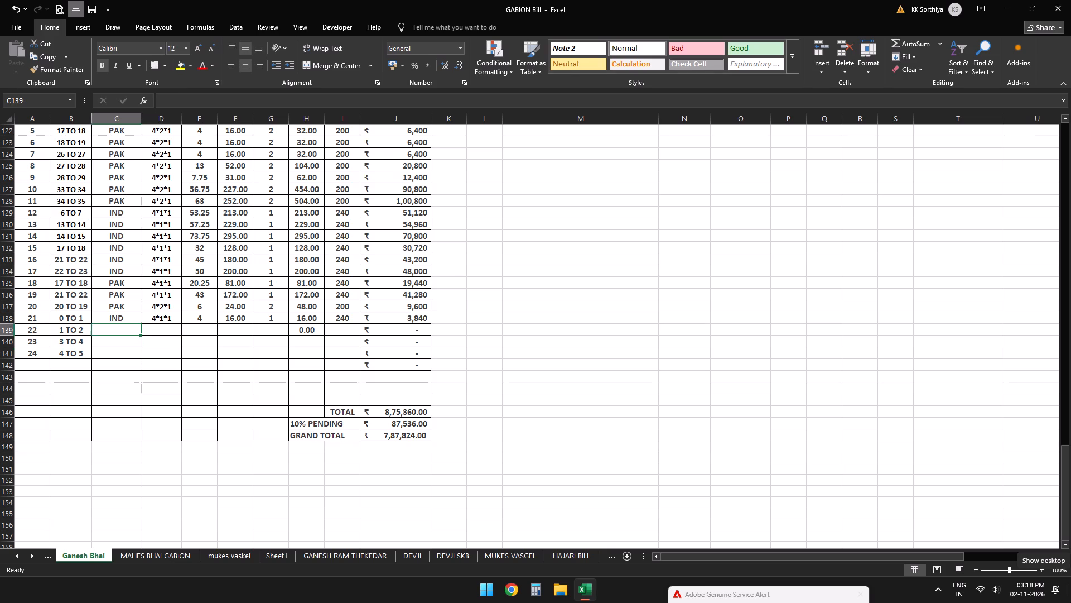
pyautogui.press('p')
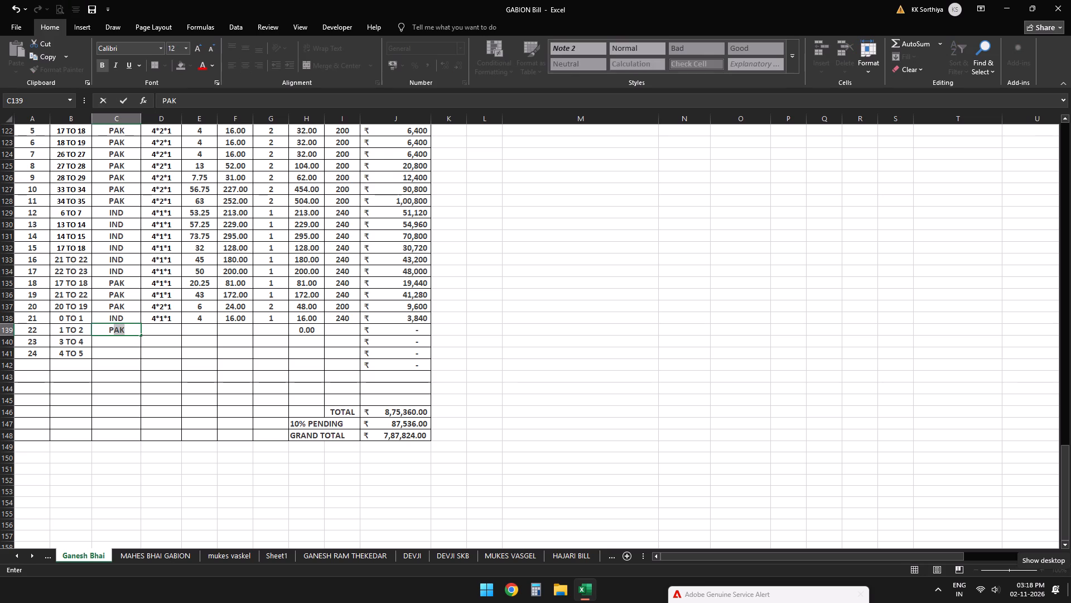
pyautogui.press('Down')
pyautogui.press('p')
pyautogui.press('Down')
pyautogui.press('p')
pyautogui.press('Right')
# Enter the size 4*1*1 for item 22 and fill it down to items 23 and 24.
pyautogui.press('Up')
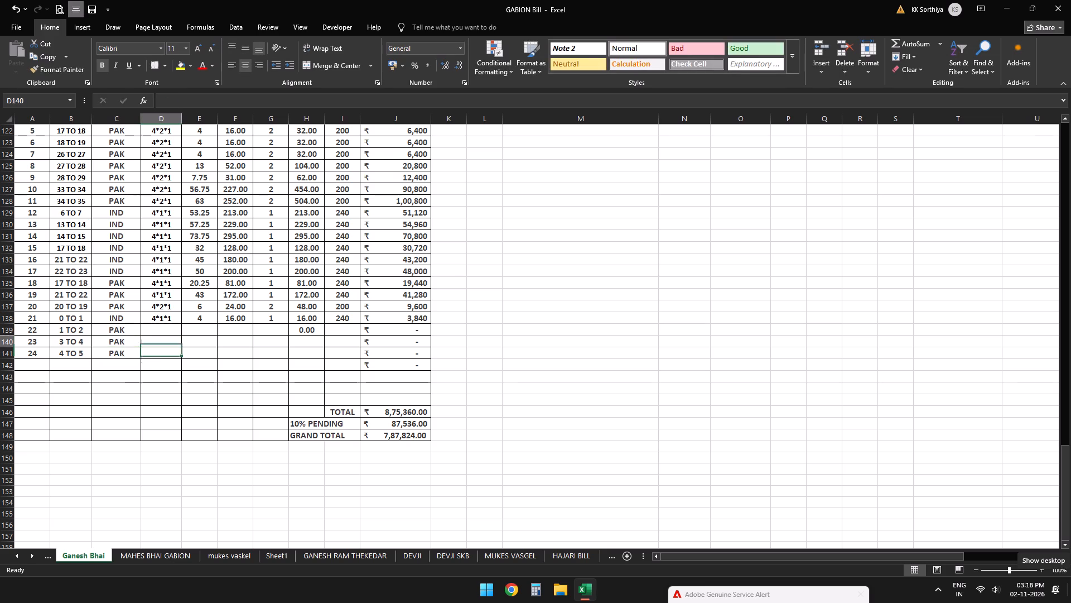
pyautogui.press('Up')
pyautogui.write('4*1*41')
pyautogui.press('Down')
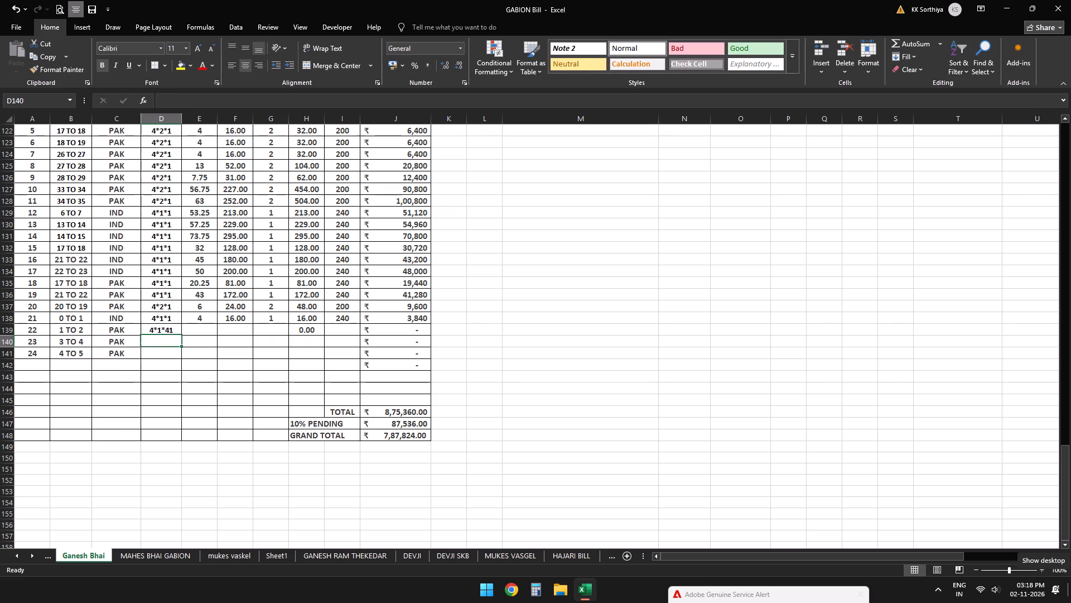
pyautogui.press('Up')
pyautogui.write('4*1*1')
pyautogui.press('Down')
pyautogui.hotkey('ctrl', 'd')
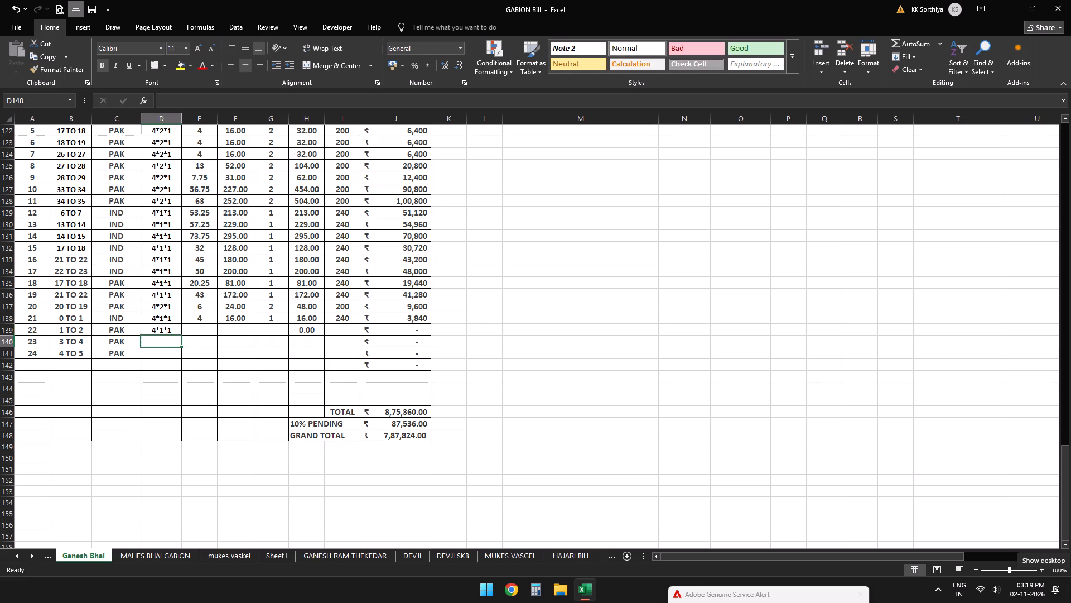
pyautogui.press('Down')
pyautogui.hotkey('ctrl', 'd')
# Enter a length of 32 for items 22, 23 and 24.
pyautogui.press('Right')
pyautogui.press('Up')
pyautogui.press('Up')
pyautogui.press('Right')
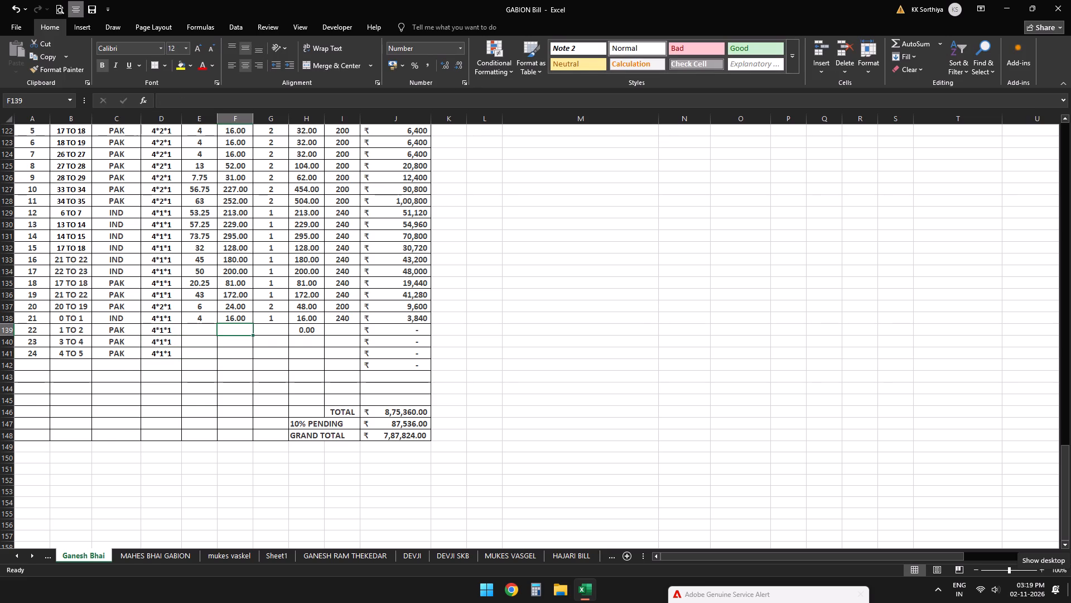
pyautogui.write('32')
pyautogui.press('Down')
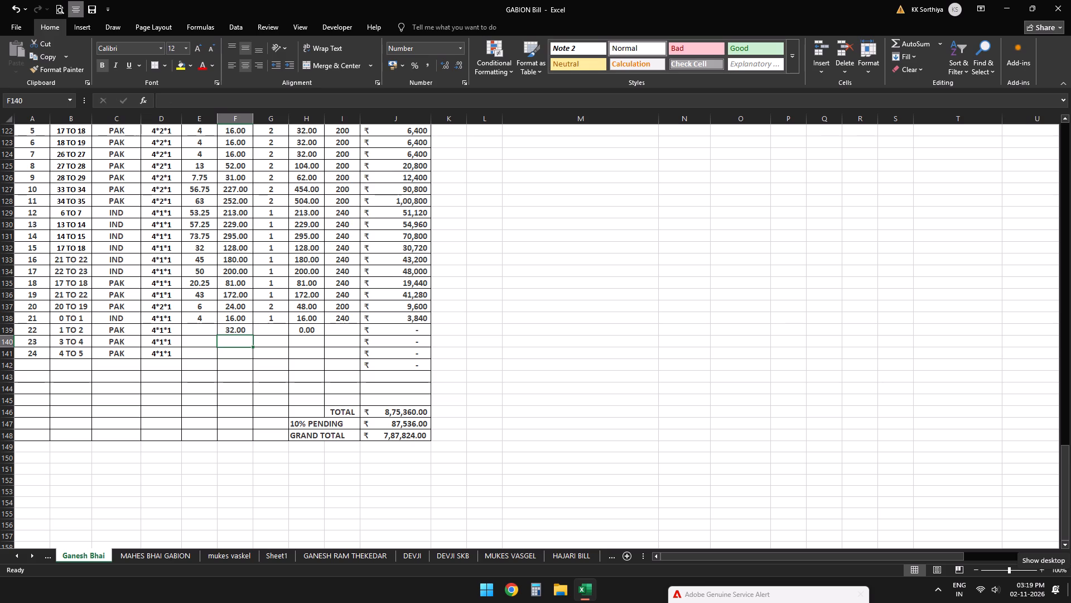
pyautogui.write('32')
pyautogui.press('Down')
pyautogui.write('321')
pyautogui.press('Down')
pyautogui.press('Up')
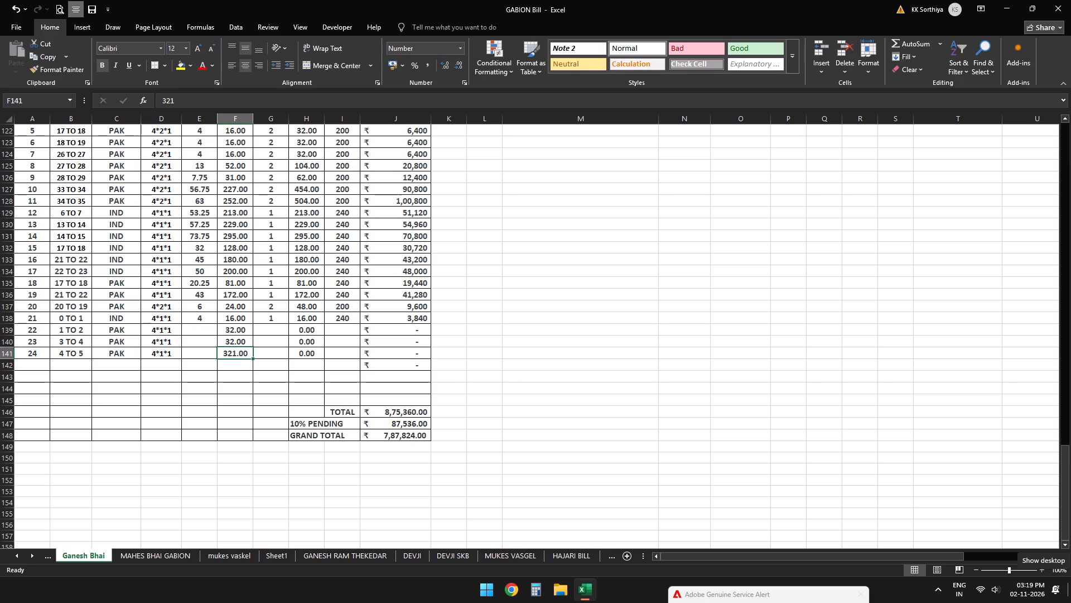
pyautogui.write('32')
pyautogui.press('Right')
# Enter a width of 1 for items 22, 23 and 24.
pyautogui.press('Up')
pyautogui.press('Up')
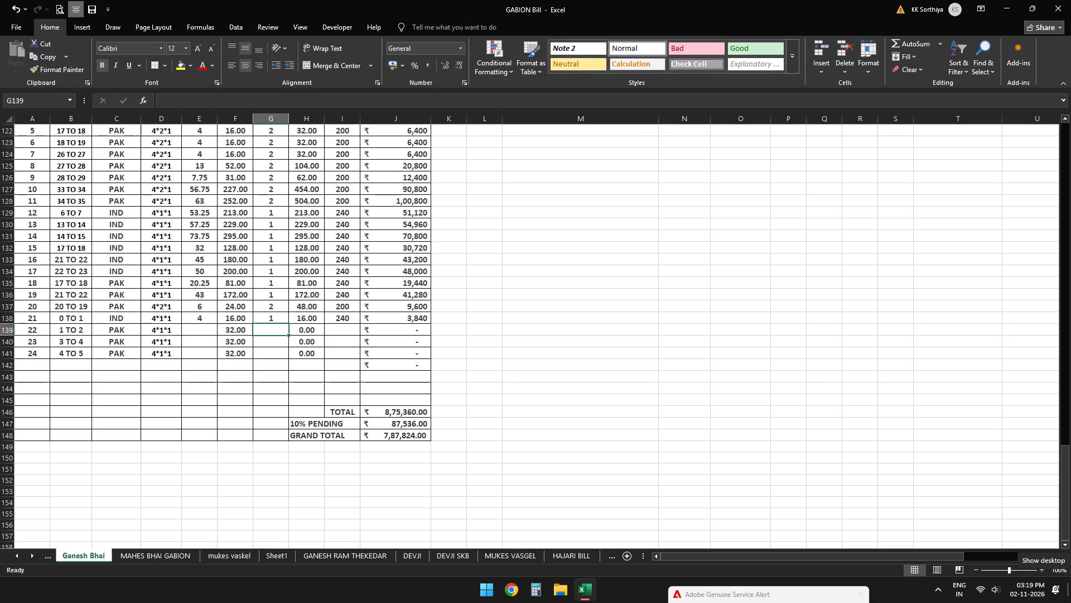
pyautogui.press('1')
pyautogui.press('Down')
pyautogui.press('1')
pyautogui.press('Down')
pyautogui.press('1')
pyautogui.press('Down')
# Enter a jari value of 8 for items 22, 23 and 24.
pyautogui.press('Left')
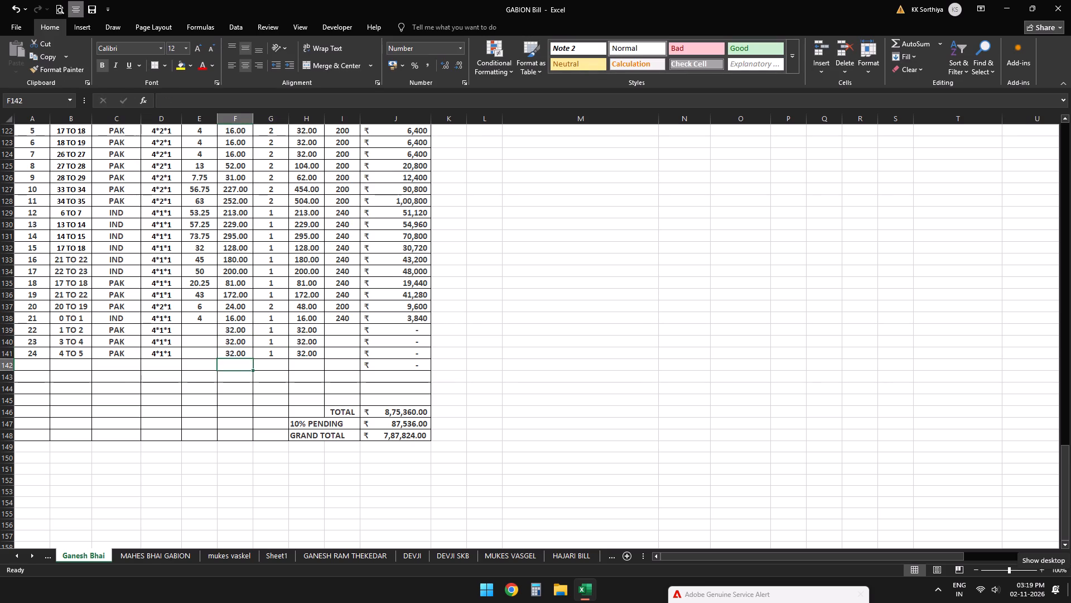
pyautogui.press('Left')
pyautogui.press('Up')
pyautogui.press('Up')
pyautogui.press('Up')
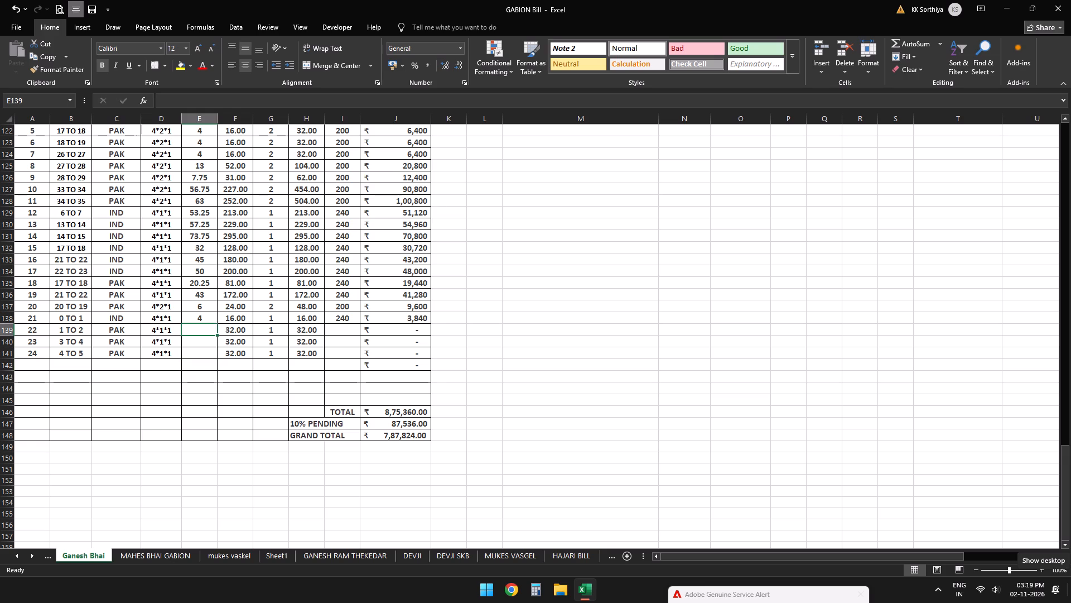
pyautogui.press('8')
pyautogui.press('Down')
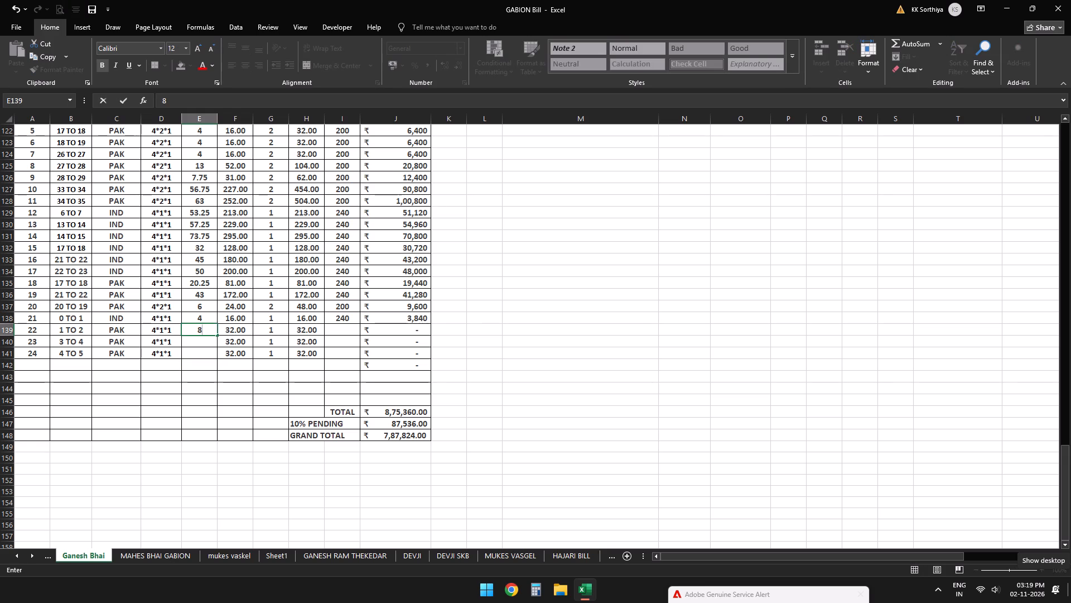
pyautogui.press('8')
pyautogui.press('Down')
pyautogui.press('8')
pyautogui.press('Down')
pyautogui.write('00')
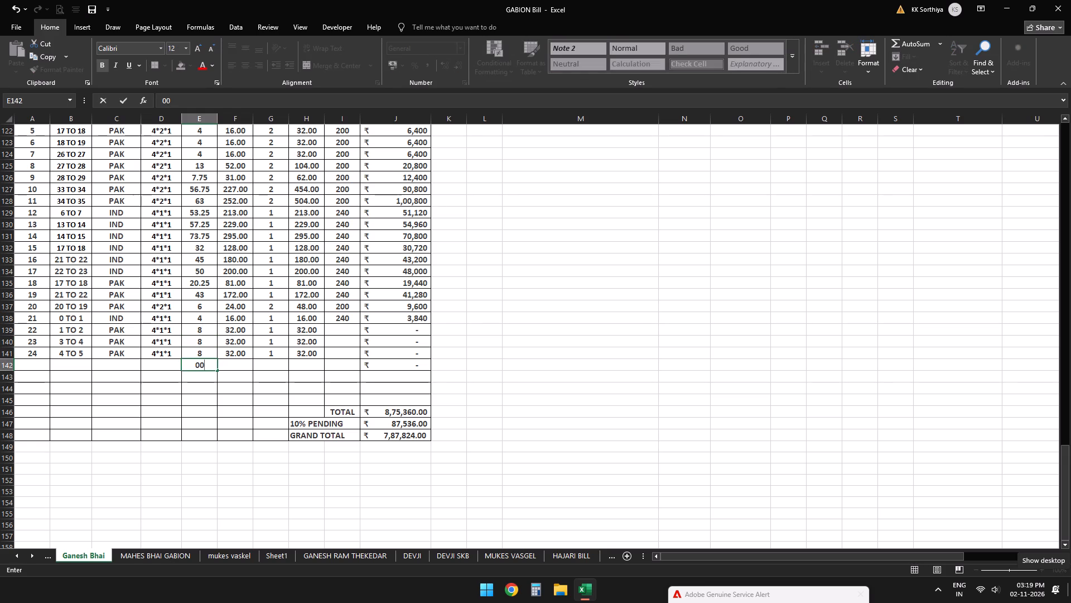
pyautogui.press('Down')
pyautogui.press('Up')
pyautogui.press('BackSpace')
# Enter a rate of 240 for items 22, 23 and 24.
pyautogui.press('Right')
pyautogui.press('Right')
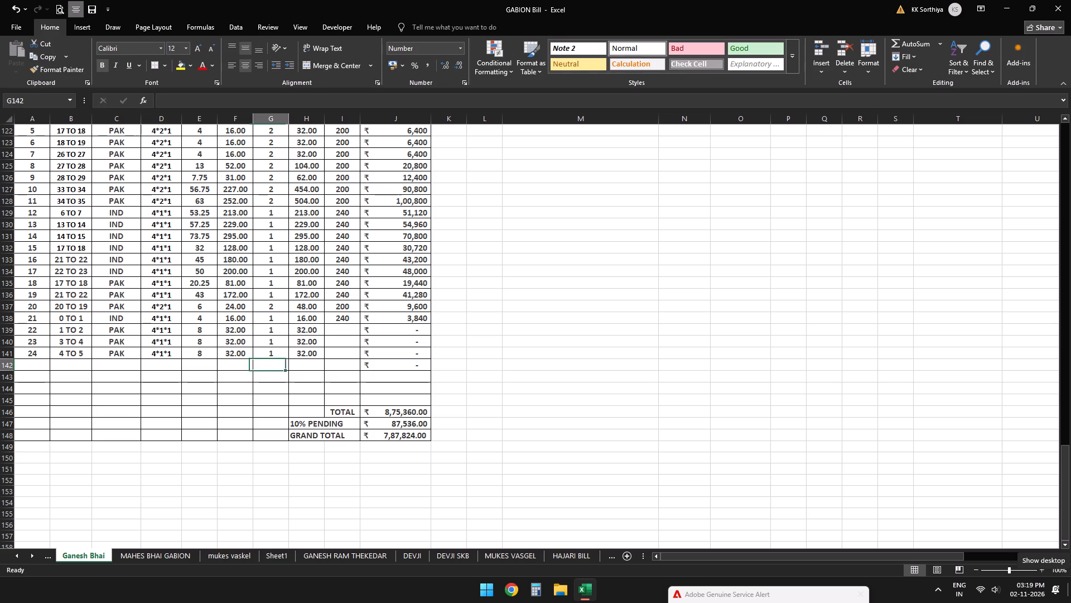
pyautogui.press('Right')
pyautogui.press('Right')
pyautogui.press('Up')
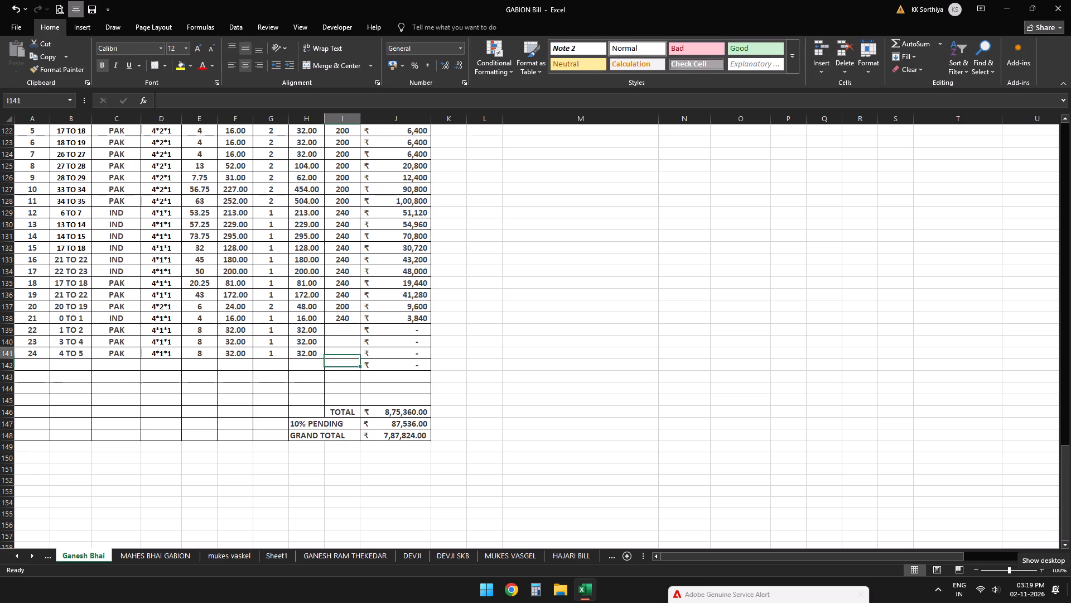
pyautogui.press('Up')
pyautogui.press('Up')
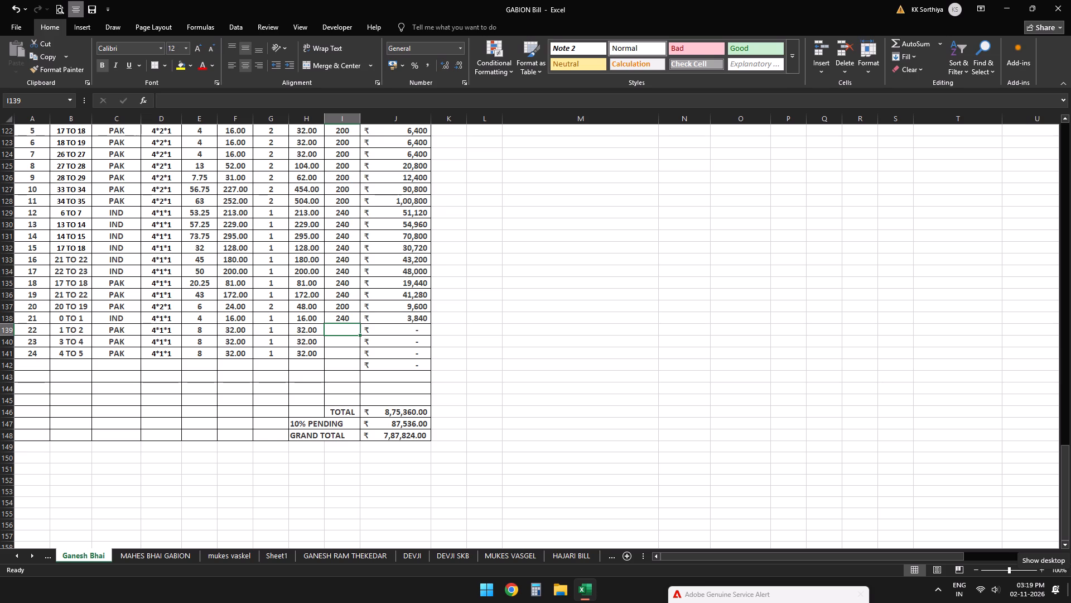
pyautogui.write('240')
pyautogui.press('Down')
pyautogui.write('240')
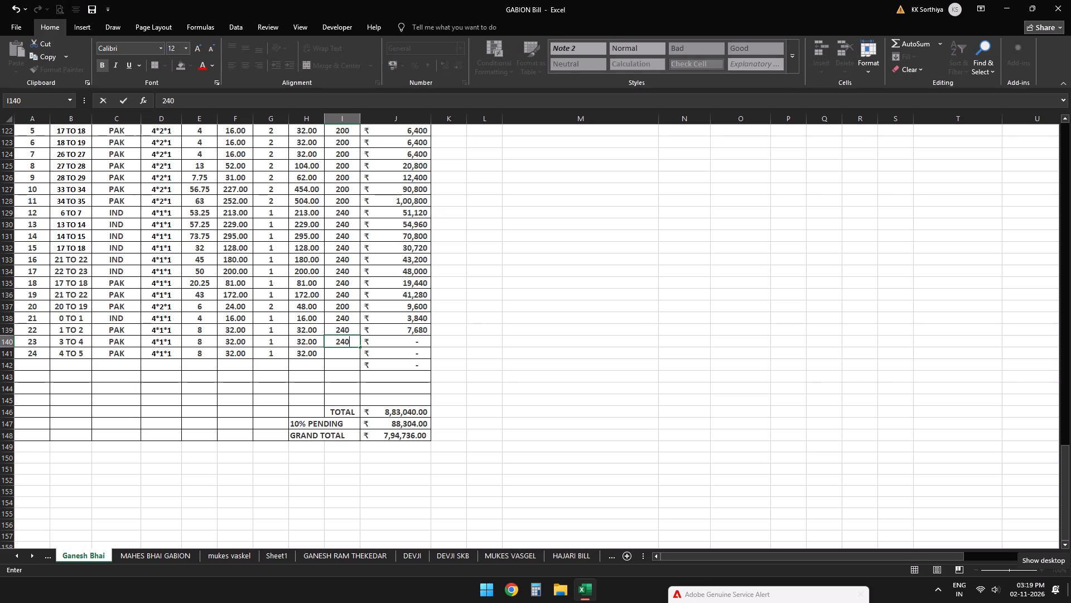
pyautogui.press('Down')
pyautogui.write('240')
pyautogui.press('Right')
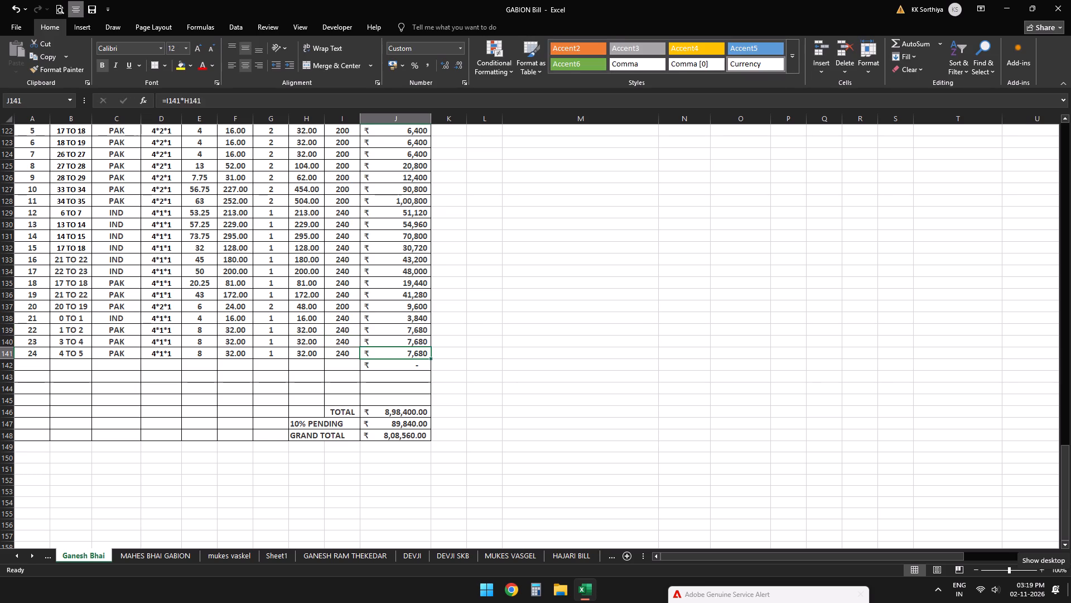
# Save the gabion bill workbook.
pyautogui.press('Left')
pyautogui.press('Left')
pyautogui.press('Left')
pyautogui.press('Left')
pyautogui.press('Down')
pyautogui.press('Left')
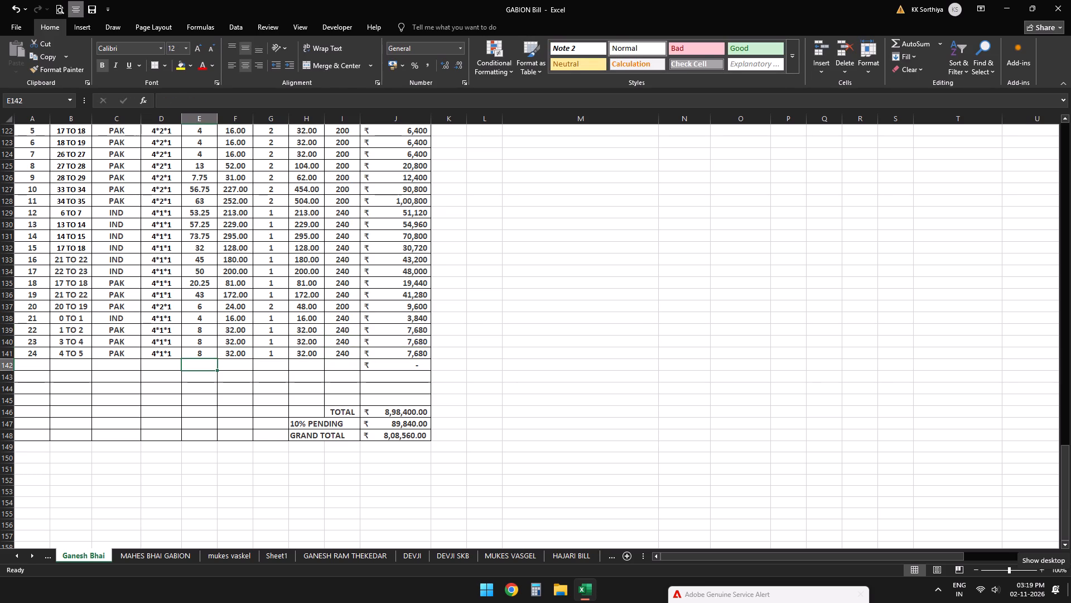
pyautogui.hotkey('ctrl', 's')
# Apply bold to the whole October bill, from the M/S K.K.SORTHIA heading through the grand total row.
pyautogui.scroll(3, 430, 358)
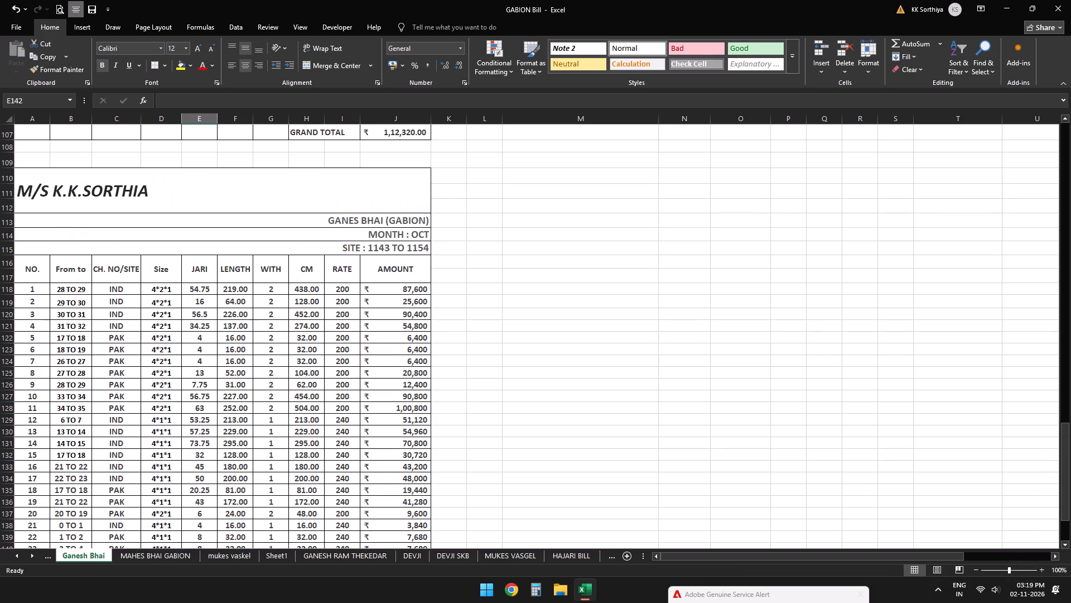
pyautogui.moveTo(53, 181); pyautogui.dragTo(211, 602)
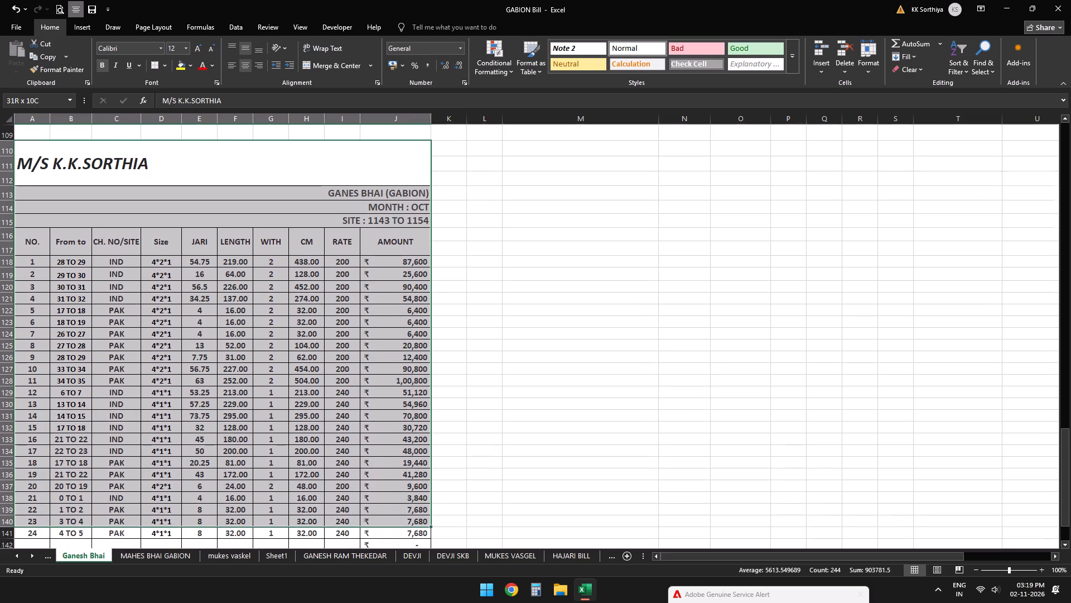
pyautogui.moveTo(211, 602); pyautogui.dragTo(214, 589)
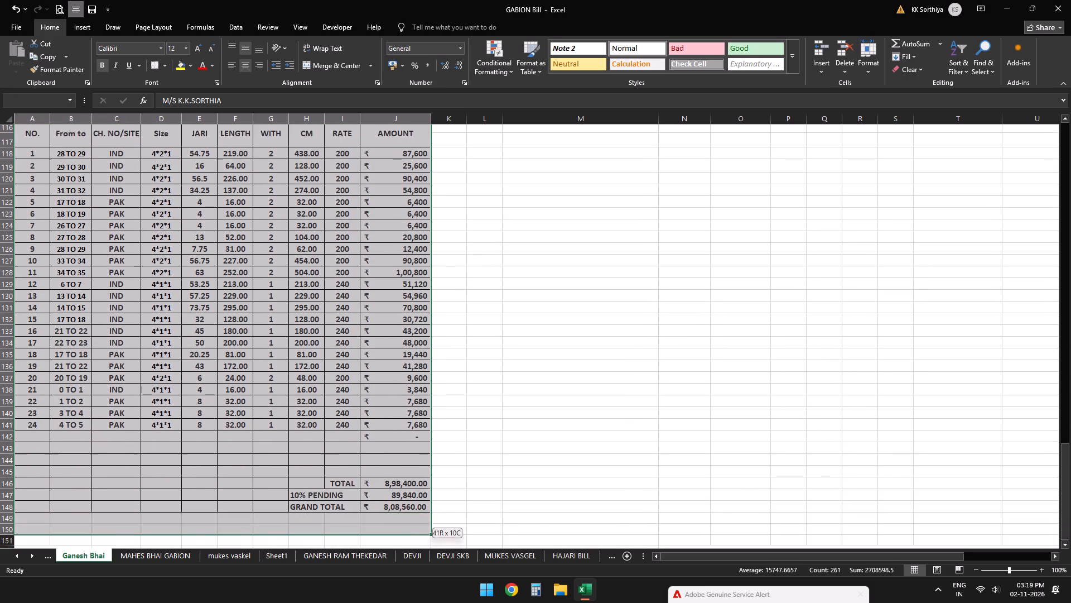
pyautogui.moveTo(214, 589); pyautogui.dragTo(216, 488)
pyautogui.click(104, 73)
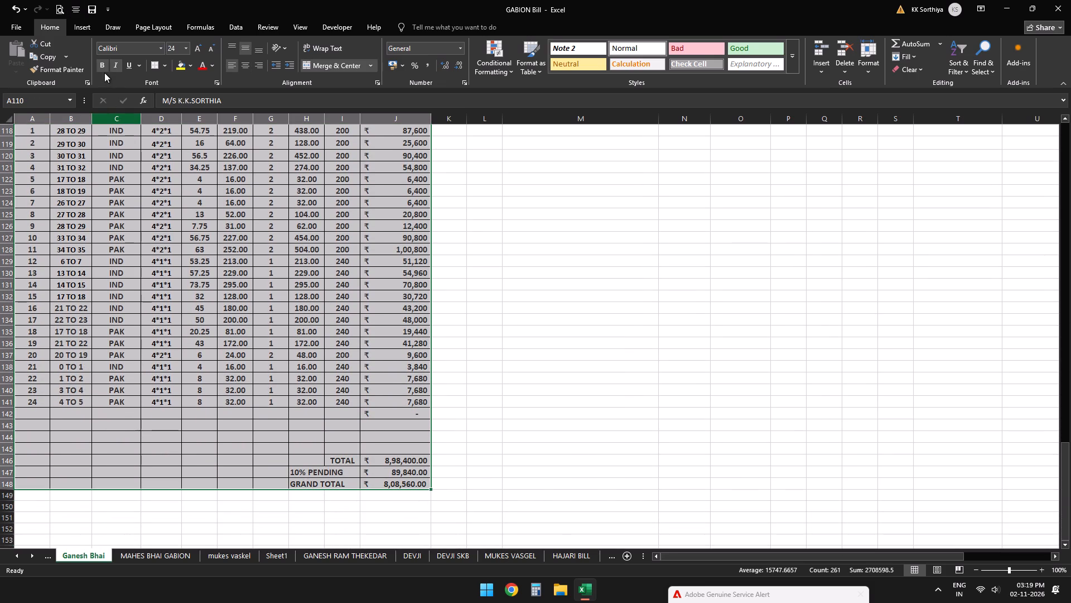
pyautogui.click(104, 69)
pyautogui.click(104, 69)
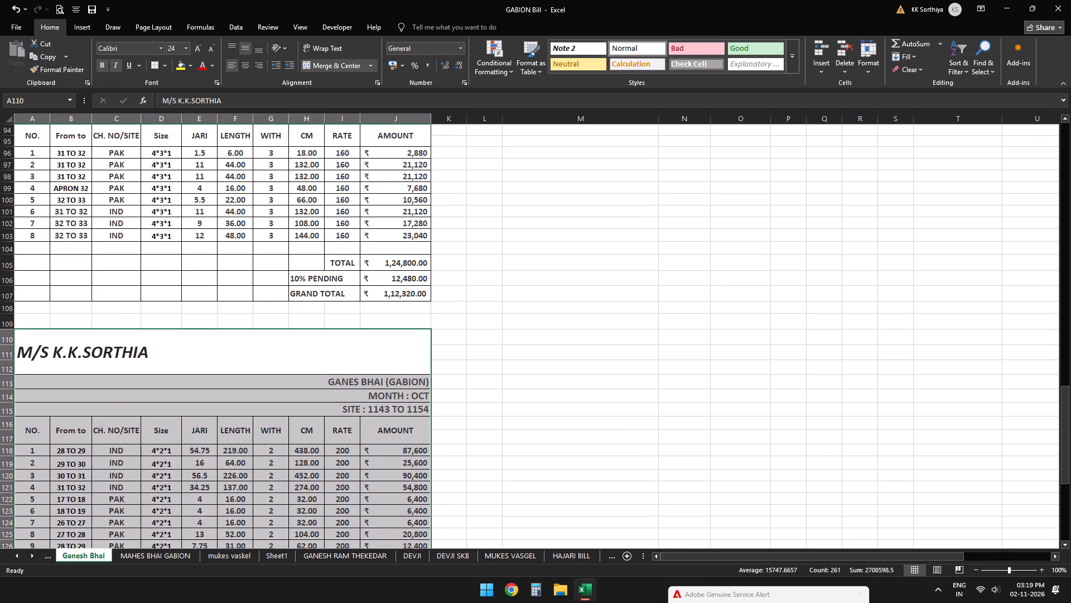
# Check the October bill's LENGTH entries row by row, from item 1 down to item 22.
pyautogui.scroll(-5, 365, 472)
pyautogui.scroll(2, 351, 445)
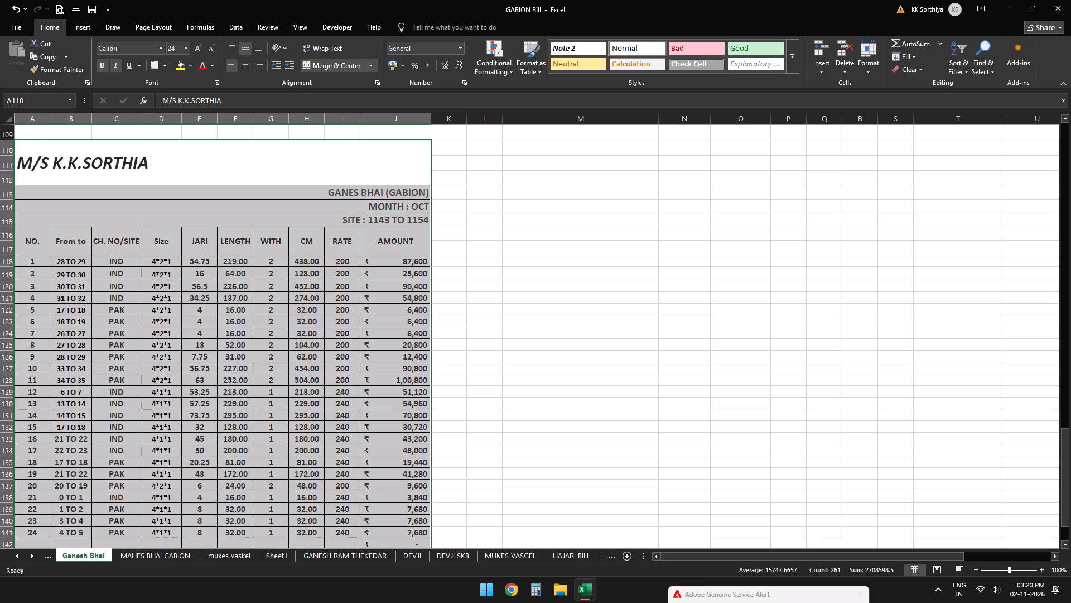
pyautogui.press('Down')
pyautogui.press('Down')
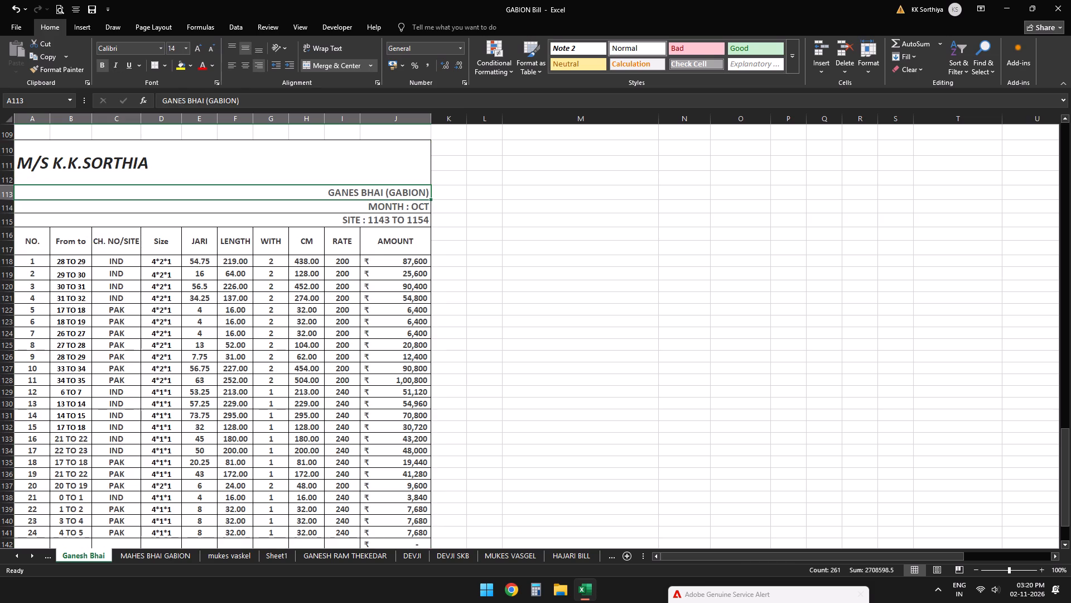
pyautogui.press('Right')
pyautogui.press('Down')
pyautogui.press('Down')
pyautogui.press('Left')
pyautogui.press('Left')
pyautogui.press('Left')
pyautogui.press('Left')
pyautogui.press('Left')
pyautogui.press('Down')
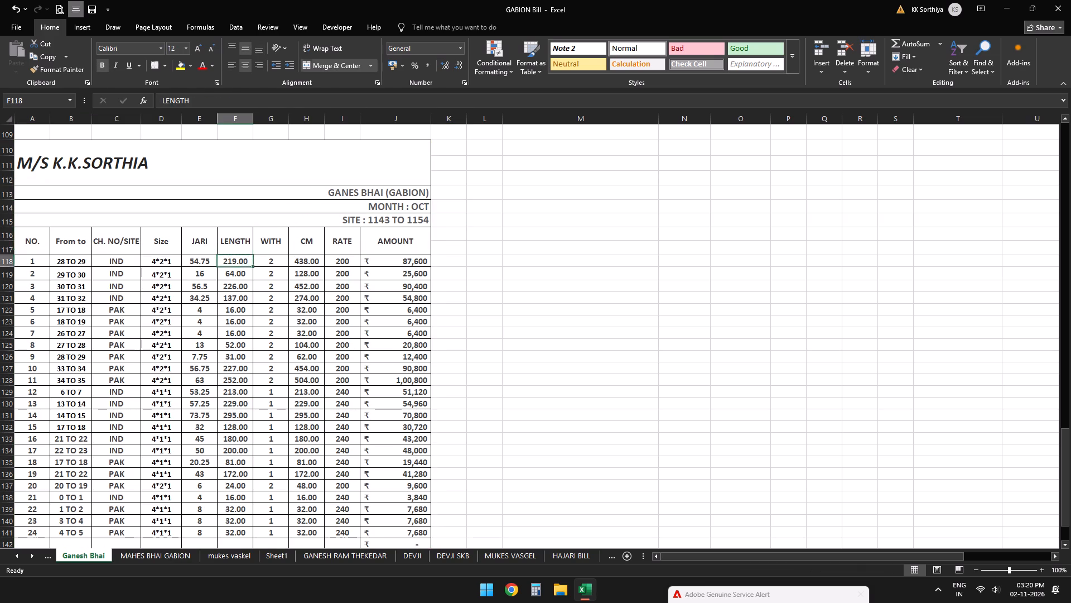
pyautogui.press('Up')
pyautogui.press('Down')
pyautogui.press('Down')
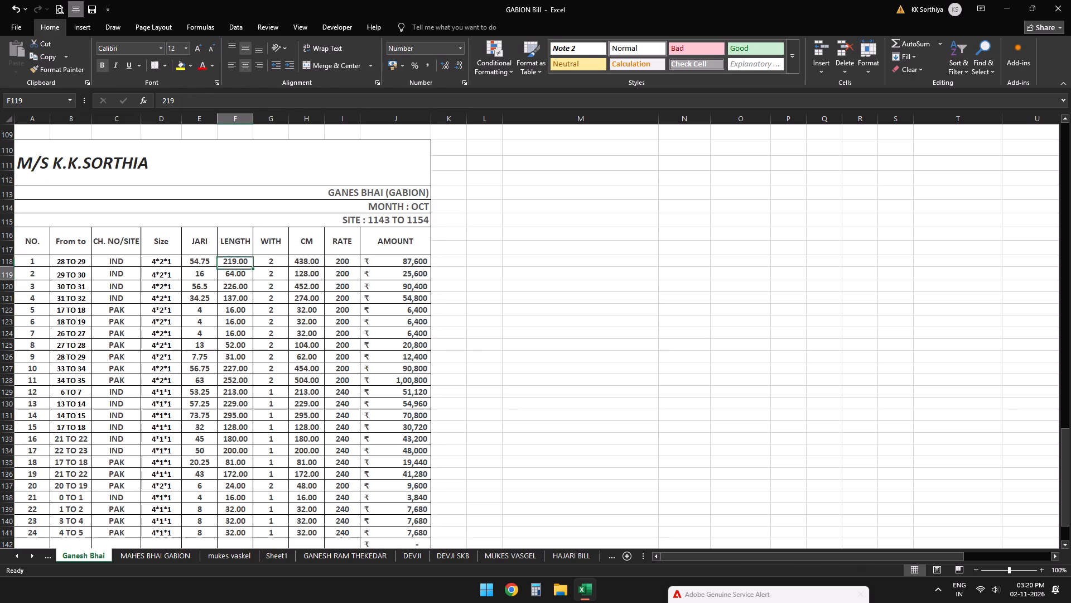
pyautogui.press('Down')
pyautogui.press('Down')
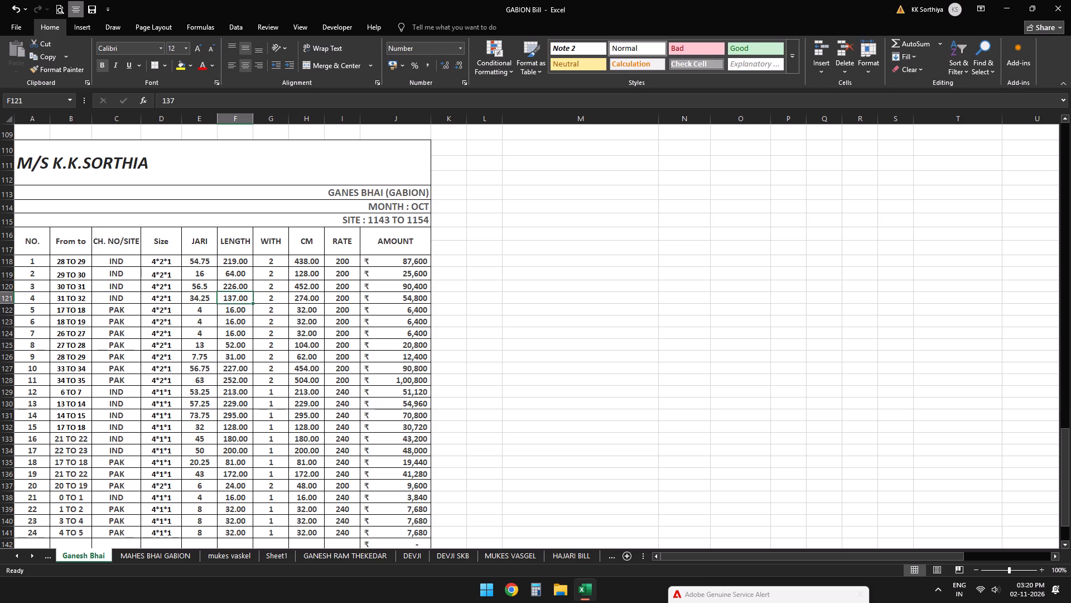
pyautogui.press('Down')
pyautogui.press('Down')
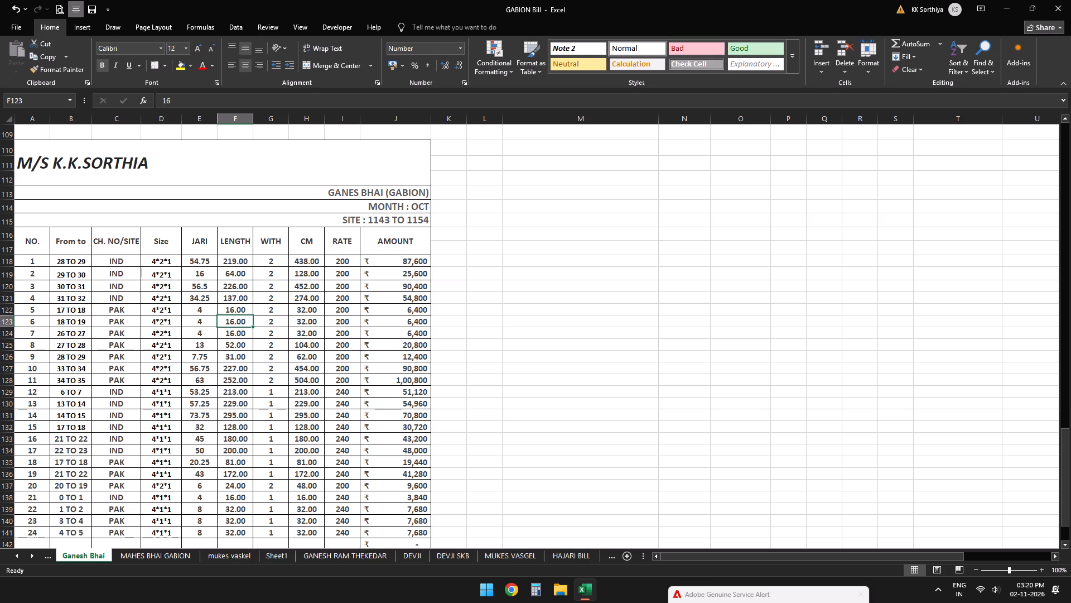
pyautogui.press('Down')
pyautogui.press('Down')
pyautogui.press('Down')
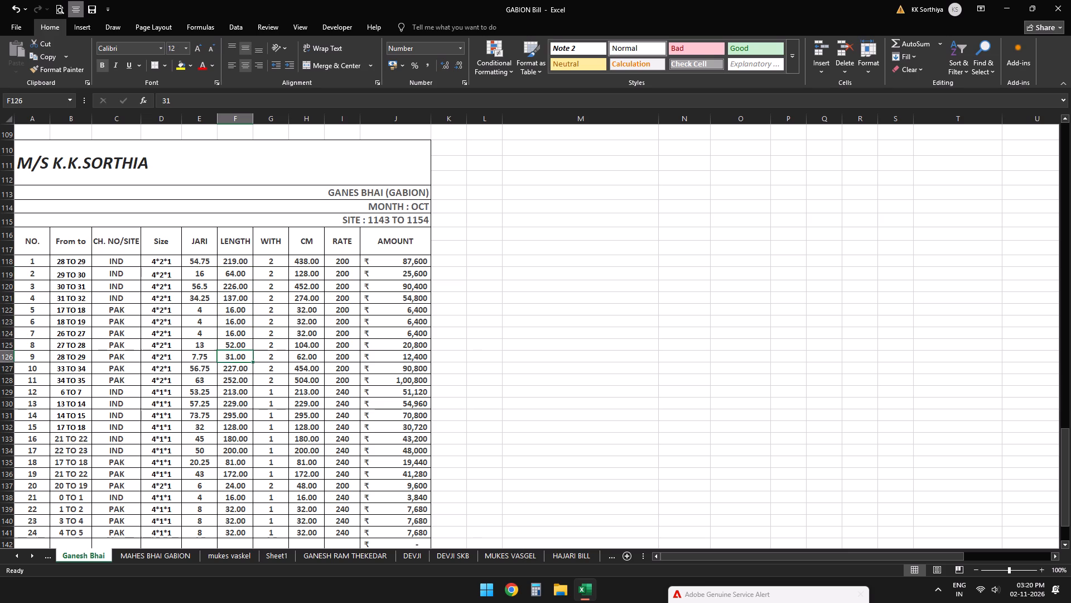
pyautogui.press('Down')
pyautogui.press('Down')
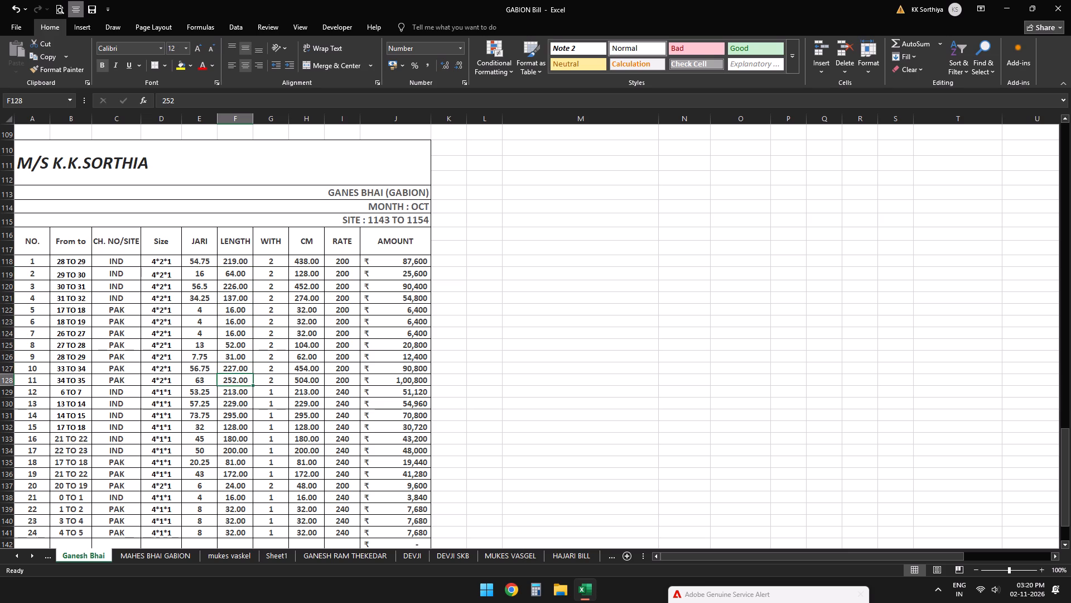
pyautogui.press('Down')
pyautogui.press('Down')
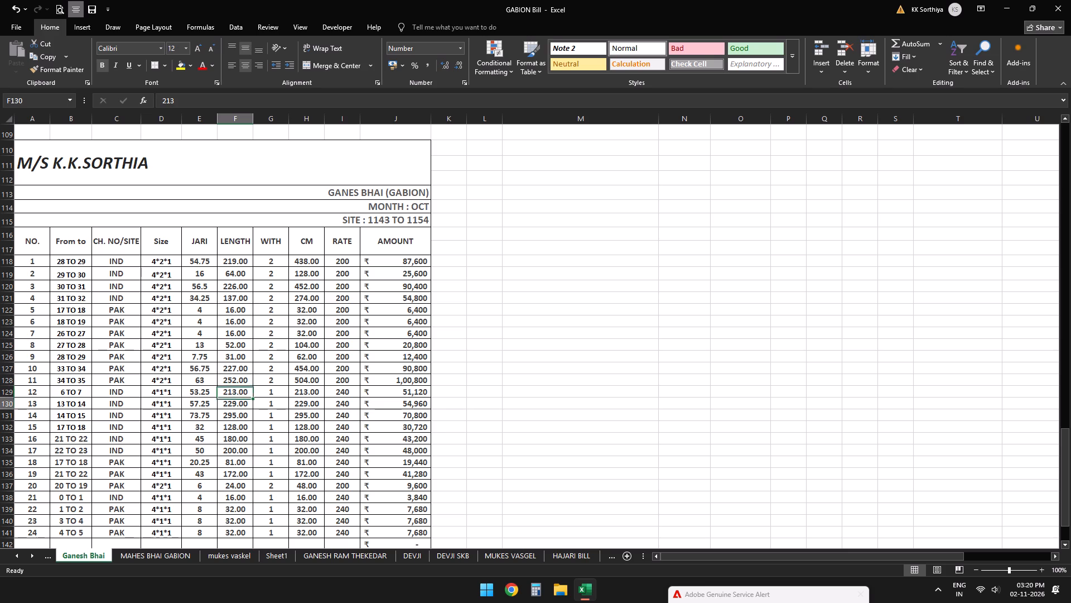
pyautogui.press('Down')
pyautogui.press('Down')
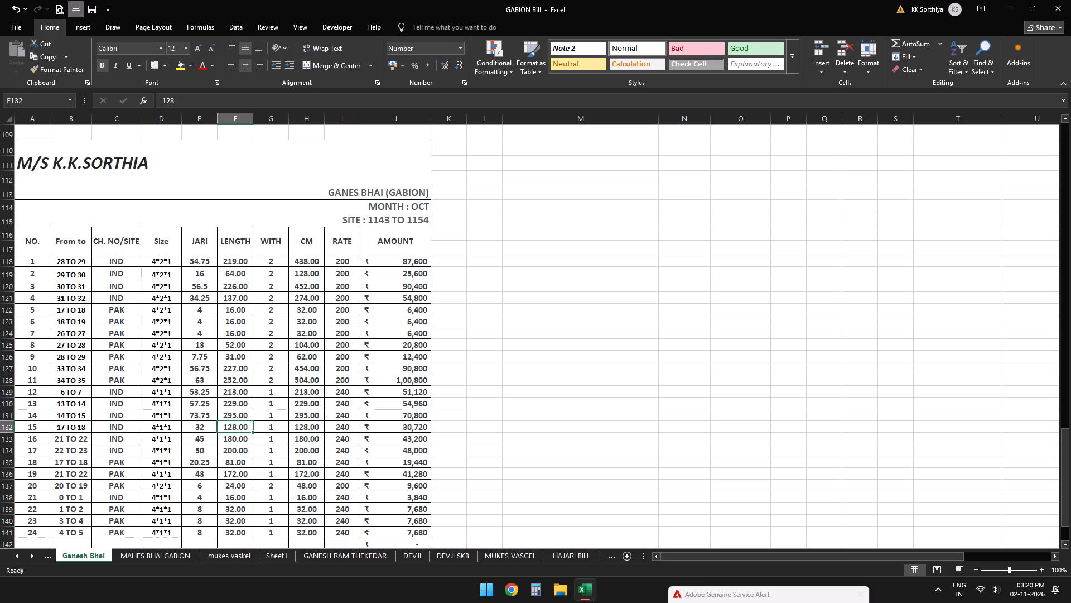
pyautogui.press('Down')
pyautogui.press('Down')
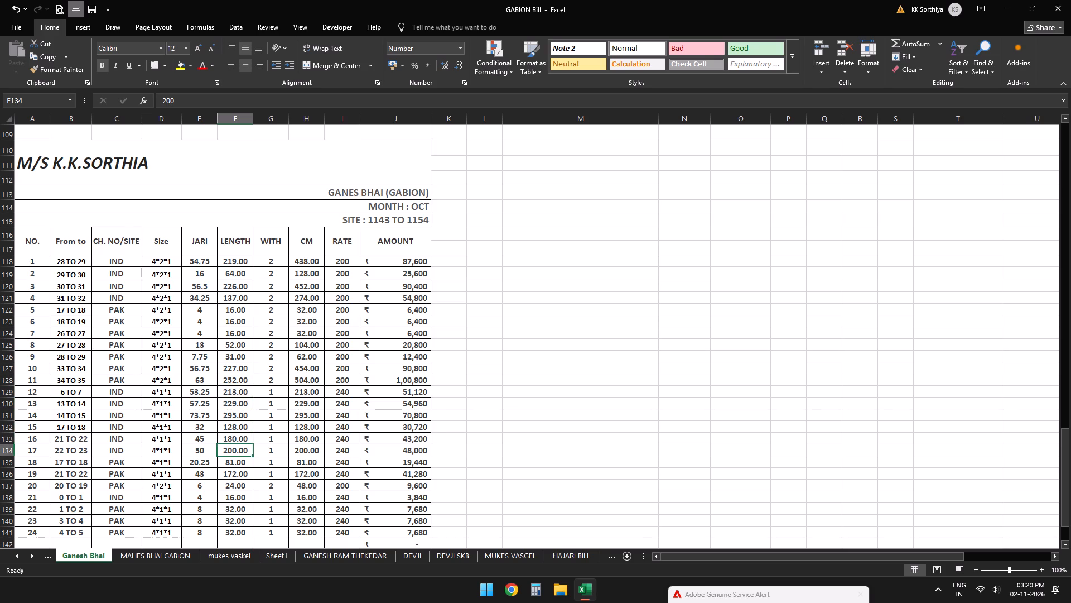
pyautogui.press('Down')
pyautogui.press('Down')
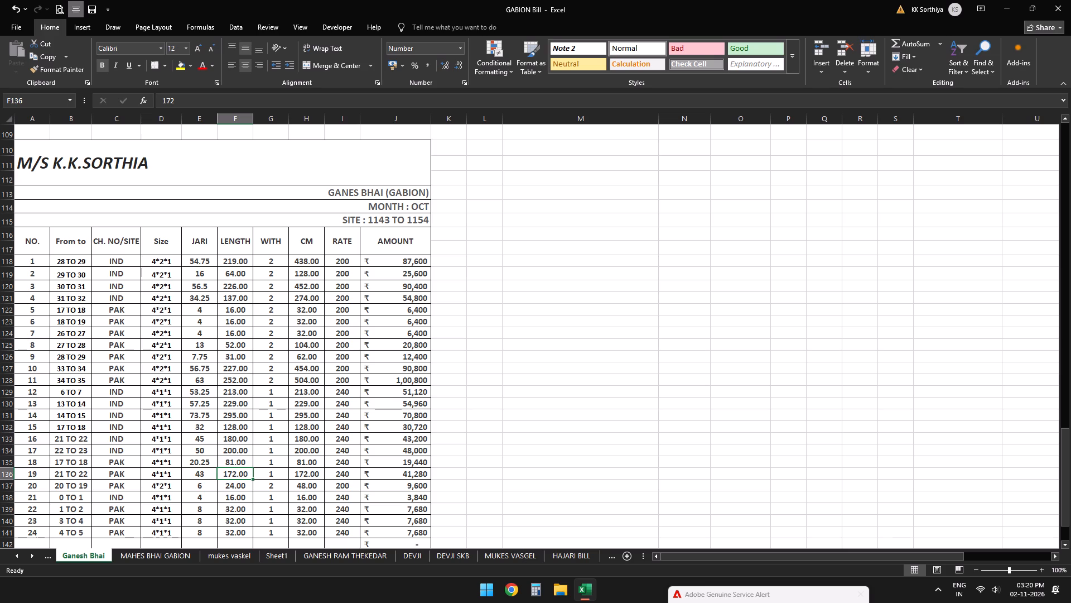
pyautogui.press('Down')
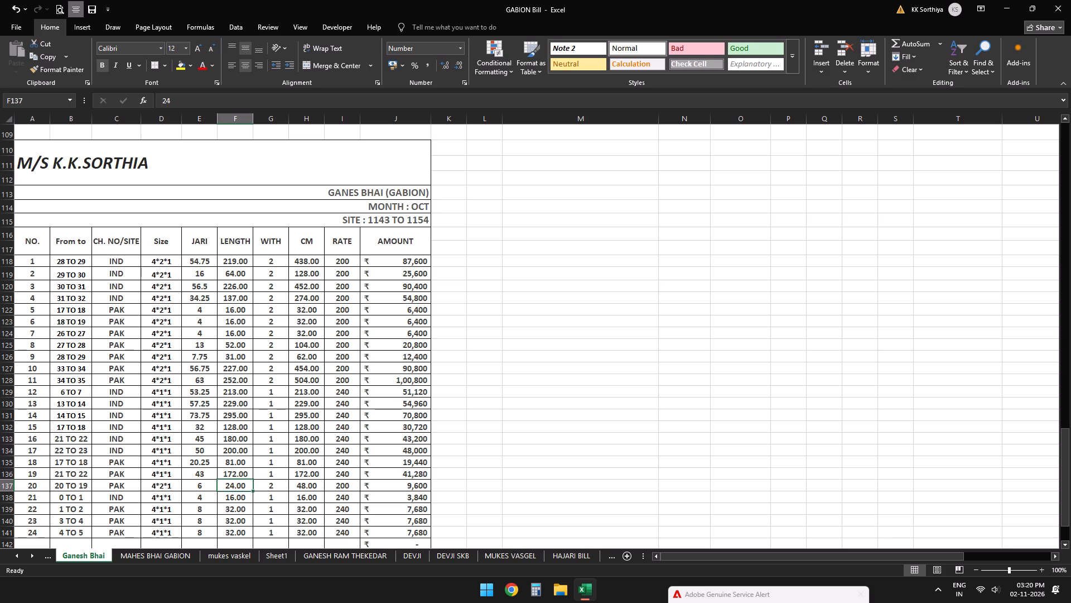
pyautogui.press('Down')
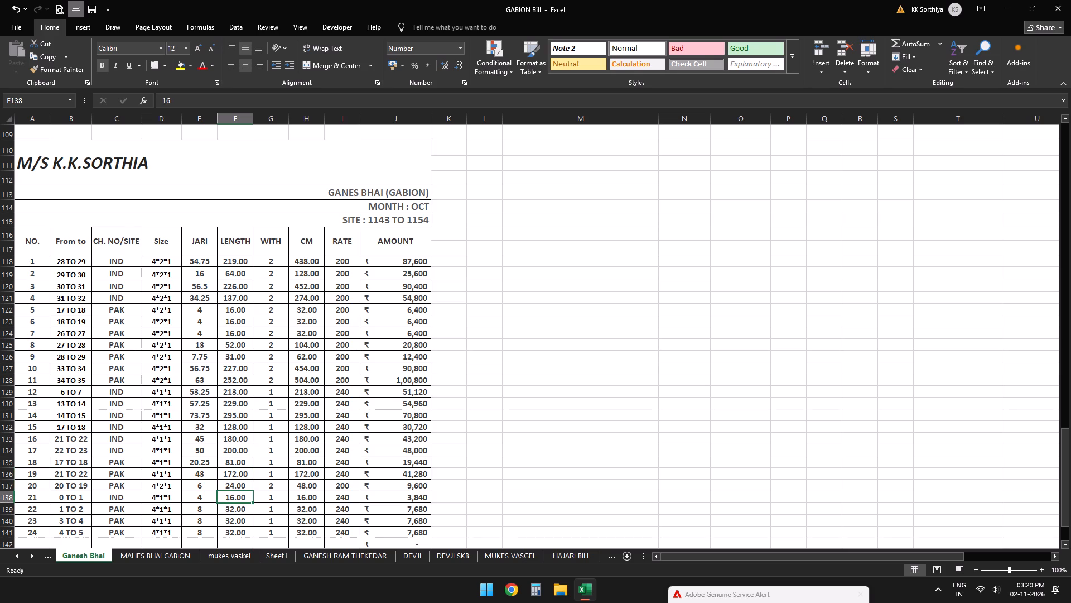
pyautogui.press('Down')
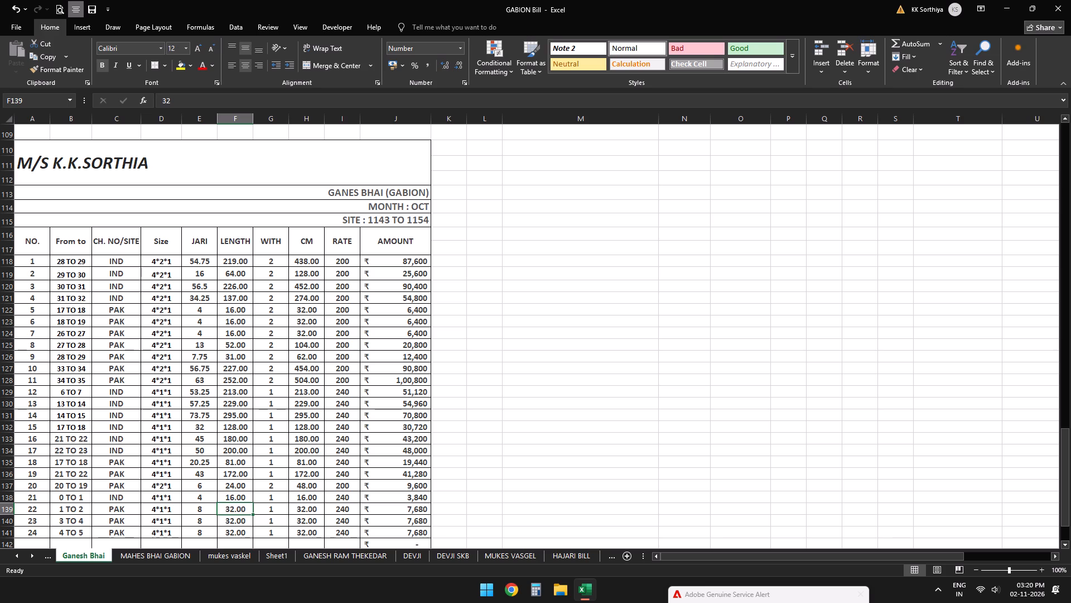
# Set up printing of only the October bill, from the M/S K.K.SORTHIA heading through the grand total row.
pyautogui.moveTo(35, 155); pyautogui.dragTo(36, 179)
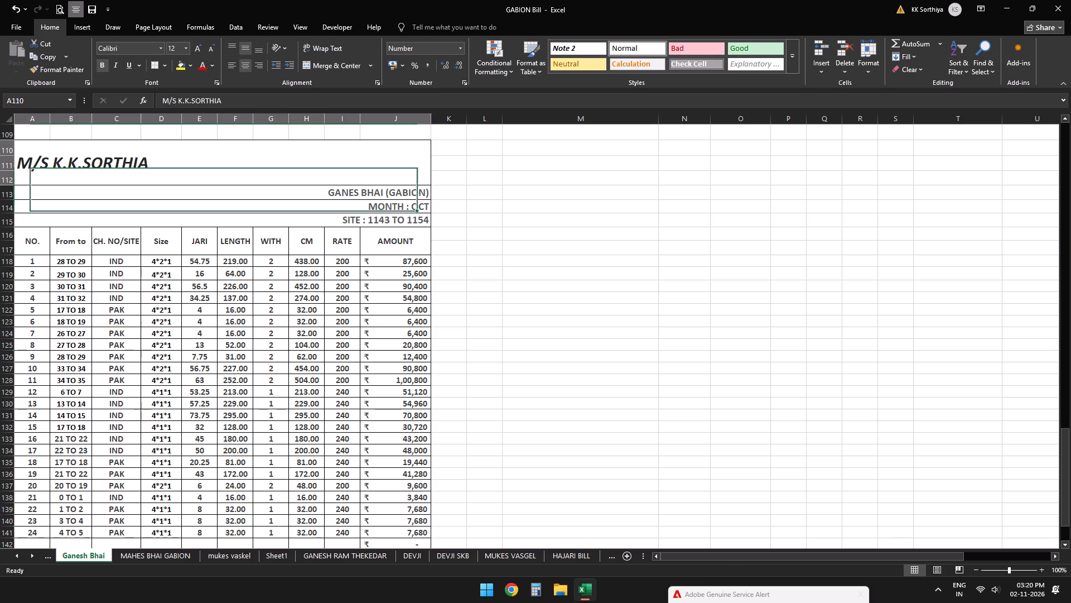
pyautogui.moveTo(36, 179); pyautogui.dragTo(179, 526)
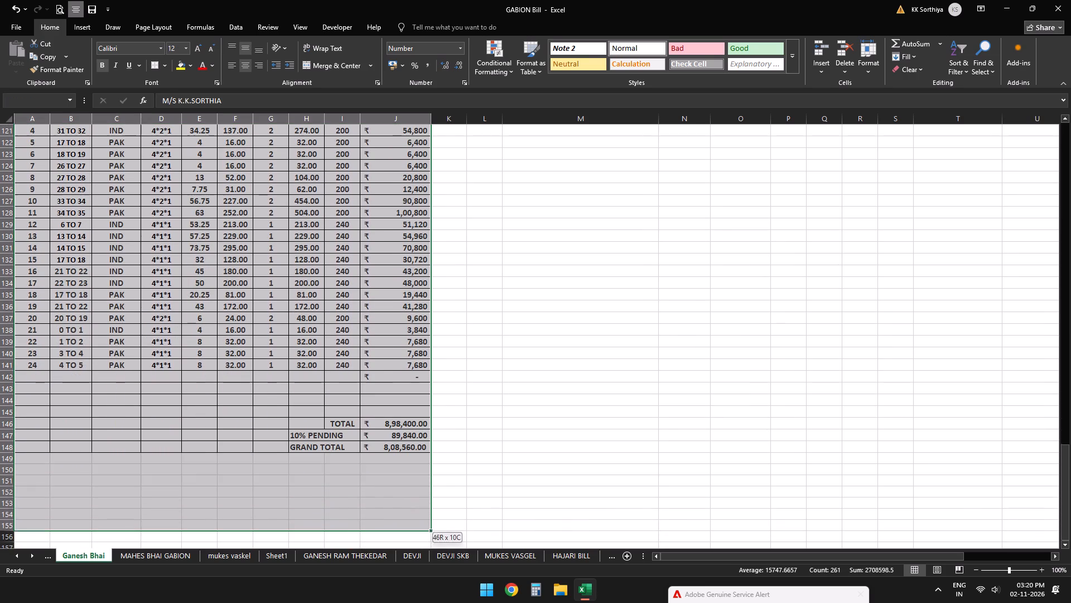
pyautogui.moveTo(179, 526); pyautogui.dragTo(201, 448)
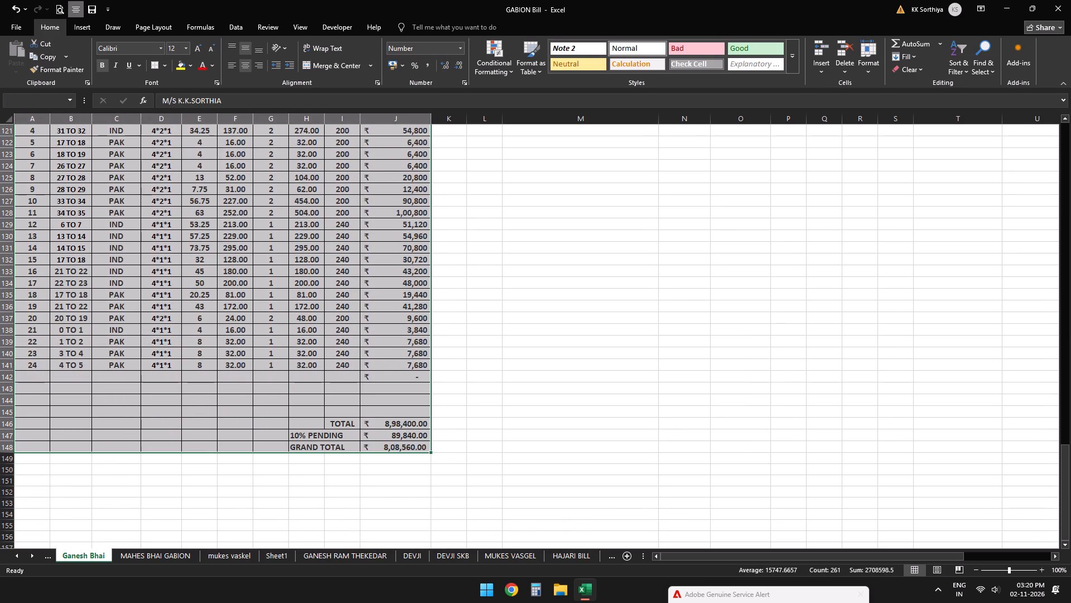
pyautogui.hotkey('ctrl', 'p')
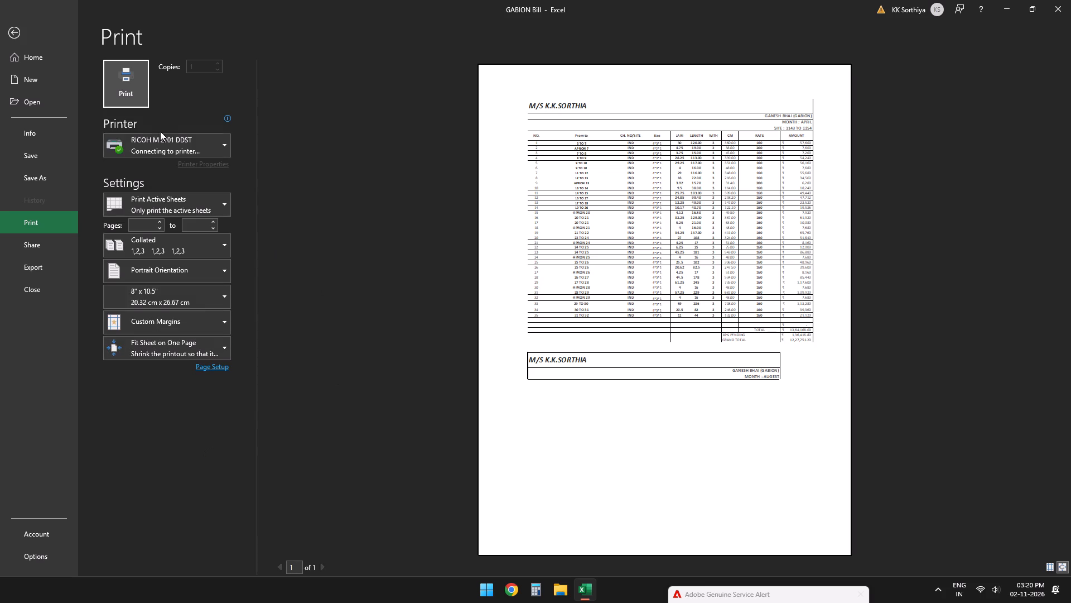
pyautogui.click(147, 198)
pyautogui.click(162, 284)
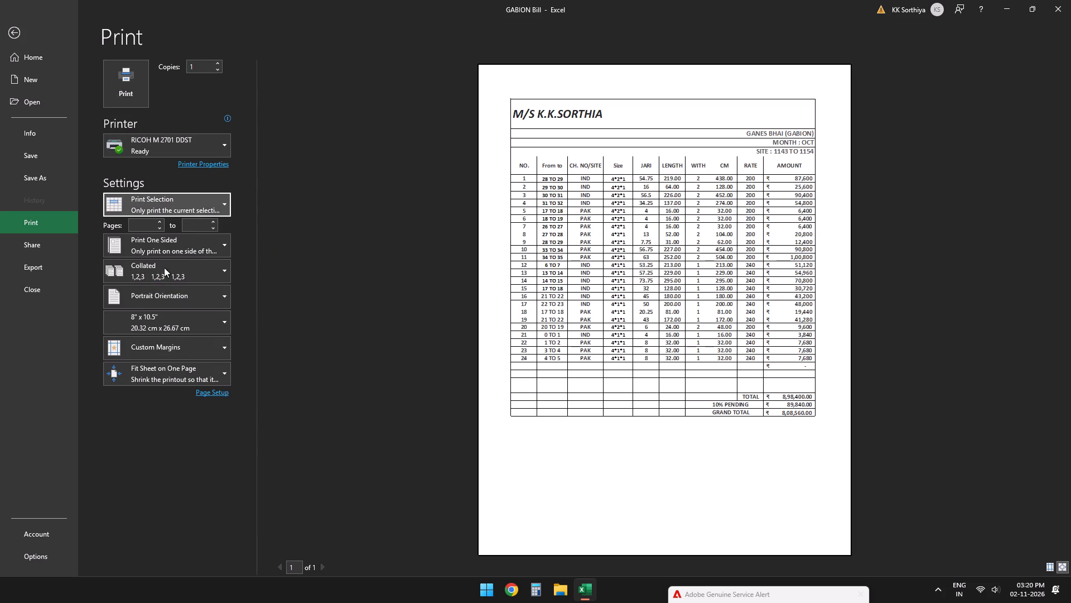
# Print the selected bill fitted on one page with the last custom margins setting.
pyautogui.click(158, 377)
pyautogui.click(152, 421)
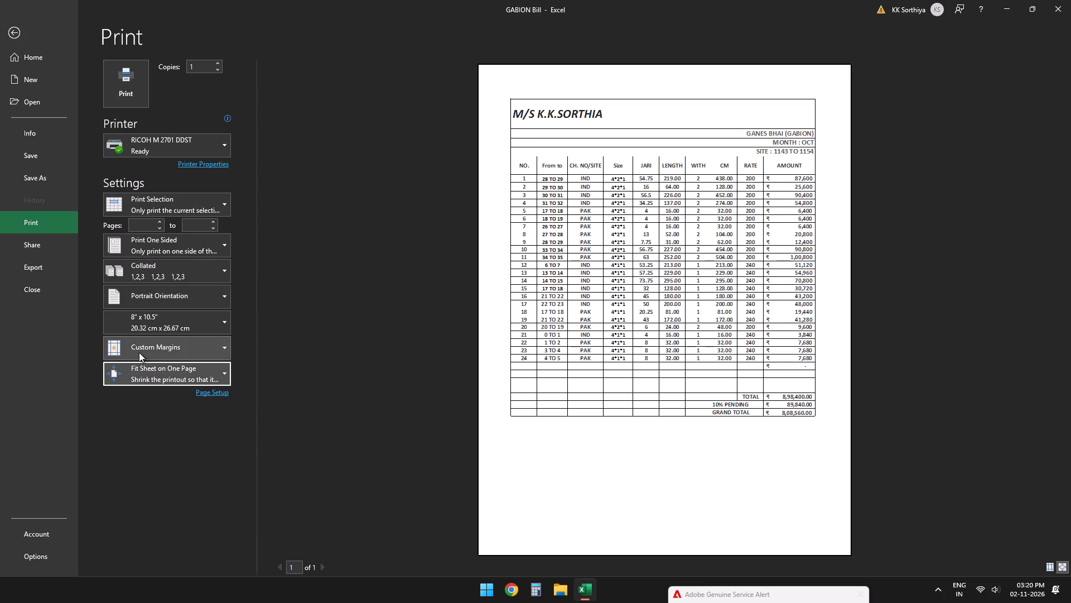
pyautogui.click(139, 352)
pyautogui.click(168, 116)
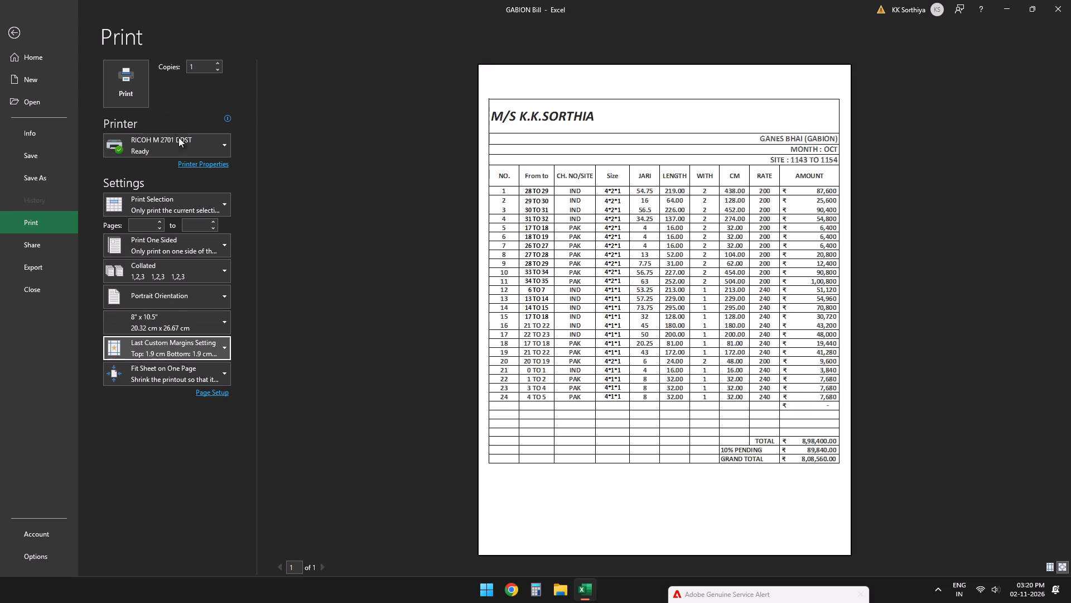
pyautogui.click(124, 90)
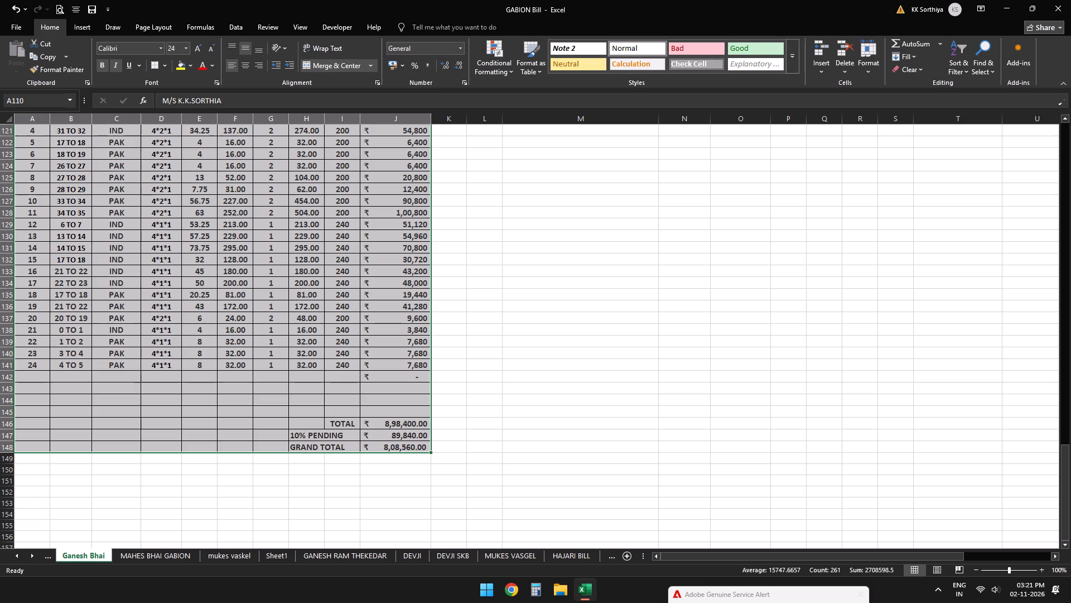
# Save the gabion bill workbook.
pyautogui.hotkey('ctrl', 's')
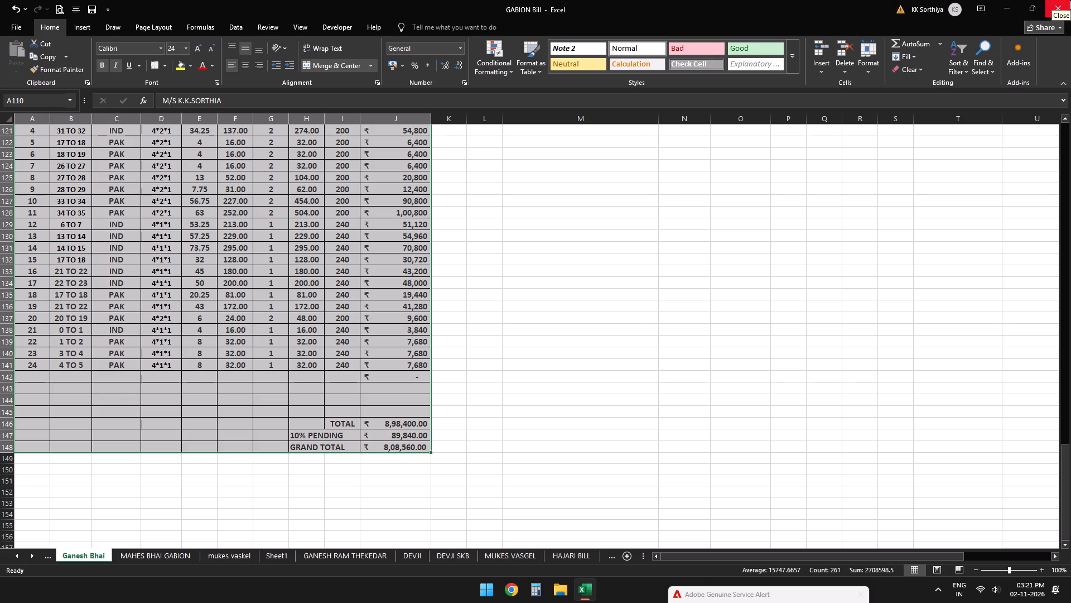
pyautogui.scroll(2, 1070, 88)
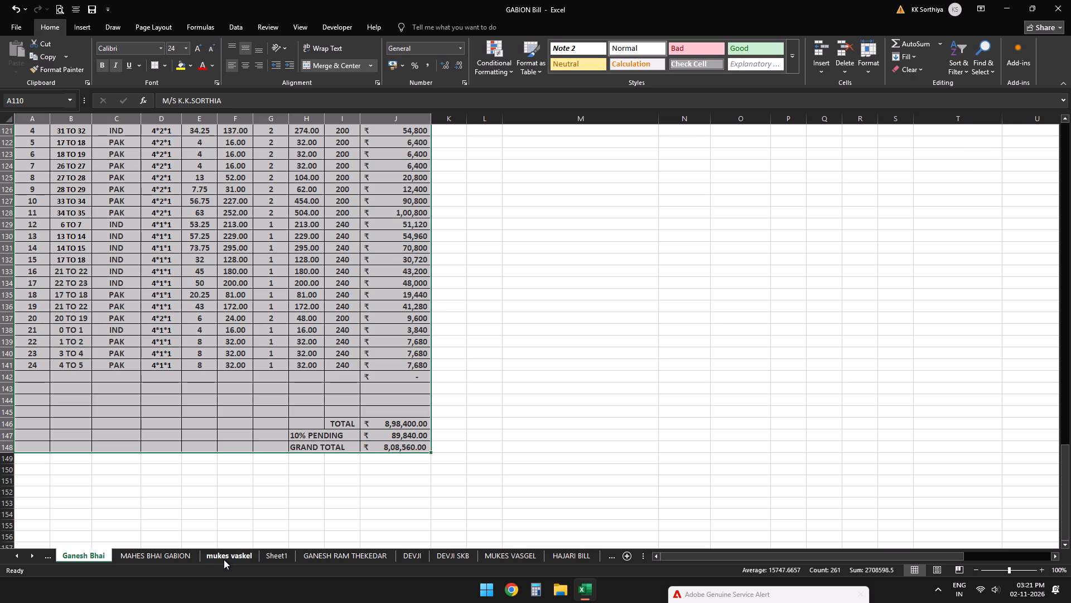
pyautogui.click(489, 554)
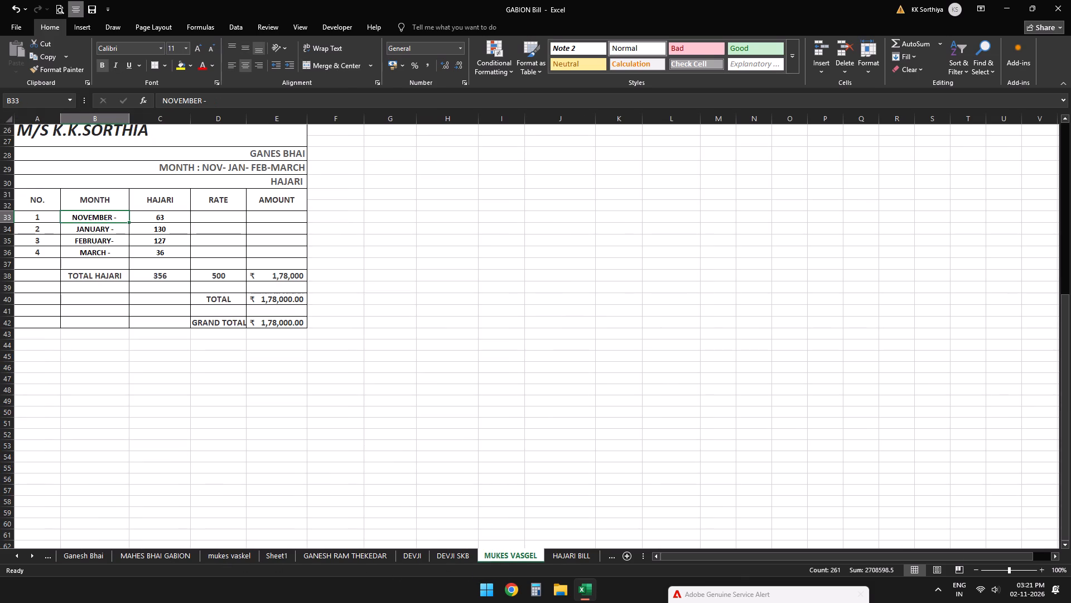
pyautogui.scroll(7, 440, 510)
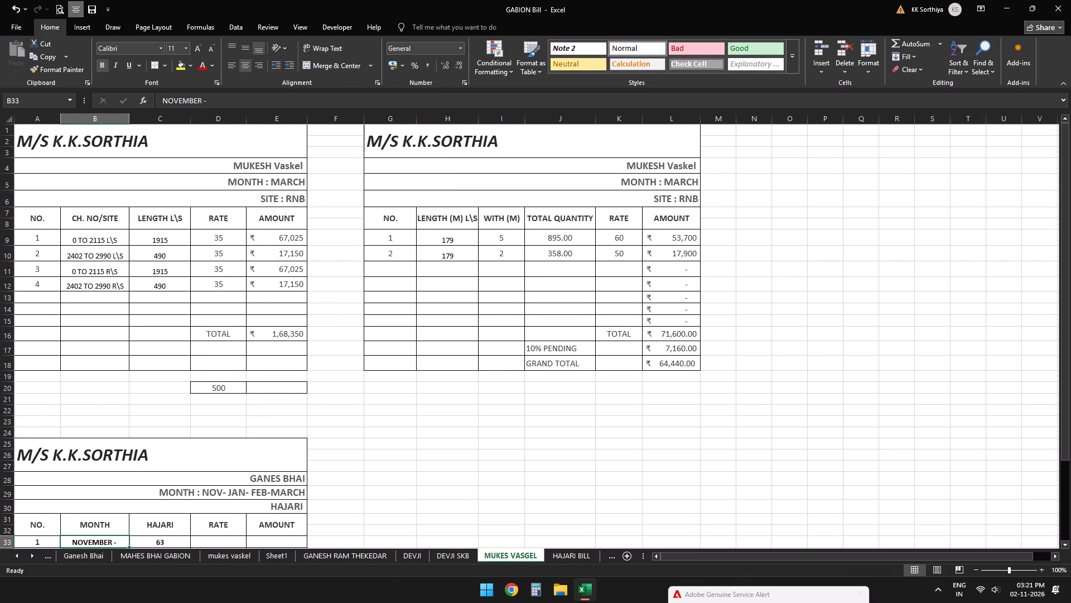
pyautogui.scroll(2, 440, 510)
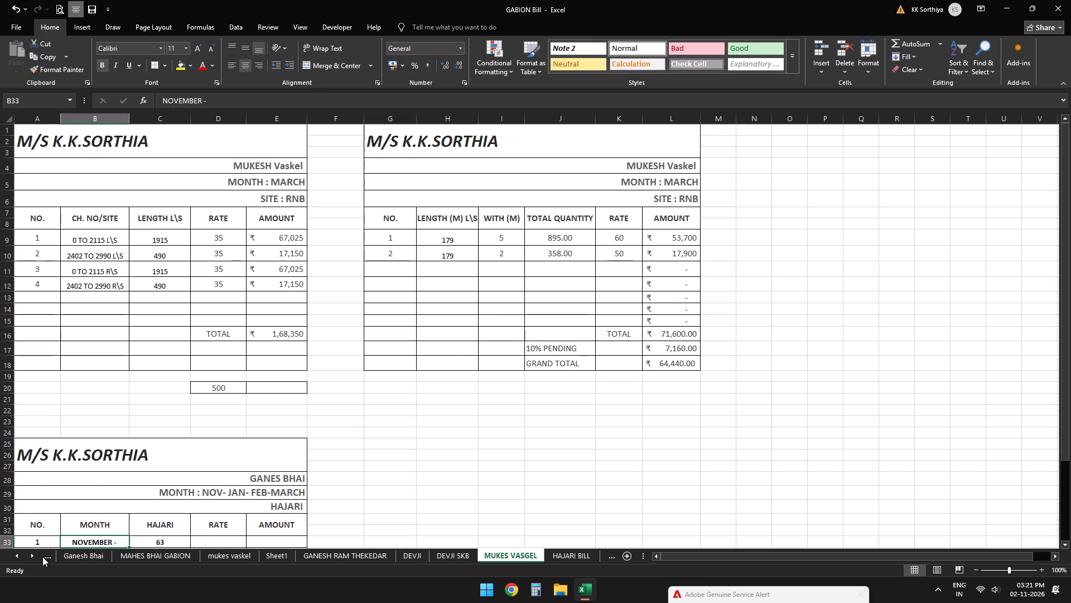
pyautogui.click(44, 557)
pyautogui.scroll(3, 242, 428)
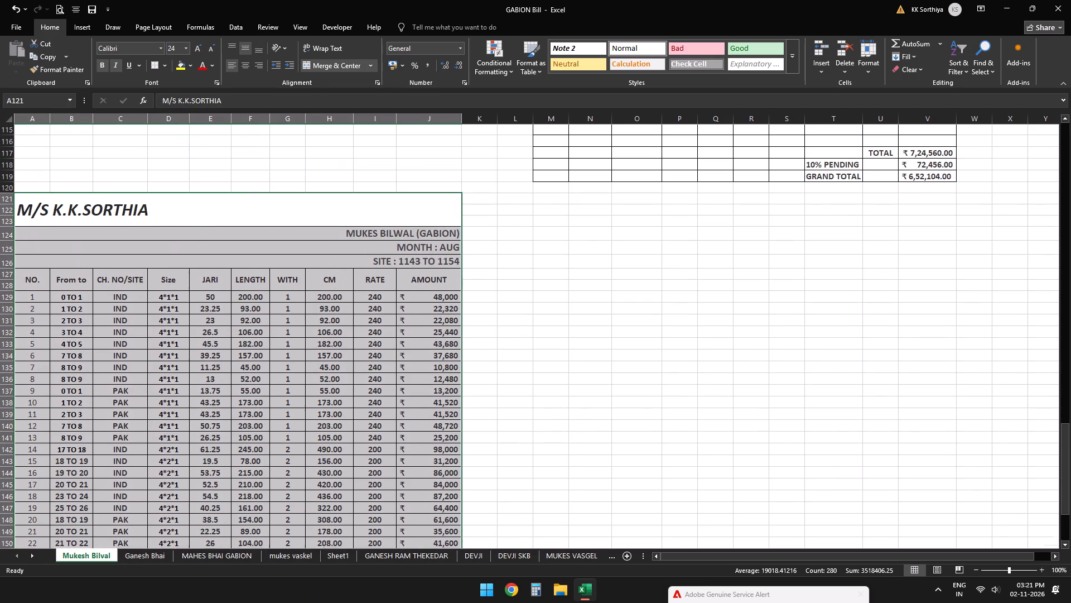
pyautogui.scroll(-2, 242, 428)
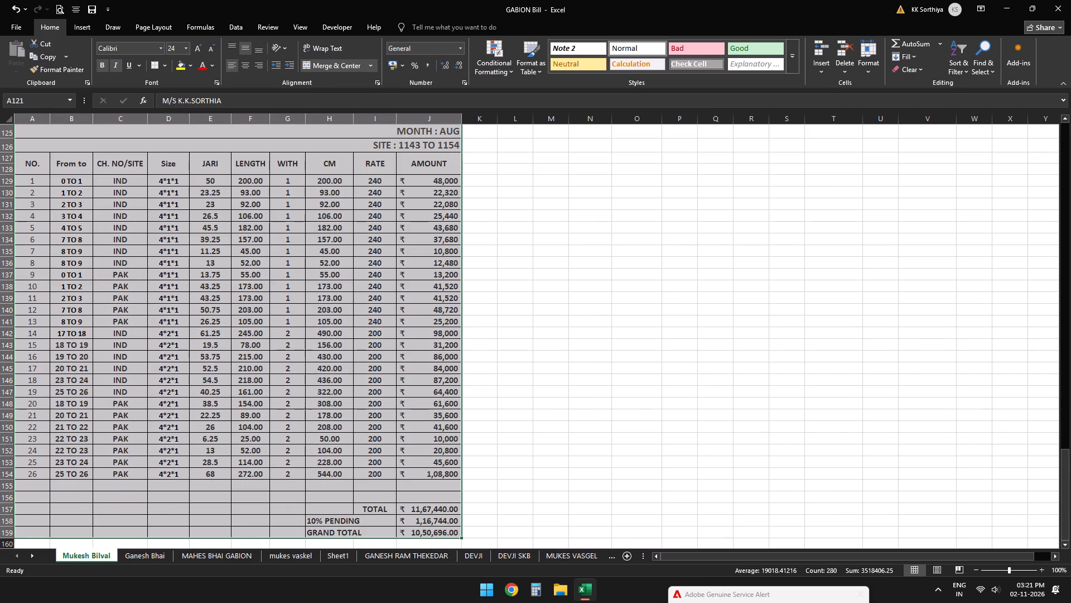
pyautogui.hotkey('ctrl', 'c')
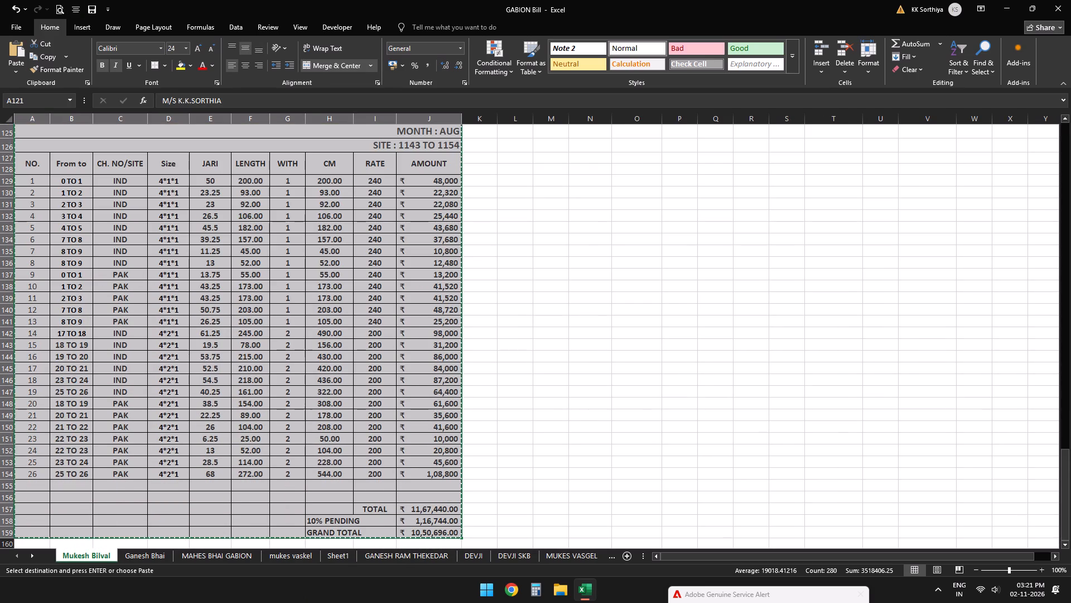
pyautogui.scroll(-5, 543, 184)
pyautogui.click(35, 272)
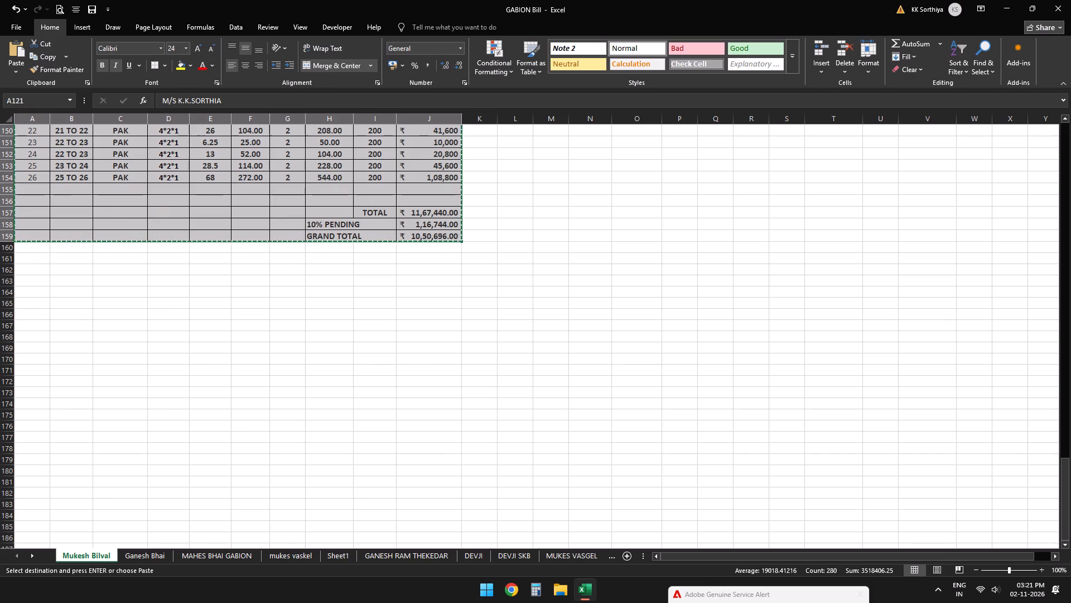
pyautogui.hotkey('ctrl', 'v')
# Change the month in the pasted bill's heading, cell A166, to OCT.
pyautogui.scroll(-1, 534, 318)
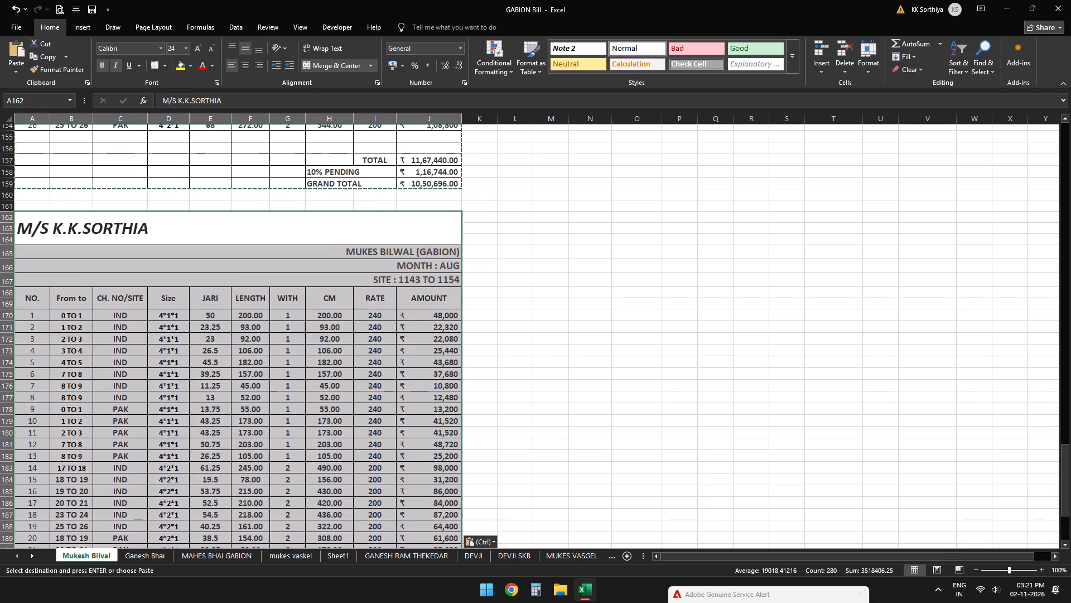
pyautogui.click(412, 253)
pyautogui.click(233, 102)
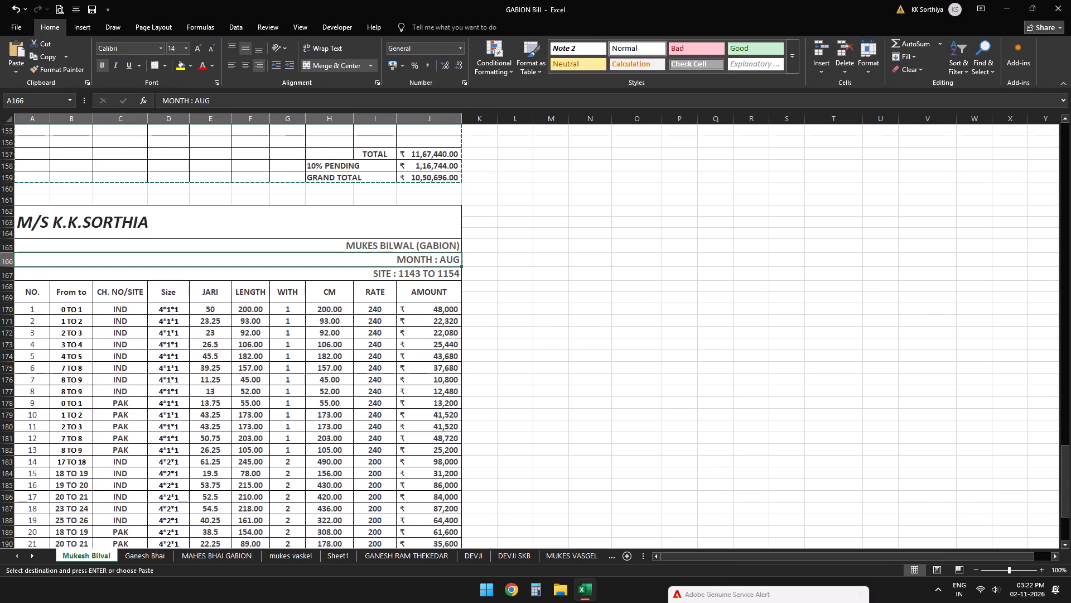
pyautogui.press('BackSpace')
pyautogui.press('BackSpace')
pyautogui.press('BackSpace')
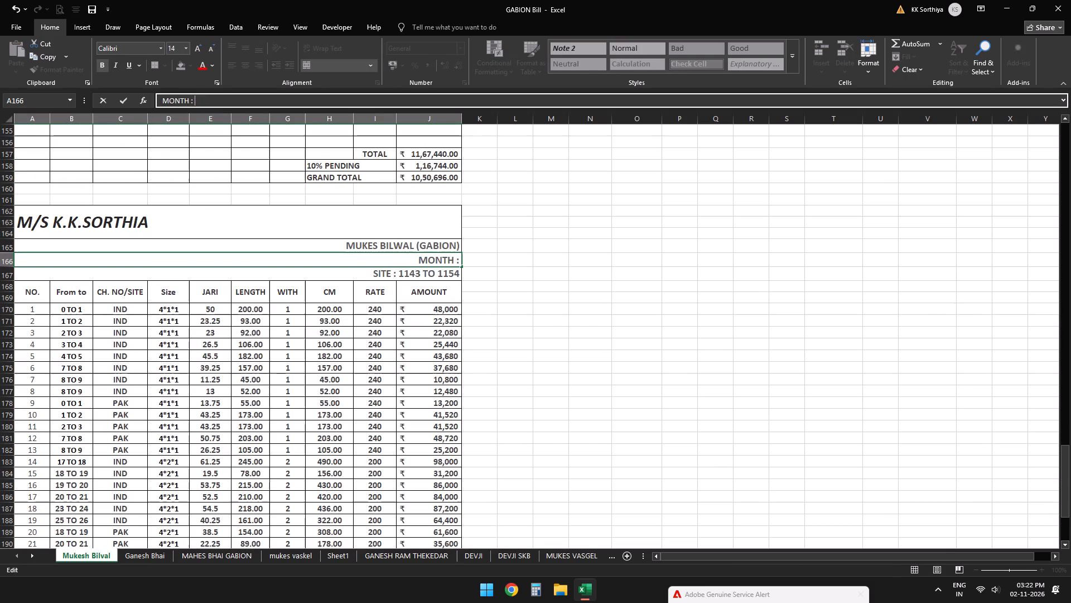
pyautogui.write('OCT')
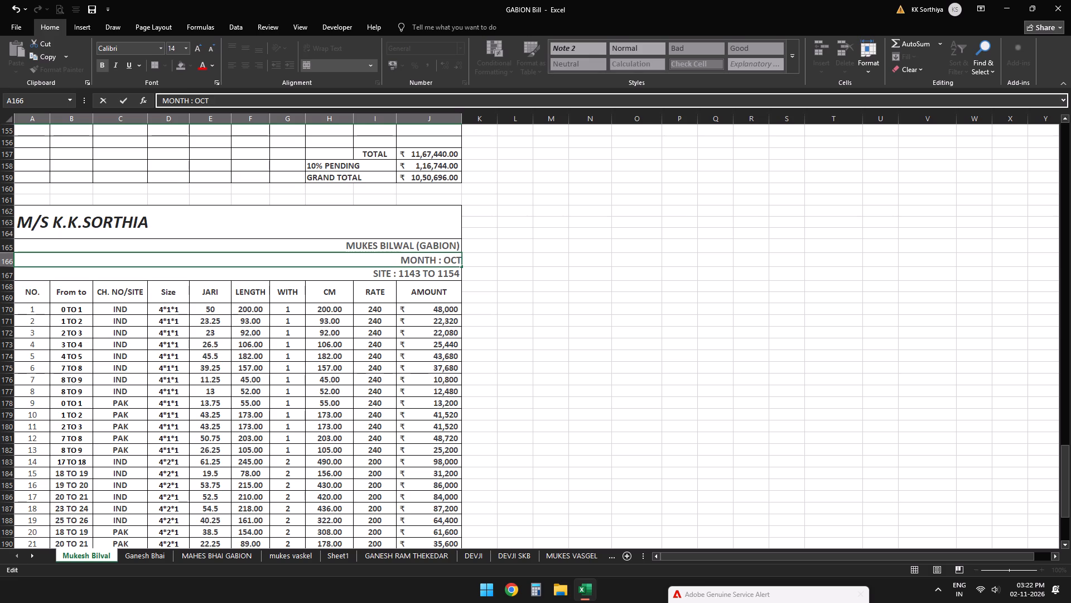
pyautogui.press('Return')
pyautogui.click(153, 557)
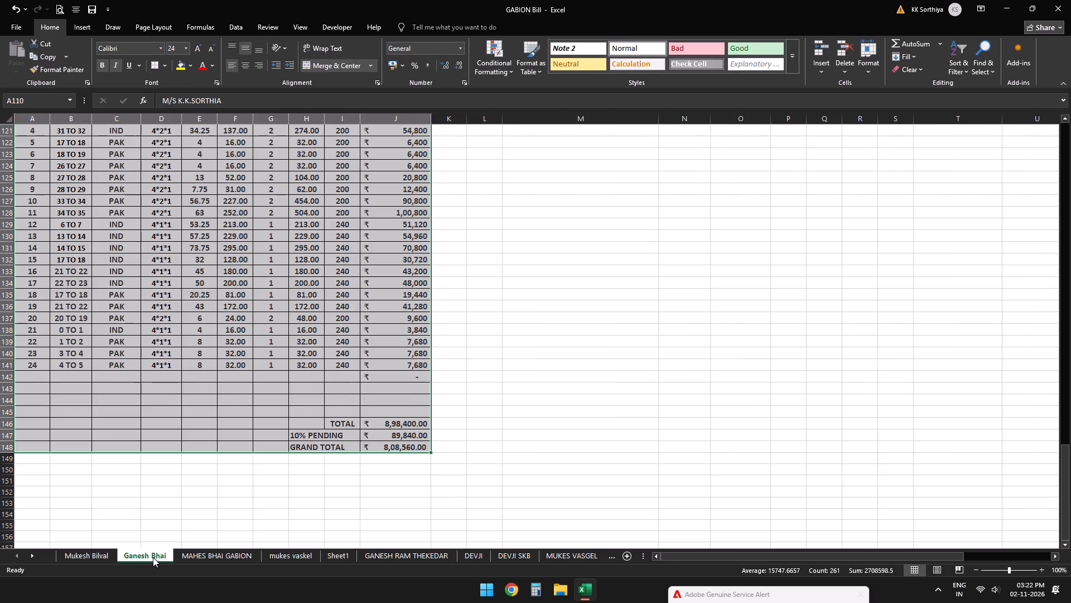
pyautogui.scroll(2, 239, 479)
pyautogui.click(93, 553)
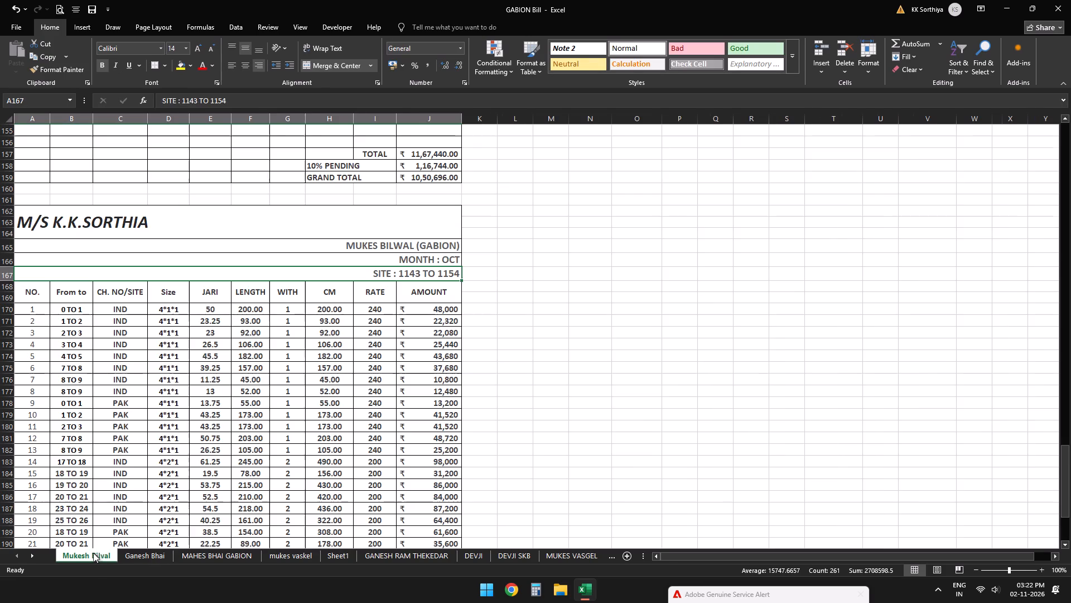
# Clear the October bill's entries in the From to, CH. NO/SITE, Size, JARI and LENGTH columns, range B170:F196.
pyautogui.scroll(-1, 440, 319)
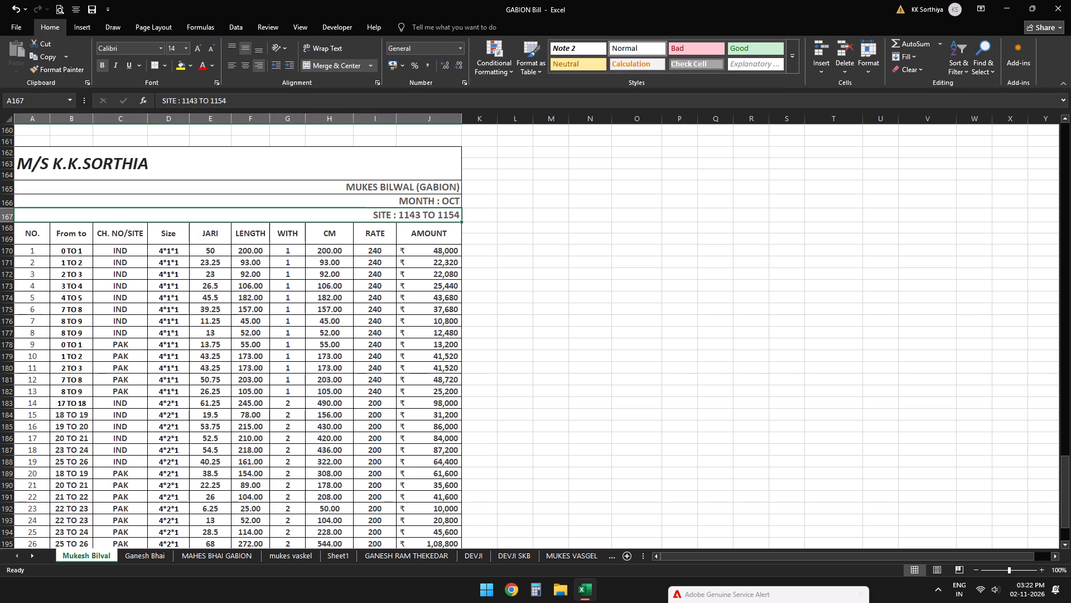
pyautogui.scroll(-1, 433, 250)
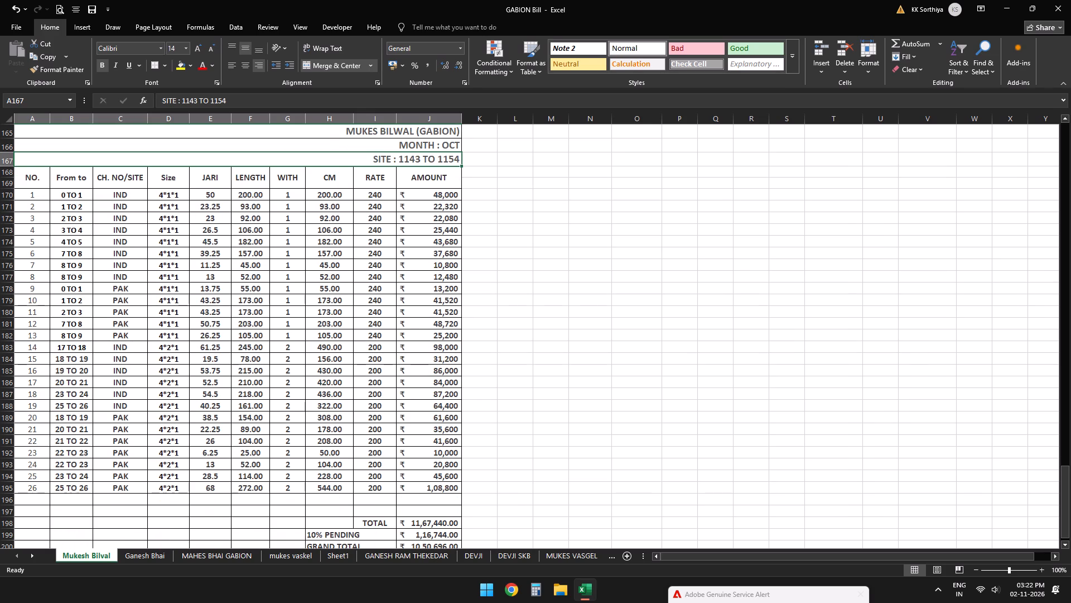
pyautogui.click(75, 198)
pyautogui.hotkey('shift', 'Right')
pyautogui.hotkey('shift', 'Right')
pyautogui.hotkey('shift', 'Right')
pyautogui.hotkey('shift', 'Right')
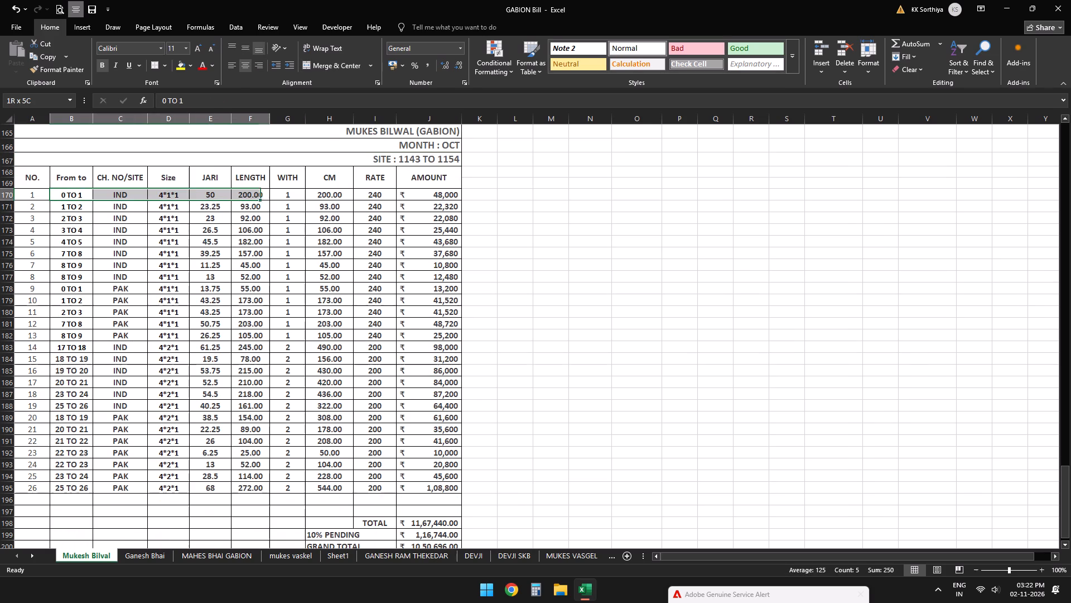
pyautogui.hotkey('shift', 'Down')
pyautogui.hotkey('shift', 'Down')
pyautogui.hotkey('shift', 'Down')
pyautogui.hotkey('shift', 'Down')
pyautogui.hotkey('shift', 'Down')
pyautogui.hotkey('shift', 'Down')
pyautogui.hotkey('shift', 'Down')
pyautogui.hotkey('shift', 'Down')
pyautogui.hotkey('shift', 'Down')
pyautogui.hotkey('shift', 'Down')
pyautogui.hotkey('shift', 'Down')
pyautogui.hotkey('shift', 'Down')
pyautogui.hotkey('shift', 'Down')
pyautogui.hotkey('shift', 'Down')
pyautogui.hotkey('shift', 'Down')
pyautogui.hotkey('shift', 'Down')
pyautogui.hotkey('shift', 'Down')
pyautogui.hotkey('shift', 'Down')
pyautogui.hotkey('shift', 'Down')
pyautogui.hotkey('shift', 'Down')
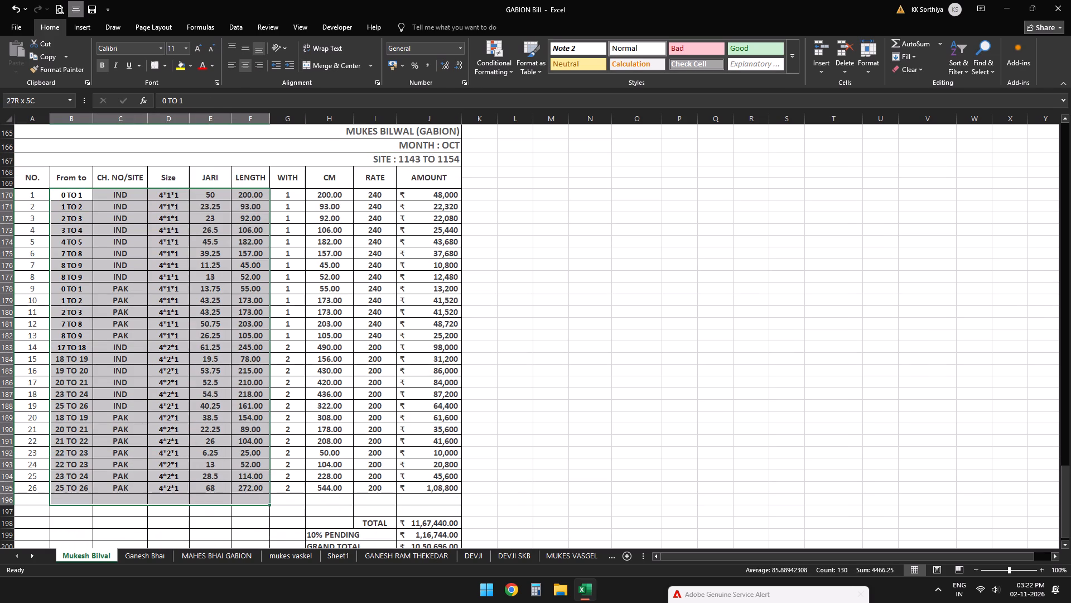
pyautogui.press('Delete')
# Clear the WITH column values for items 1 to 26 of the October bill, leaving the CM formulas in place.
pyautogui.press('Right')
pyautogui.press('Right')
pyautogui.press('Right')
pyautogui.press('Right')
pyautogui.press('Right')
pyautogui.press('Right')
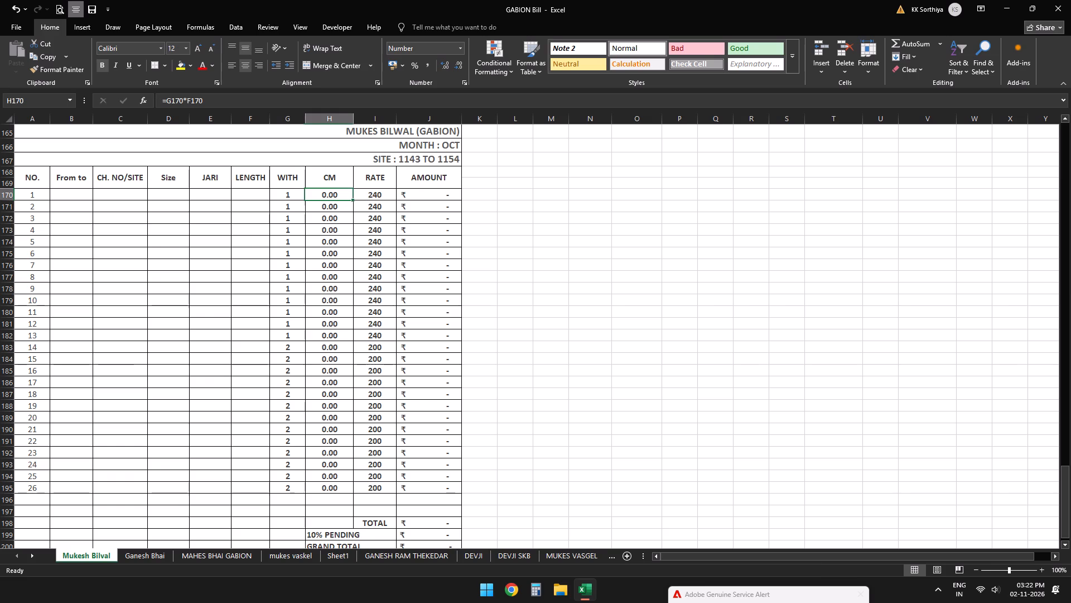
pyautogui.hotkey('shift', 'Left')
pyautogui.press('Down')
pyautogui.press('Up')
pyautogui.press('Left')
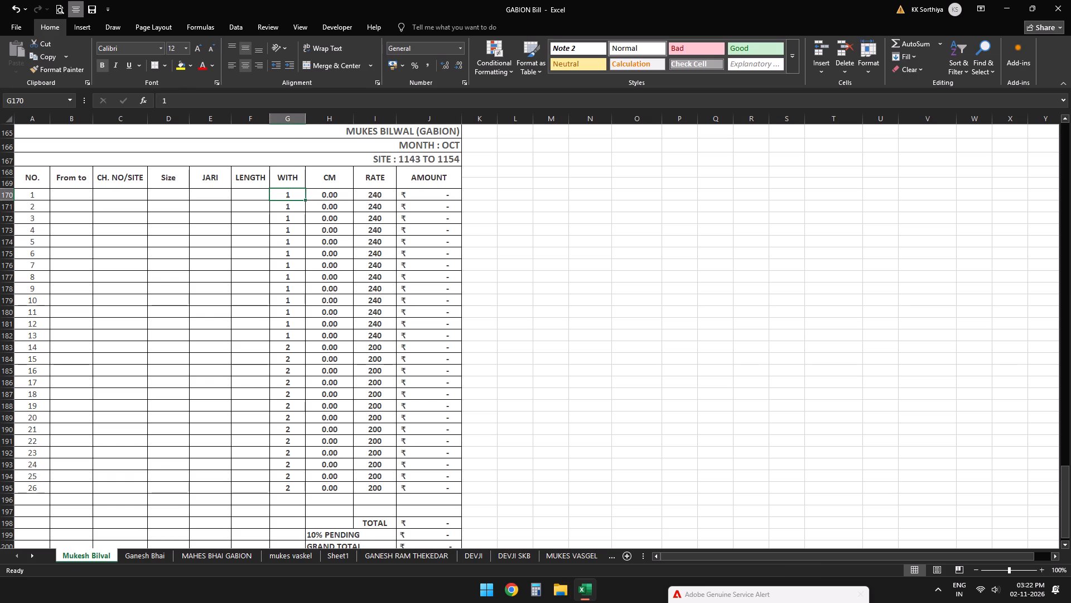
pyautogui.hotkey('shift', 'Down')
pyautogui.hotkey('shift', 'Down')
pyautogui.hotkey('shift', 'Down')
pyautogui.hotkey('shift', 'Down')
pyautogui.hotkey('shift', 'Down')
pyautogui.hotkey('shift', 'Down')
pyautogui.hotkey('shift', 'Down')
pyautogui.hotkey('shift', 'Down')
pyautogui.hotkey('shift', 'Down')
pyautogui.hotkey('shift', 'Down')
pyautogui.hotkey('shift', 'Down')
pyautogui.hotkey('shift', 'Down')
pyautogui.hotkey('shift', 'Down')
pyautogui.hotkey('shift', 'Down')
pyautogui.hotkey('shift', 'Down')
pyautogui.hotkey('shift', 'Down')
pyautogui.hotkey('shift', 'Down')
pyautogui.hotkey('shift', 'Down')
pyautogui.hotkey('shift', 'Down')
pyautogui.hotkey('shift', 'Down')
pyautogui.hotkey('shift', 'Down')
pyautogui.hotkey('shift', 'Down')
pyautogui.hotkey('shift', 'Down')
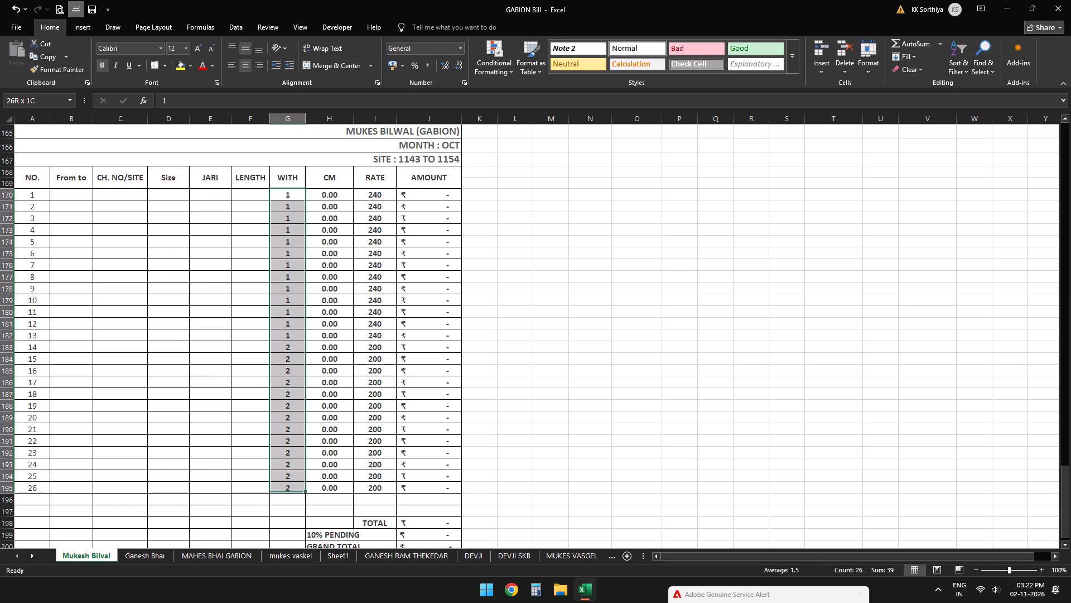
pyautogui.press('Delete')
# Clear the RATE column values for items 1 to 26 of the October bill.
pyautogui.press('Right')
pyautogui.press('Right')
pyautogui.hotkey('shift', 'Down')
pyautogui.hotkey('shift', 'Down')
pyautogui.hotkey('shift', 'Down')
pyautogui.hotkey('shift', 'Down')
pyautogui.hotkey('shift', 'Down')
pyautogui.hotkey('shift', 'Down')
pyautogui.hotkey('shift', 'Down')
pyautogui.hotkey('shift', 'Down')
pyautogui.hotkey('shift', 'Down')
pyautogui.hotkey('shift', 'Down')
pyautogui.hotkey('shift', 'Down')
pyautogui.hotkey('shift', 'Down')
pyautogui.hotkey('shift', 'Down')
pyautogui.hotkey('shift', 'Down')
pyautogui.hotkey('shift', 'Down')
pyautogui.hotkey('shift', 'Down')
pyautogui.hotkey('shift', 'Down')
pyautogui.hotkey('shift', 'Down')
pyautogui.hotkey('shift', 'Down')
pyautogui.hotkey('shift', 'Down')
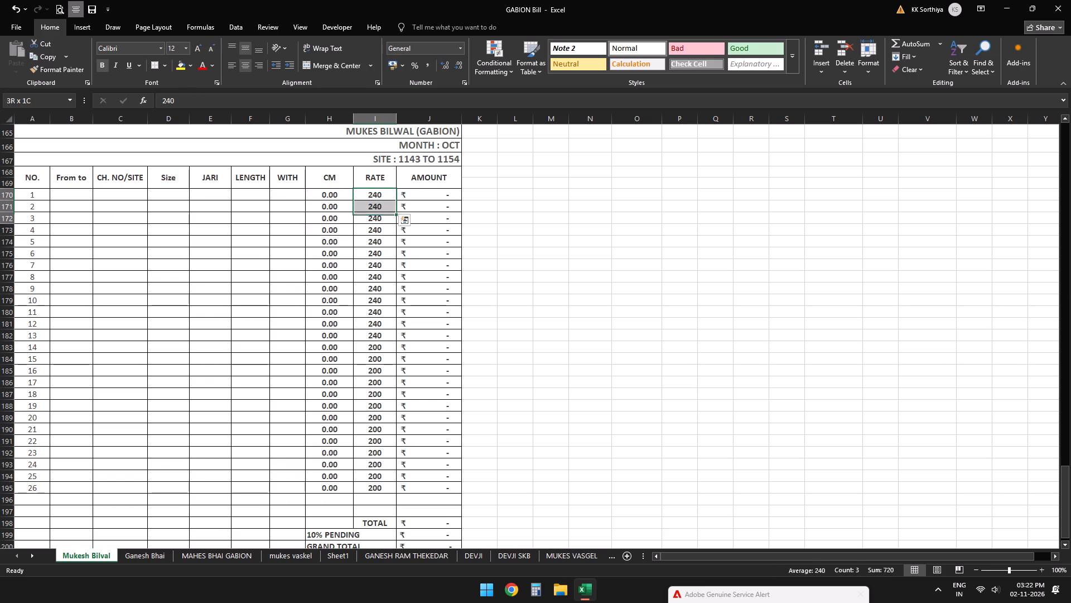
pyautogui.hotkey('shift', 'Down')
pyautogui.press('Delete')
# Save the gabion bill workbook.
pyautogui.press('Left')
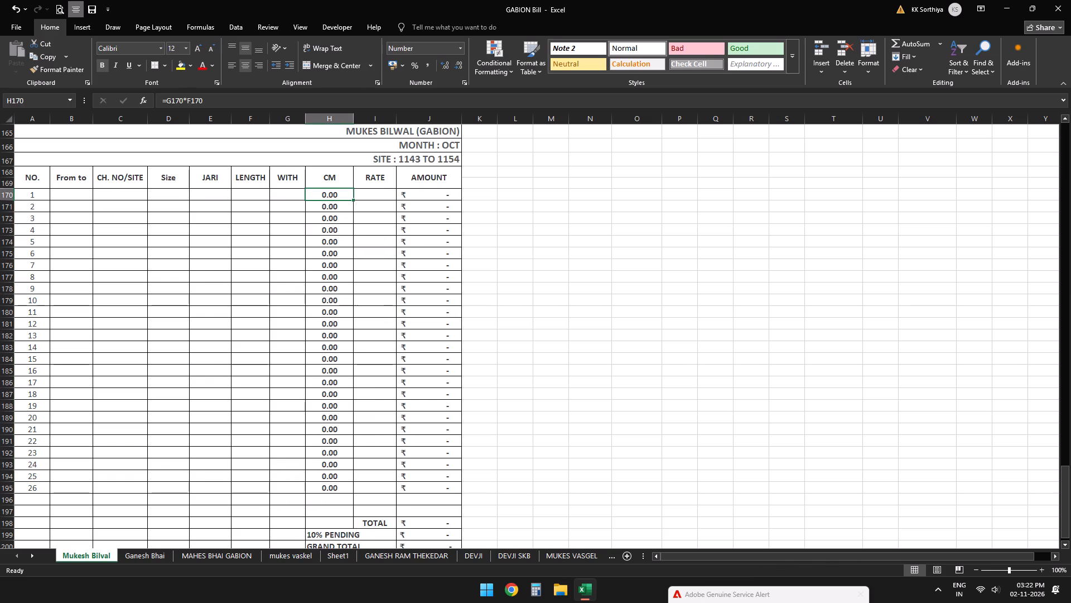
pyautogui.press('Left')
pyautogui.hotkey('ctrl', 's')
# Select the first item's From to cell, B170, in the emptied October bill.
pyautogui.press('Left')
pyautogui.press('Left')
pyautogui.press('Left')
pyautogui.press('Left')
pyautogui.press('Left')
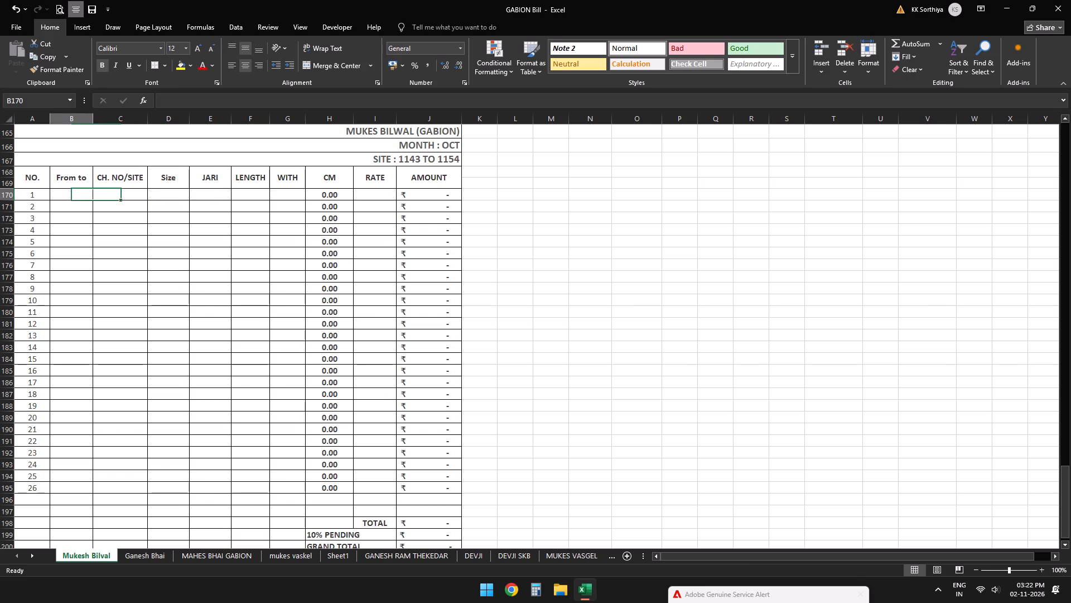
pyautogui.press('Left')
pyautogui.press('Right')
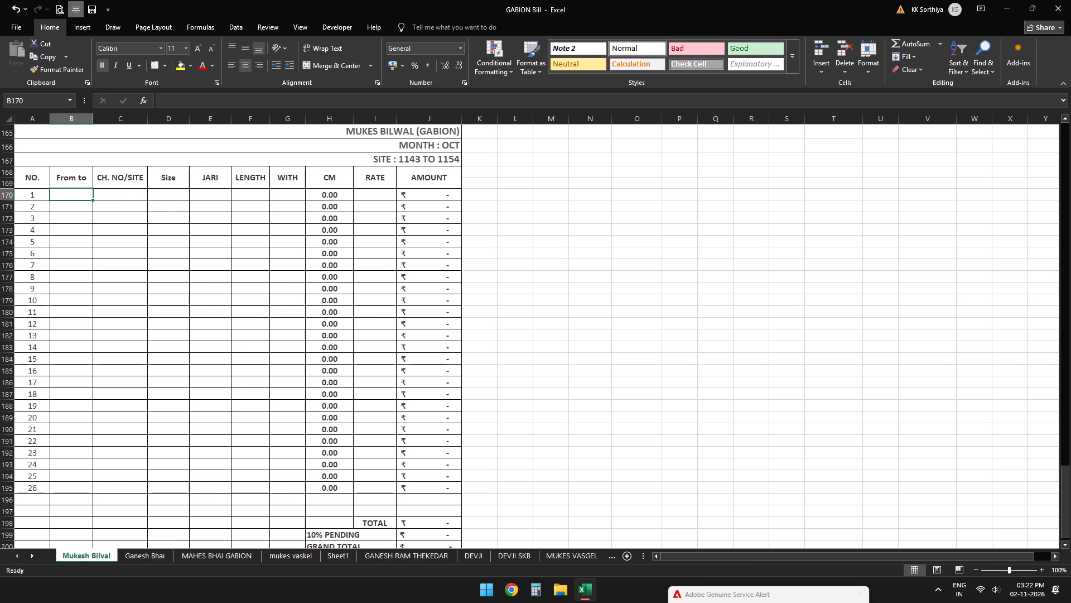
pyautogui.scroll(1, 318, 348)
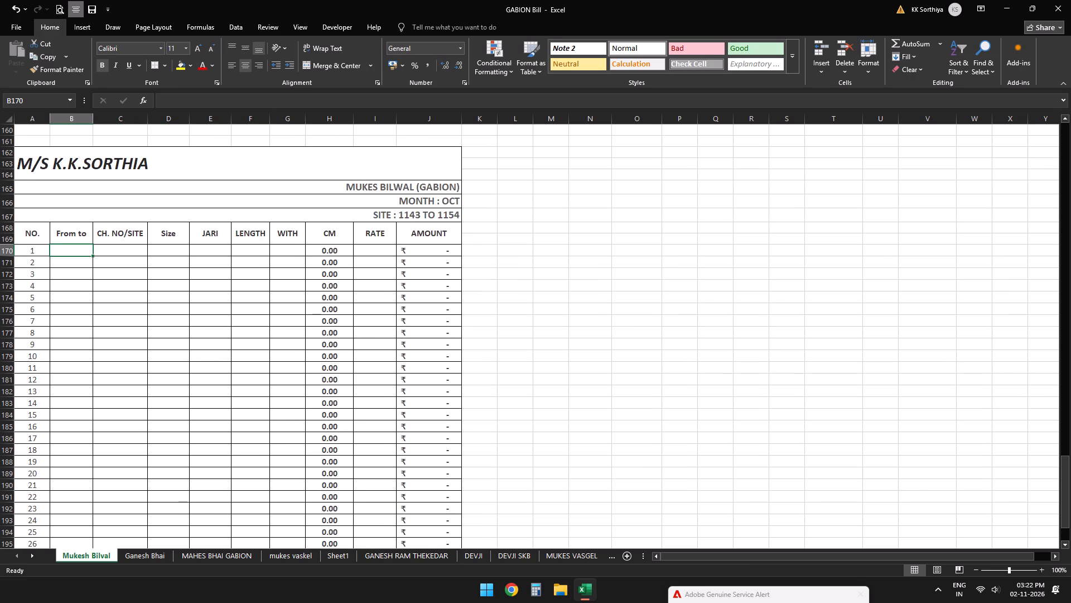
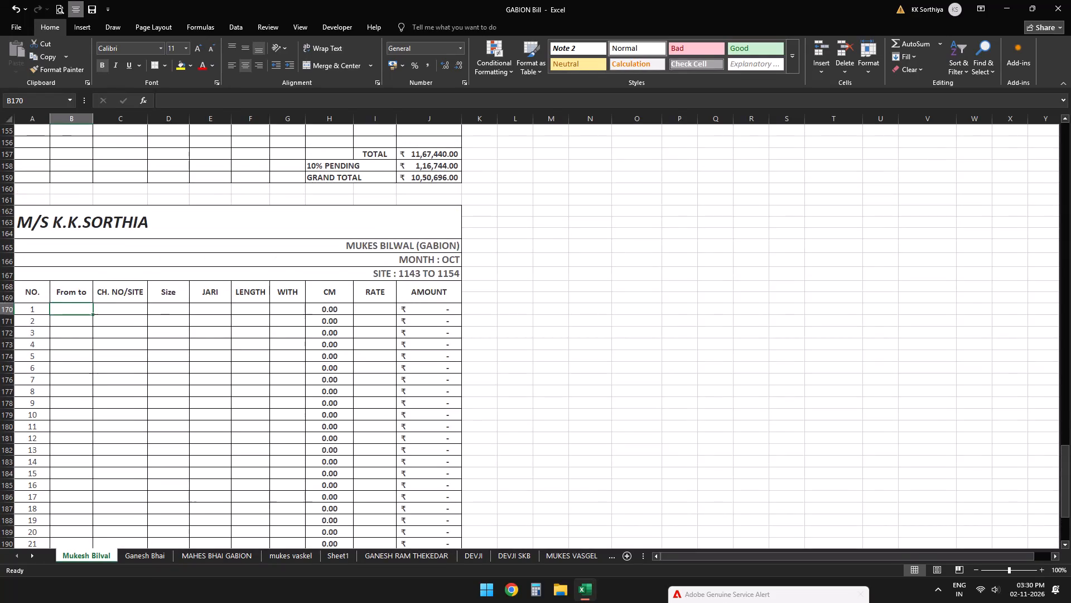
# Fill From to for items 1 to 5 of the October bill with 5 TO 6, 17 TO 18, 18 TO 19, 19 TO 20 and 20 TO 21.
pyautogui.scroll(-2, 360, 375)
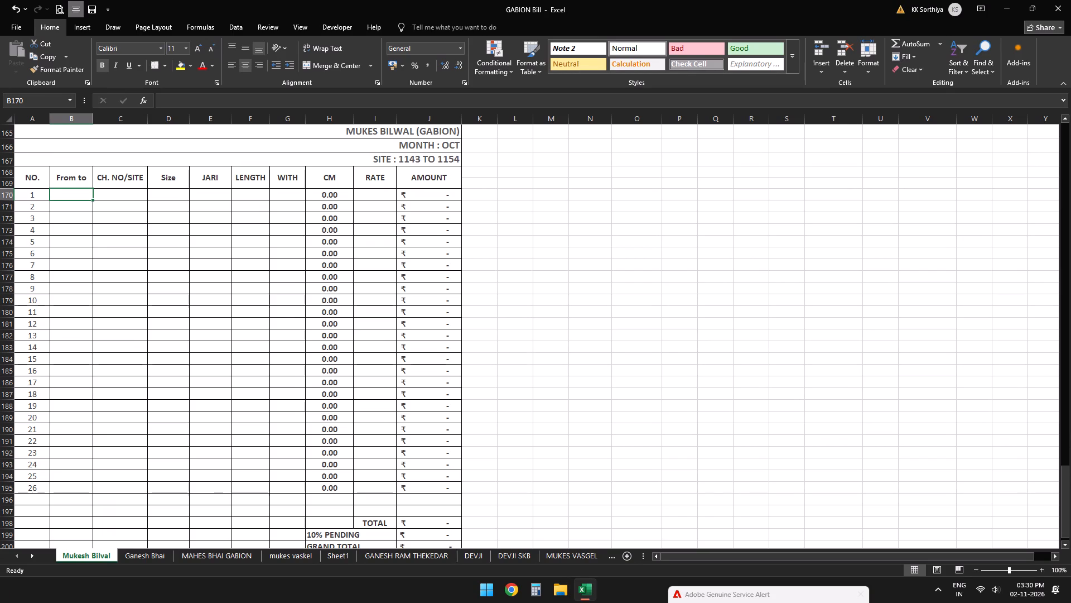
pyautogui.write('5 TO')
pyautogui.press('space')
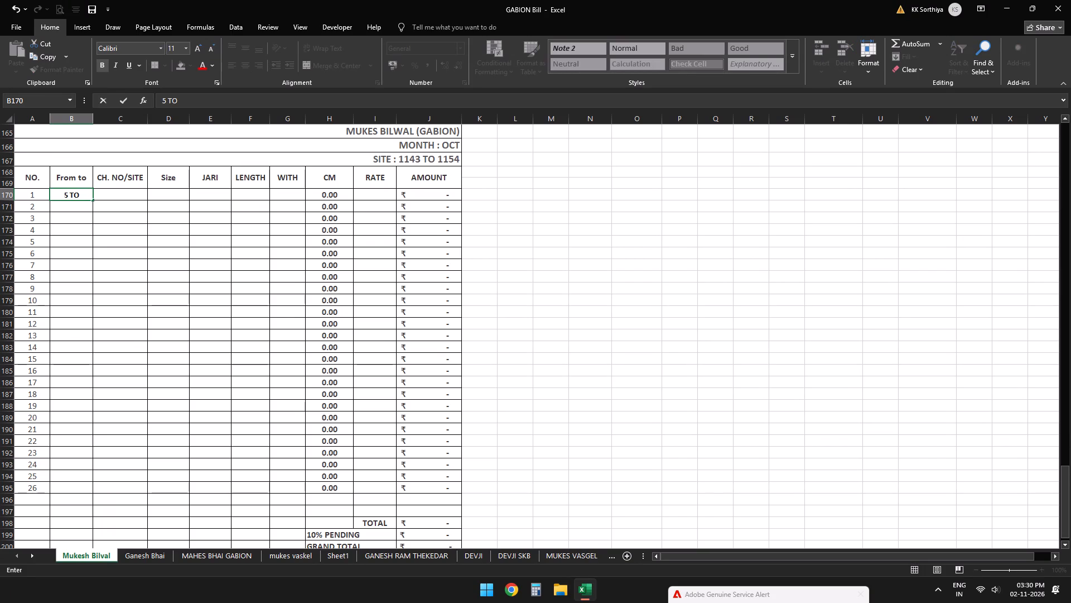
pyautogui.press('6')
pyautogui.press('Return')
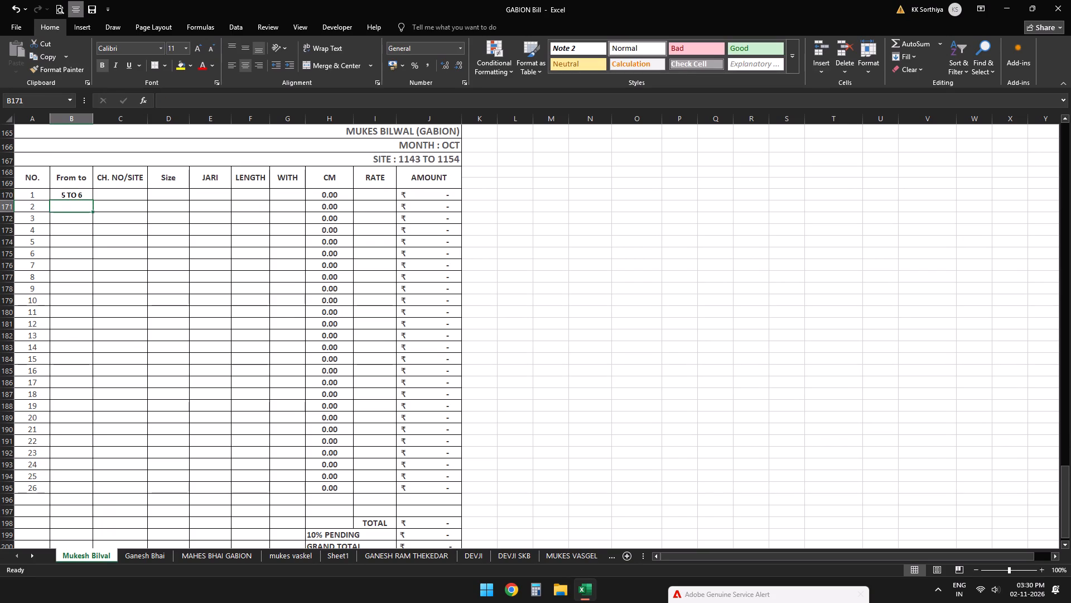
pyautogui.write('17 TO 1')
pyautogui.press('8')
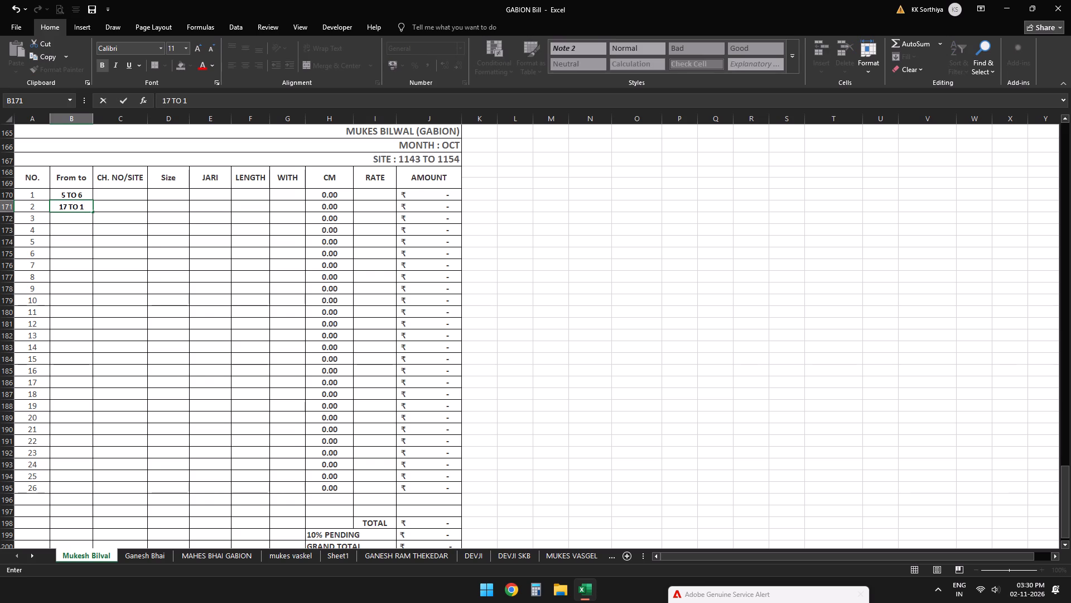
pyautogui.press('Return')
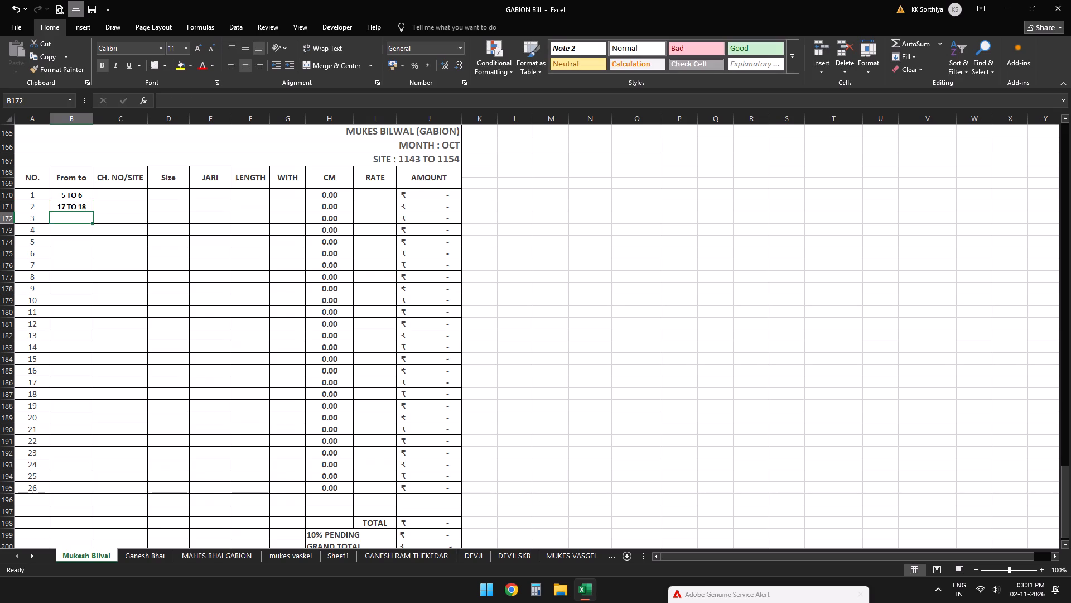
pyautogui.write('18 TO 1')
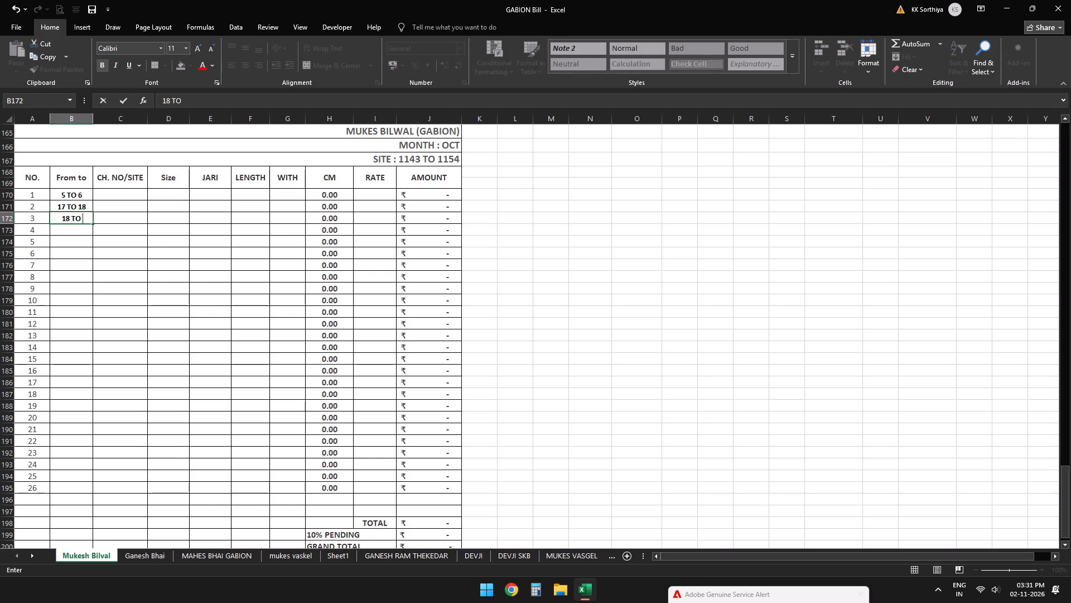
pyautogui.press('9')
pyautogui.press('Return')
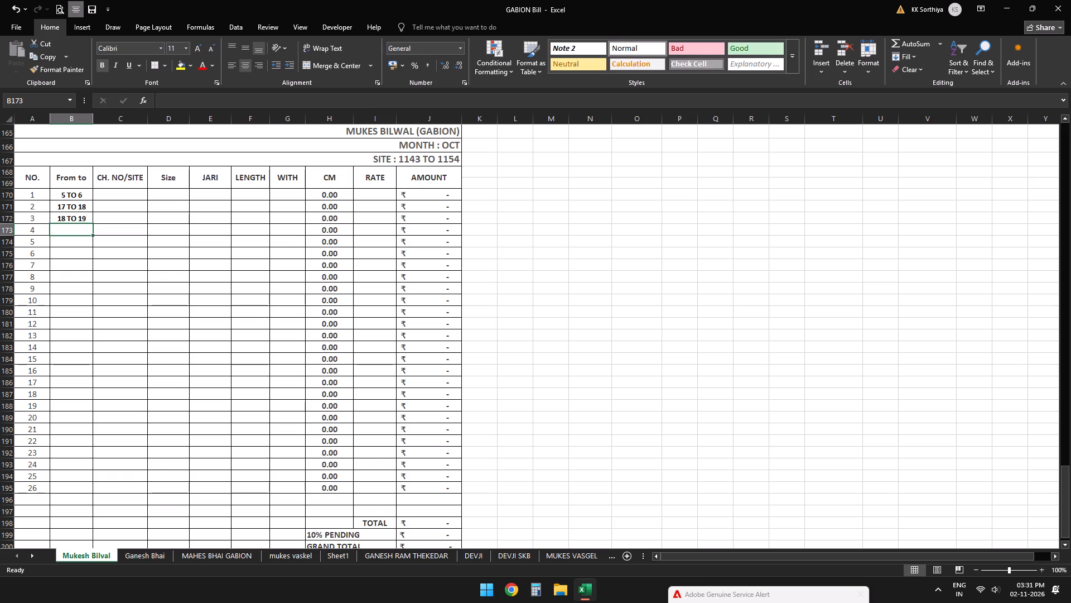
pyautogui.write('19 TO 20')
pyautogui.press('Return')
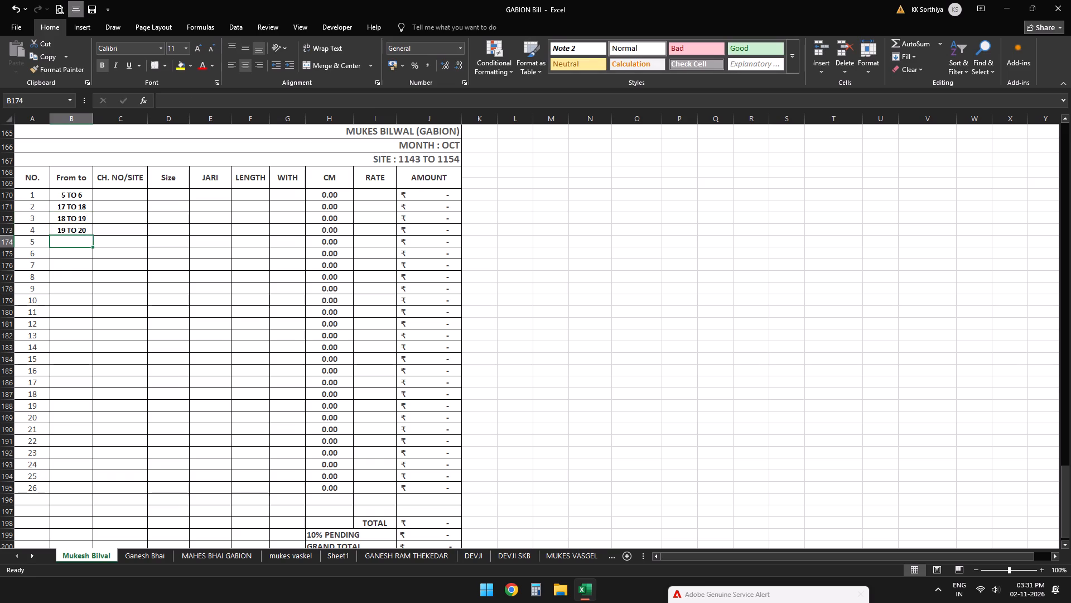
pyautogui.write('20 TO 21')
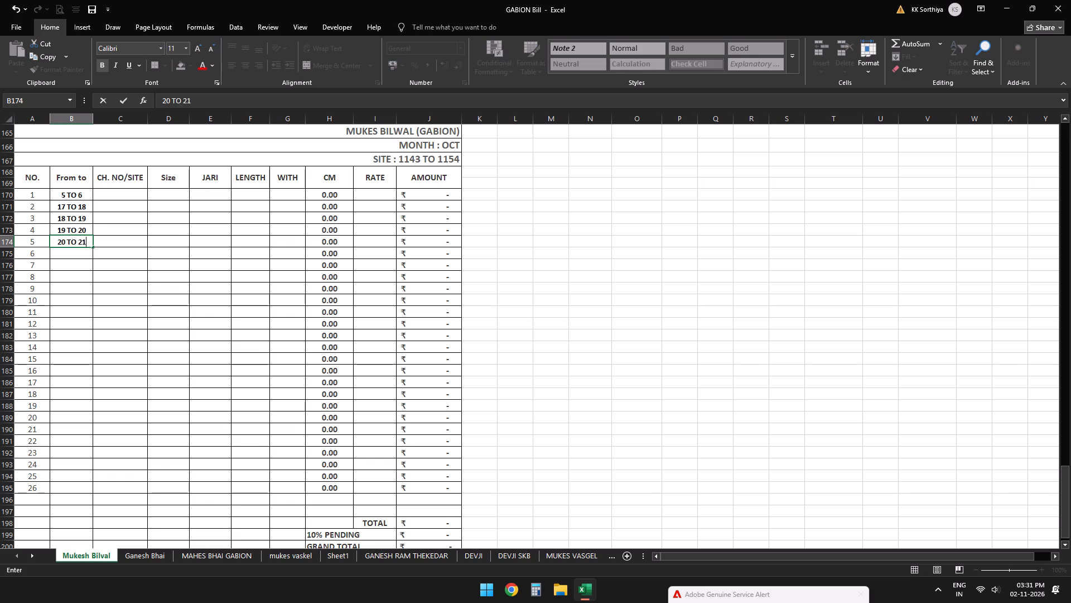
pyautogui.press('Right')
# Enter IND as the CH. NO/SITE for items 1 to 5 of the October bill.
pyautogui.press('Up')
pyautogui.press('Up')
pyautogui.press('Up')
pyautogui.press('Up')
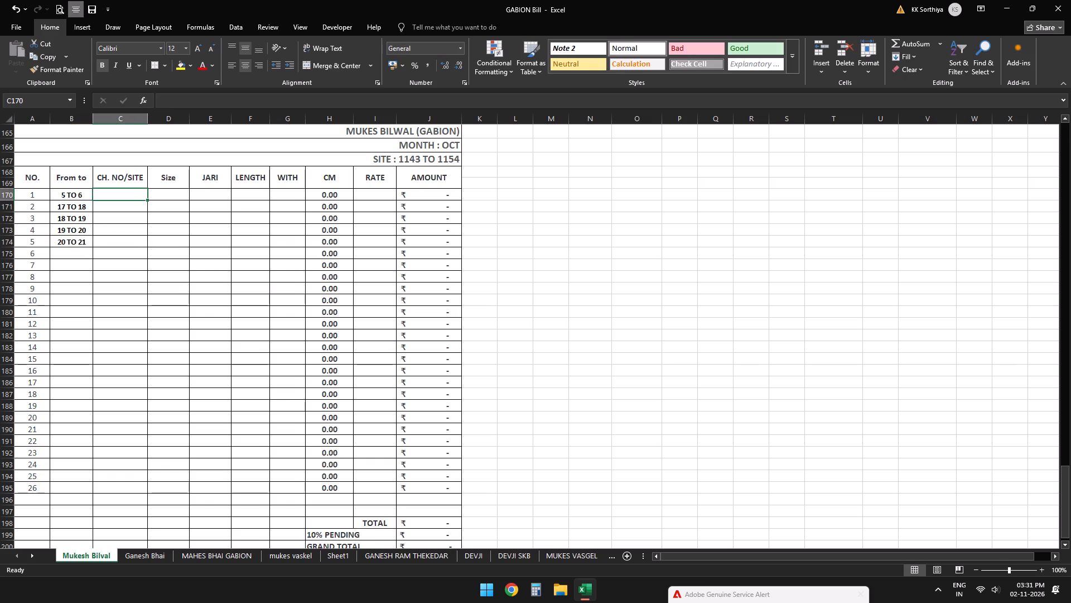
pyautogui.write('I N')
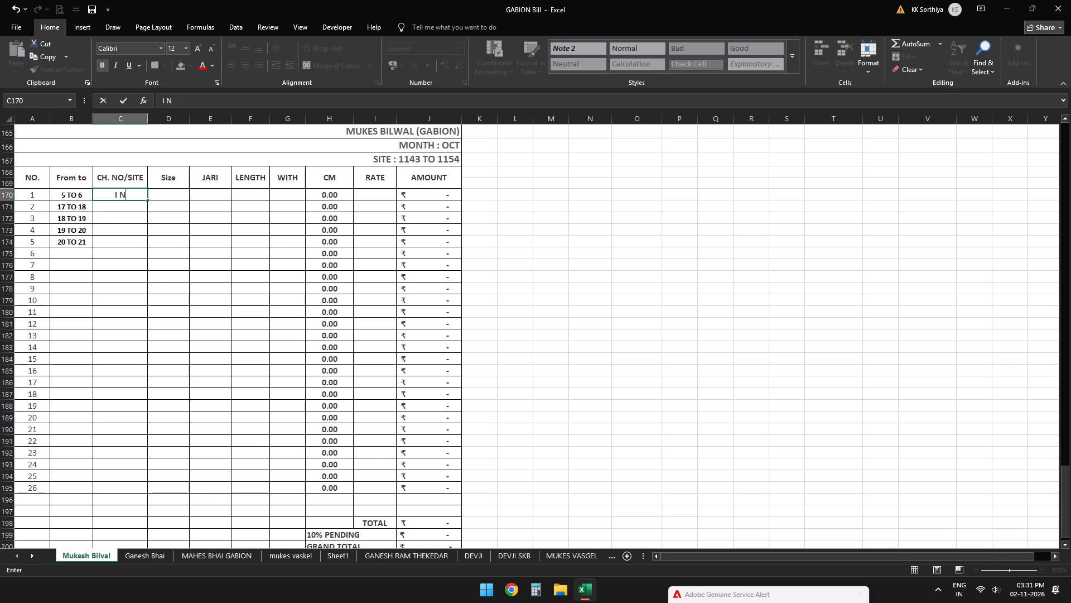
pyautogui.press('BackSpace')
pyautogui.press('BackSpace')
pyautogui.write('ND')
pyautogui.press('Down')
pyautogui.press('i')
pyautogui.press('Down')
pyautogui.press('i')
pyautogui.press('Down')
pyautogui.press('i')
pyautogui.press('Down')
pyautogui.press('i')
pyautogui.press('Right')
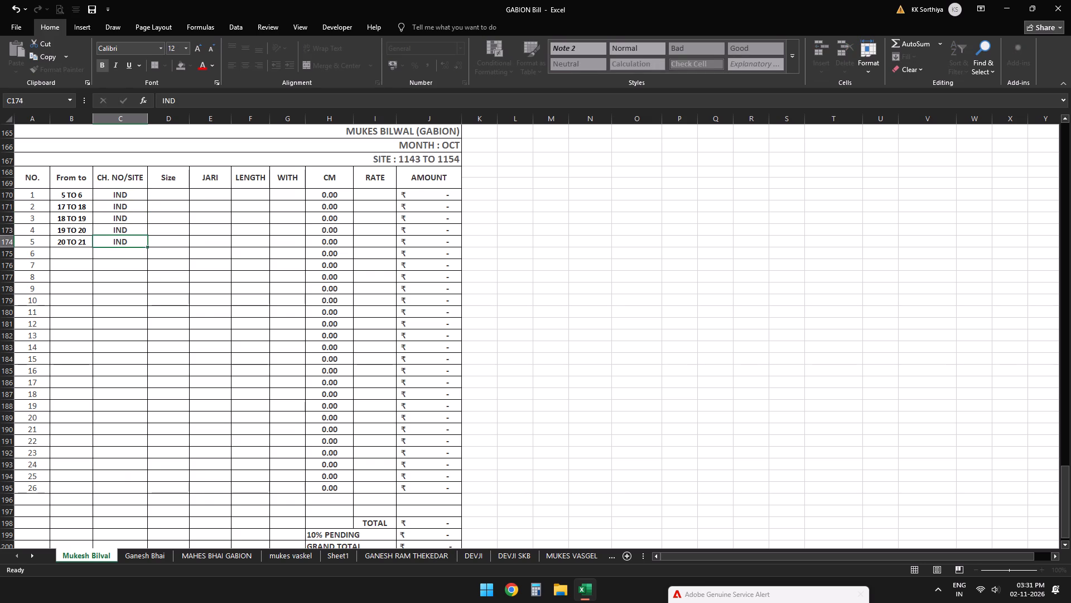
# Enter the size 4*1*1 for item 1 and copy it down through item 5.
pyautogui.press('Up')
pyautogui.press('Up')
pyautogui.press('Up')
pyautogui.press('Up')
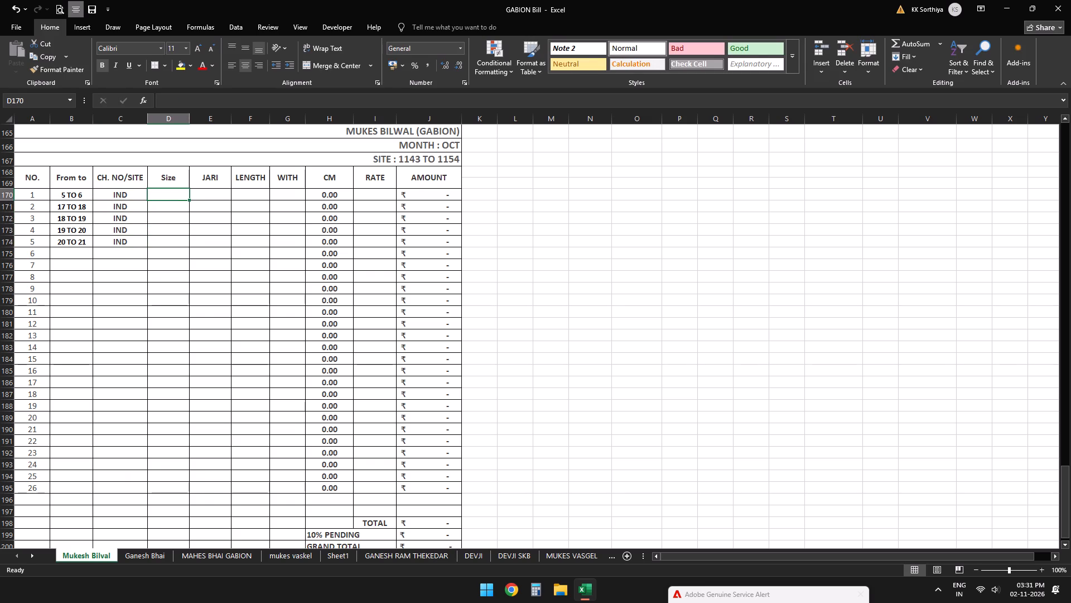
pyautogui.write('4*1*1')
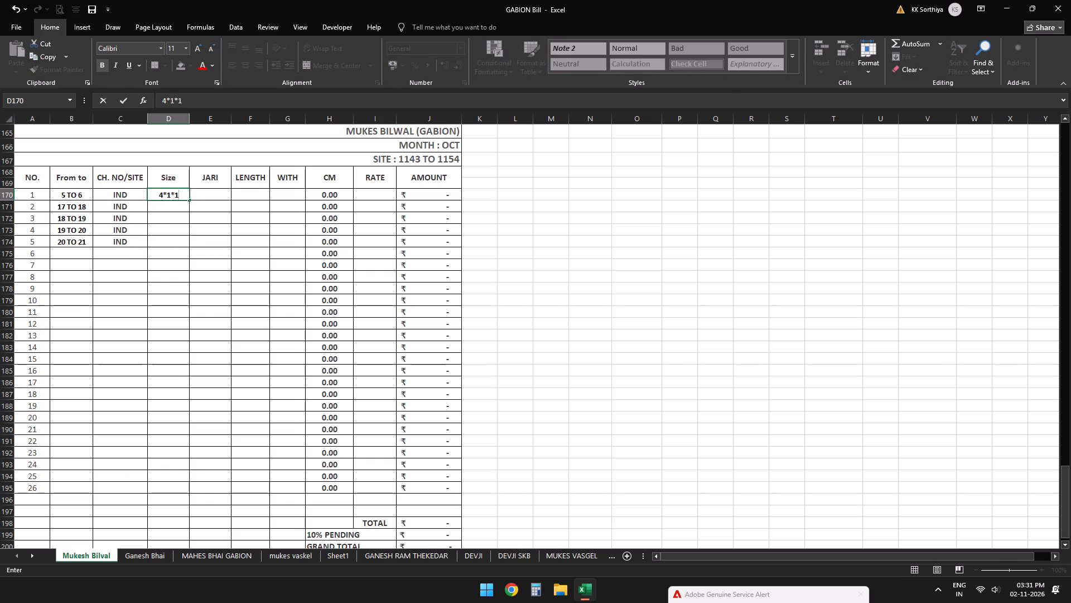
pyautogui.press('Down')
pyautogui.press('Up')
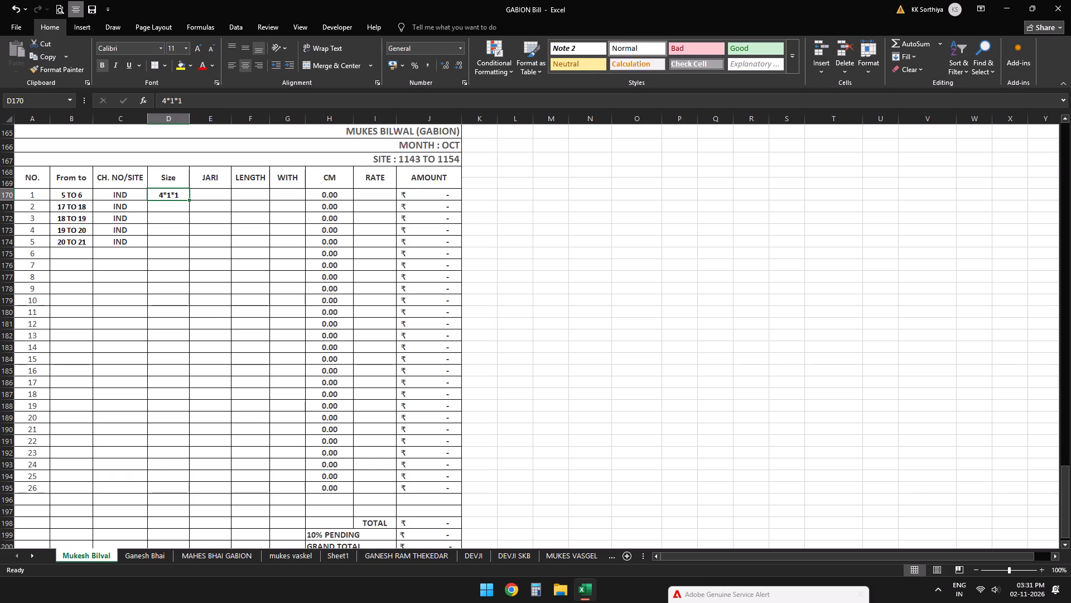
pyautogui.hotkey('ctrl', 'c')
pyautogui.hotkey('shift', 'Down')
pyautogui.hotkey('shift', 'Down')
pyautogui.hotkey('shift', 'Down')
pyautogui.hotkey('shift', 'Down')
pyautogui.press('Return')
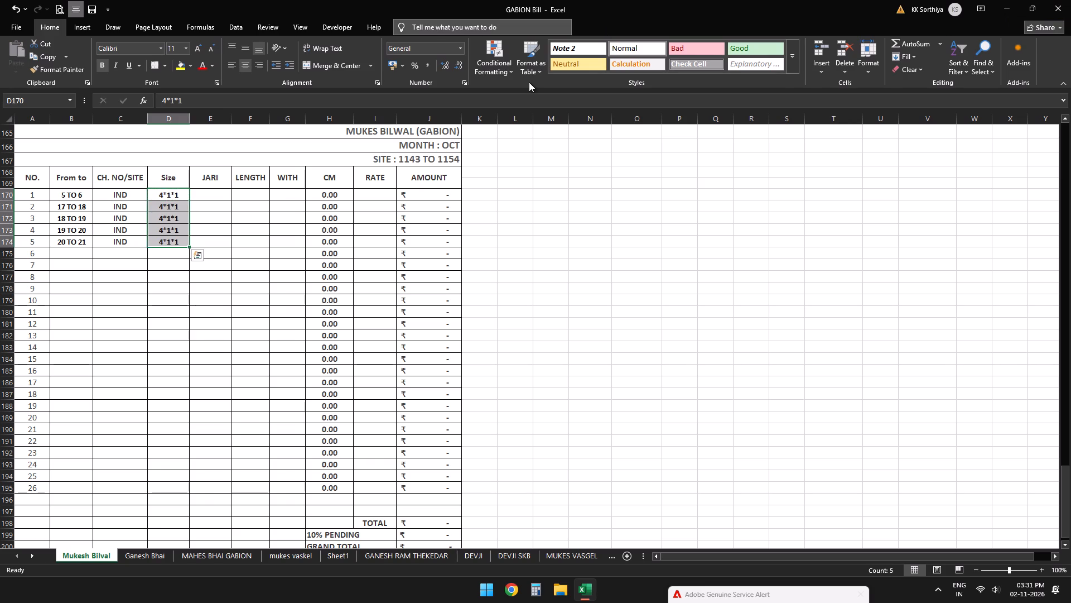
# Enter the LENGTH values 201, 125, 244, 209 and 203 for items 1 to 5.
pyautogui.press('Right')
pyautogui.press('Right')
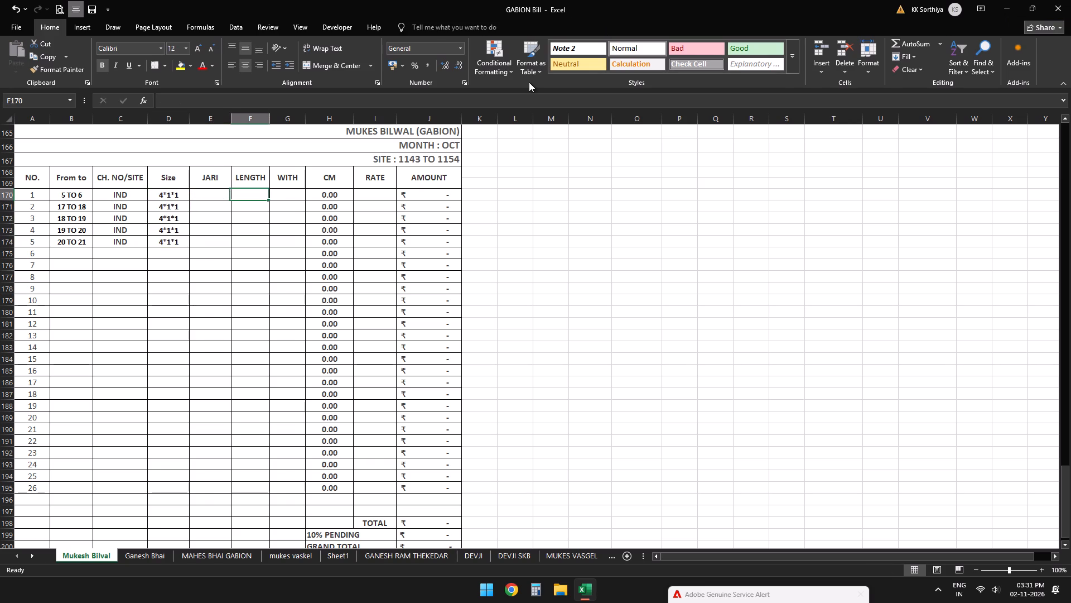
pyautogui.write('201')
pyautogui.press('Down')
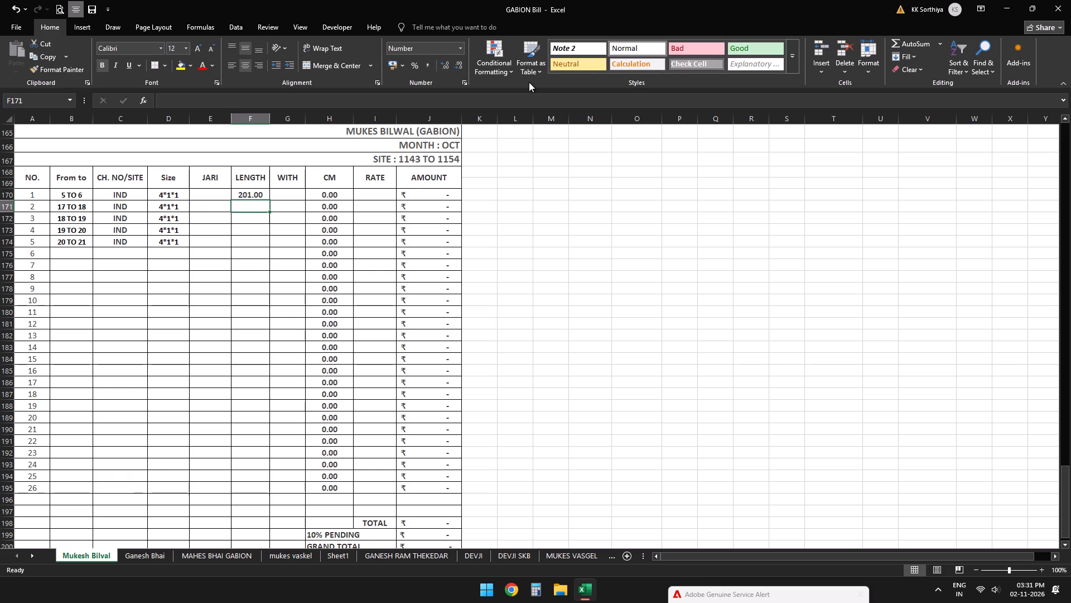
pyautogui.write('125')
pyautogui.press('Down')
pyautogui.write('244')
pyautogui.press('Down')
pyautogui.write('209')
pyautogui.press('Down')
pyautogui.write('203')
pyautogui.press('Left')
# Enter 1 in the WITH column for items 1 to 5 of the October bill.
pyautogui.press('Up')
pyautogui.press('Up')
pyautogui.press('Up')
pyautogui.press('Up')
pyautogui.press('Right')
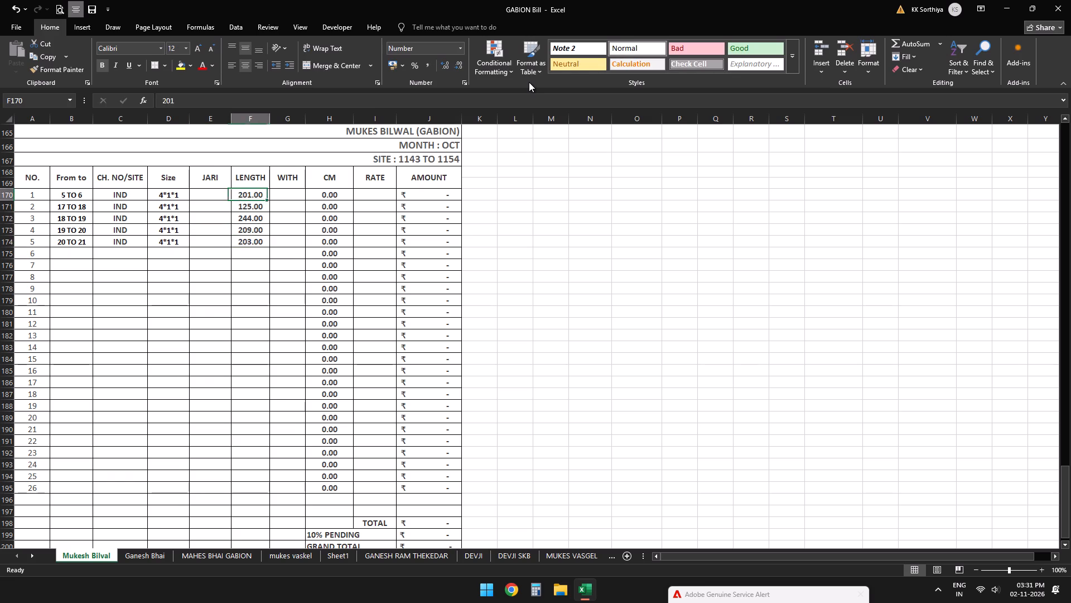
pyautogui.press('Right')
pyautogui.press('1')
pyautogui.press('Down')
pyautogui.press('1')
pyautogui.press('Down')
pyautogui.press('1')
pyautogui.press('Down')
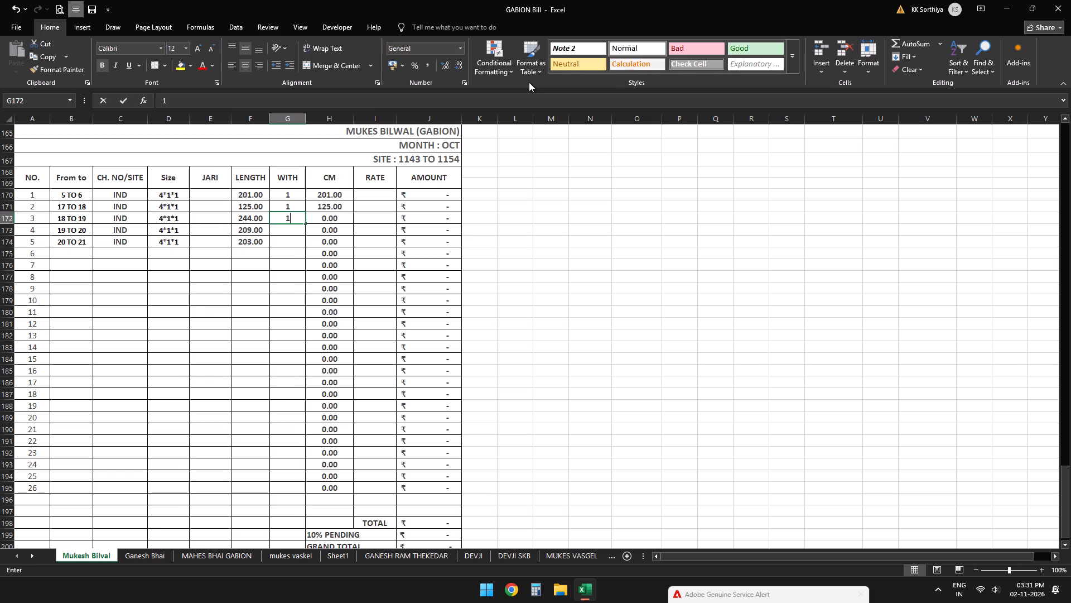
pyautogui.press('1')
pyautogui.press('Down')
pyautogui.press('1')
pyautogui.press('Right')
pyautogui.press('Right')
pyautogui.press('Up')
pyautogui.press('Up')
pyautogui.press('Up')
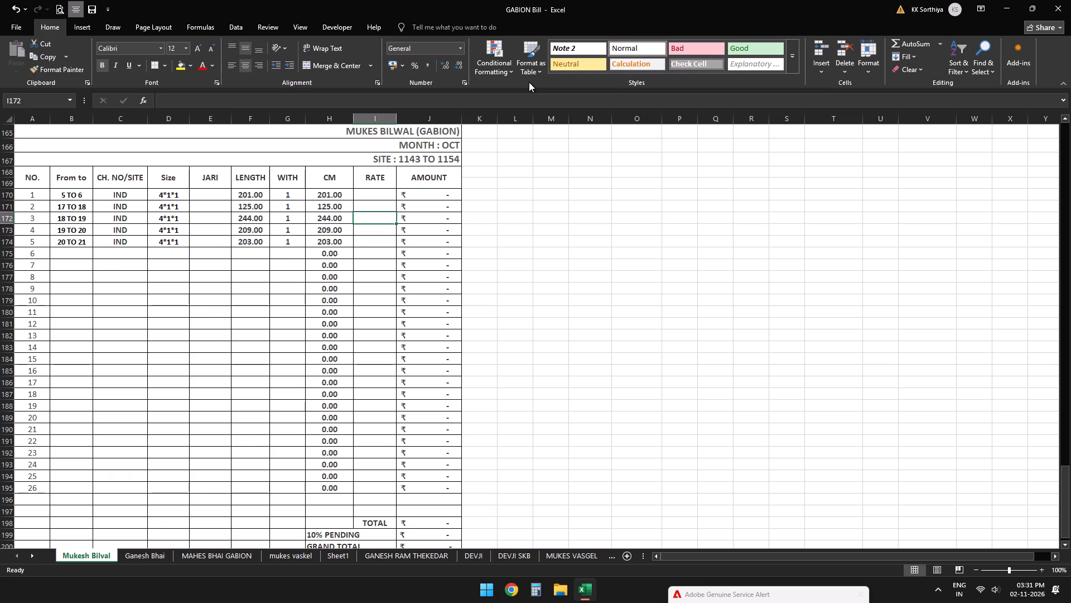
pyautogui.press('Up')
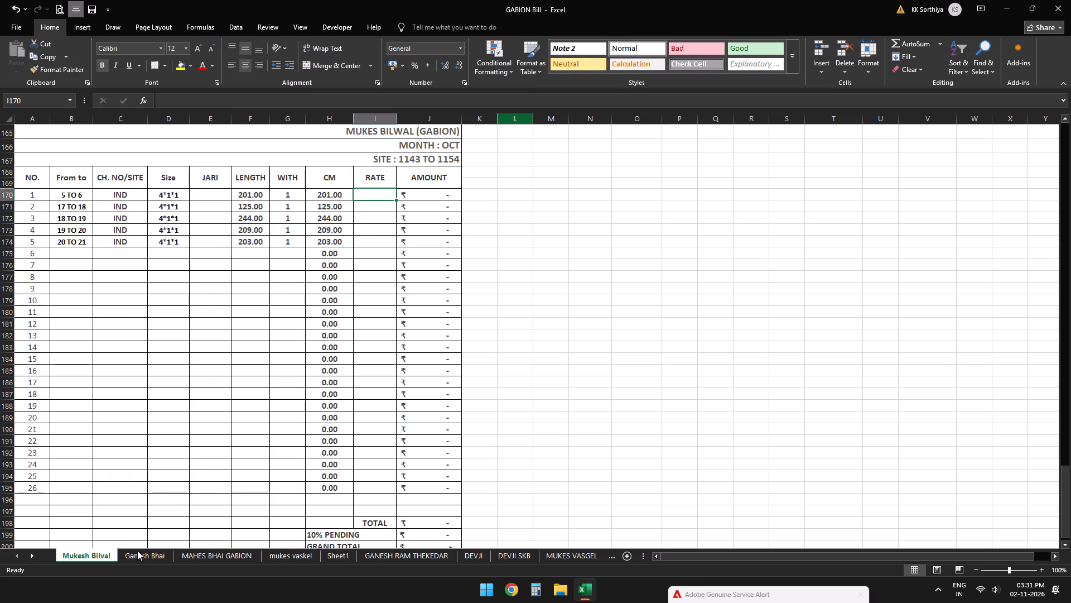
pyautogui.click(131, 557)
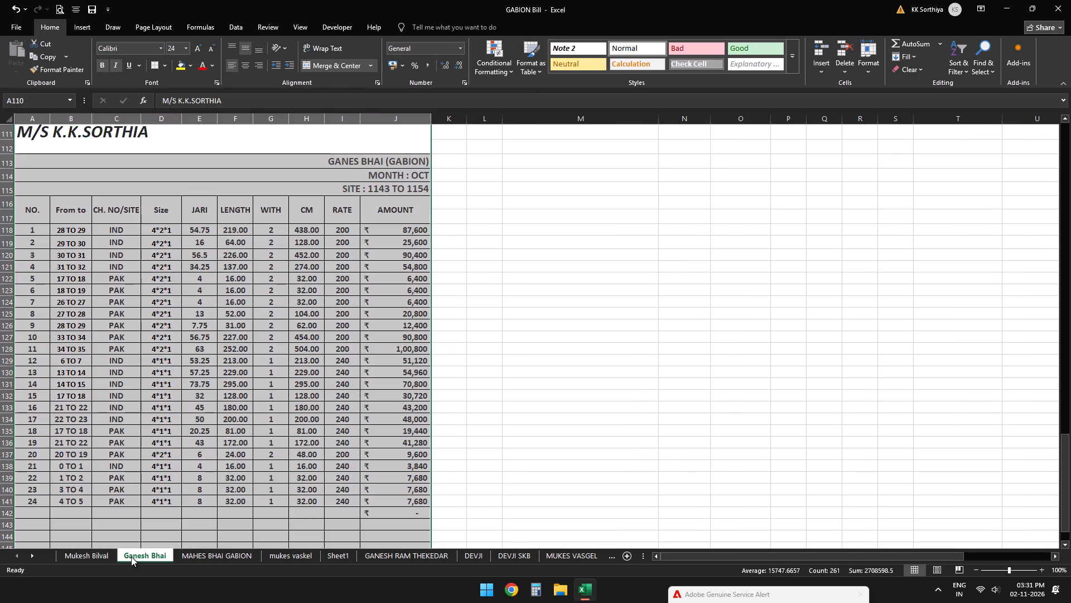
pyautogui.click(101, 557)
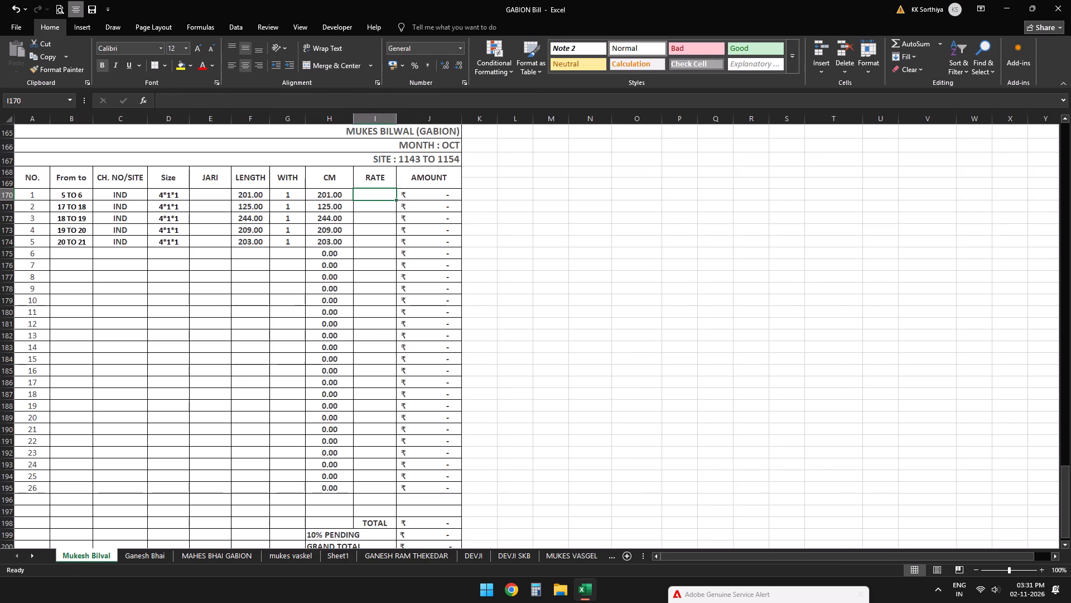
pyautogui.write('20')
pyautogui.press('Down')
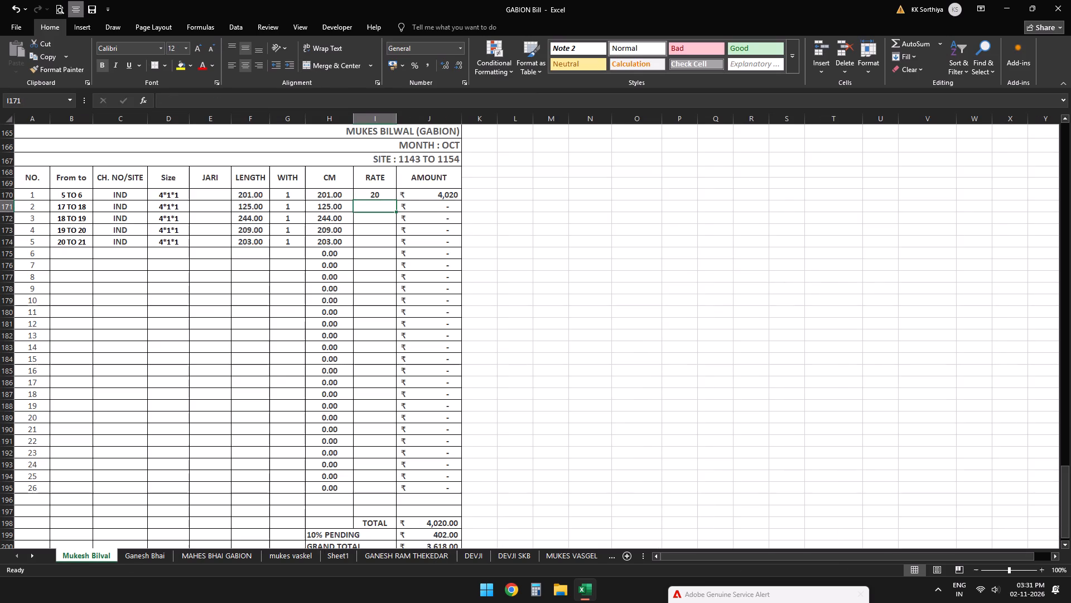
pyautogui.press('Up')
pyautogui.write('240')
pyautogui.press('Down')
pyautogui.write('240')
pyautogui.press('Down')
pyautogui.write('240')
pyautogui.press('Down')
pyautogui.write('240')
pyautogui.press('Down')
pyautogui.write('240')
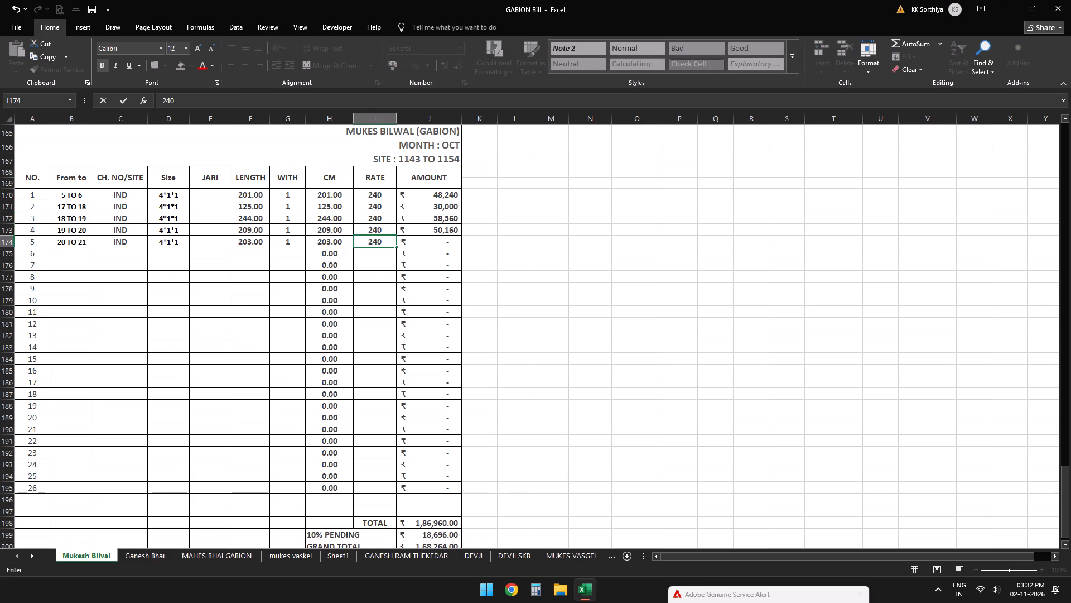
pyautogui.press('Down')
# Enter the JARI values 50.25, 31.25, 61, 52.25 and 50.75 for items 1 to 5.
pyautogui.press('Left')
pyautogui.press('Left')
pyautogui.press('Left')
pyautogui.press('Left')
pyautogui.press('Up')
pyautogui.press('Up')
pyautogui.press('Up')
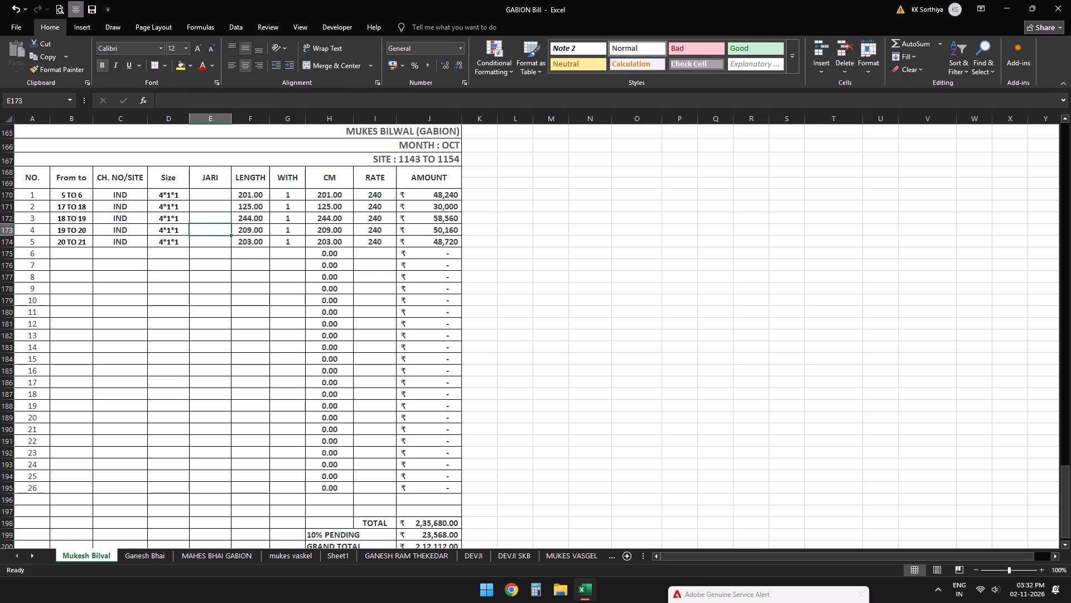
pyautogui.press('Up')
pyautogui.press('Up')
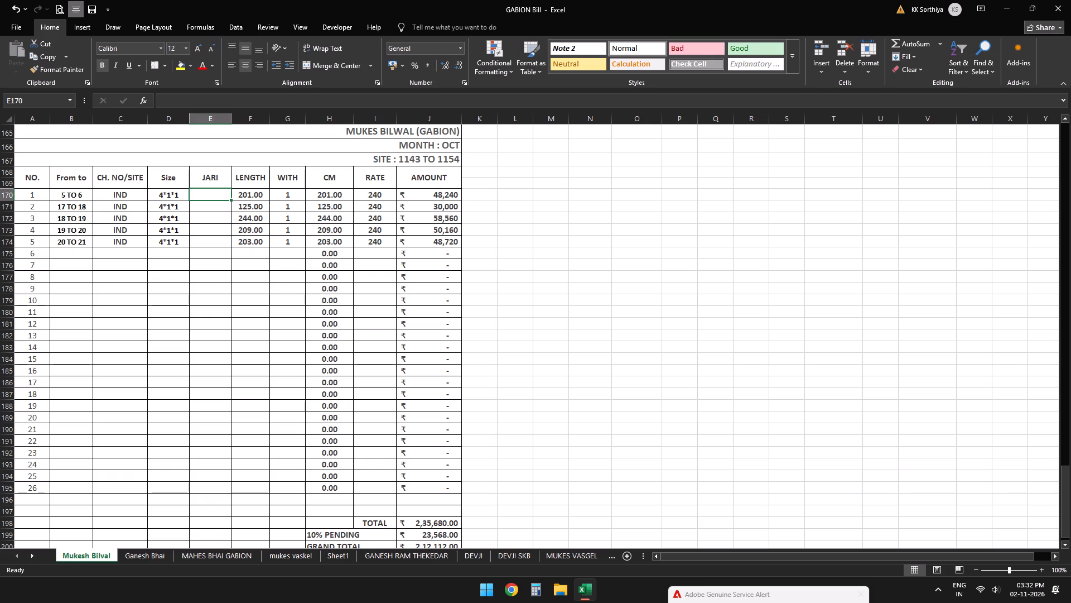
pyautogui.press('5')
pyautogui.write('0.25')
pyautogui.press('Down')
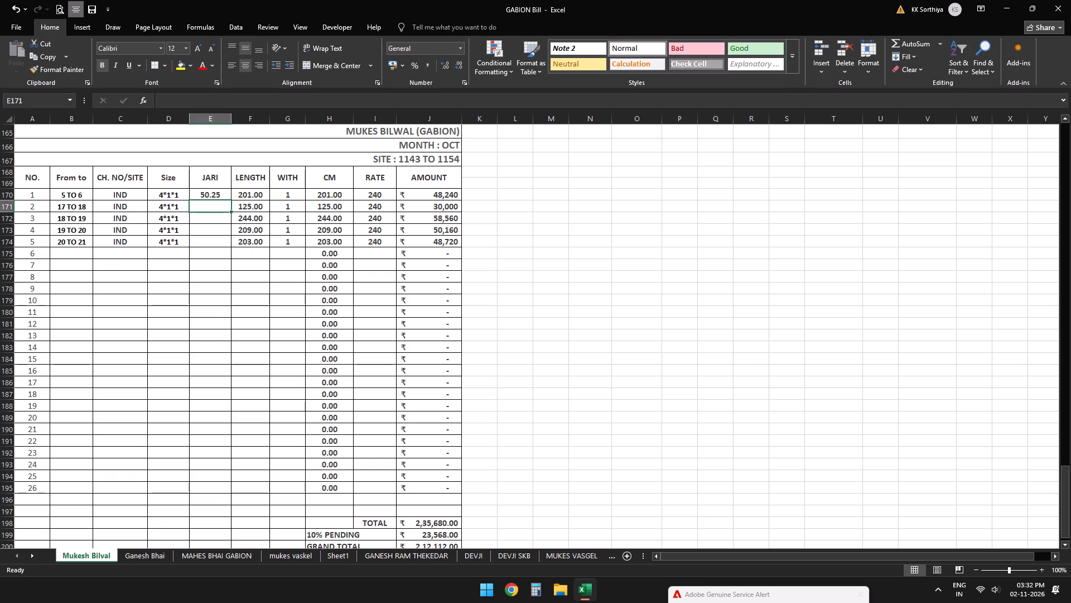
pyautogui.write('31.25')
pyautogui.press('Down')
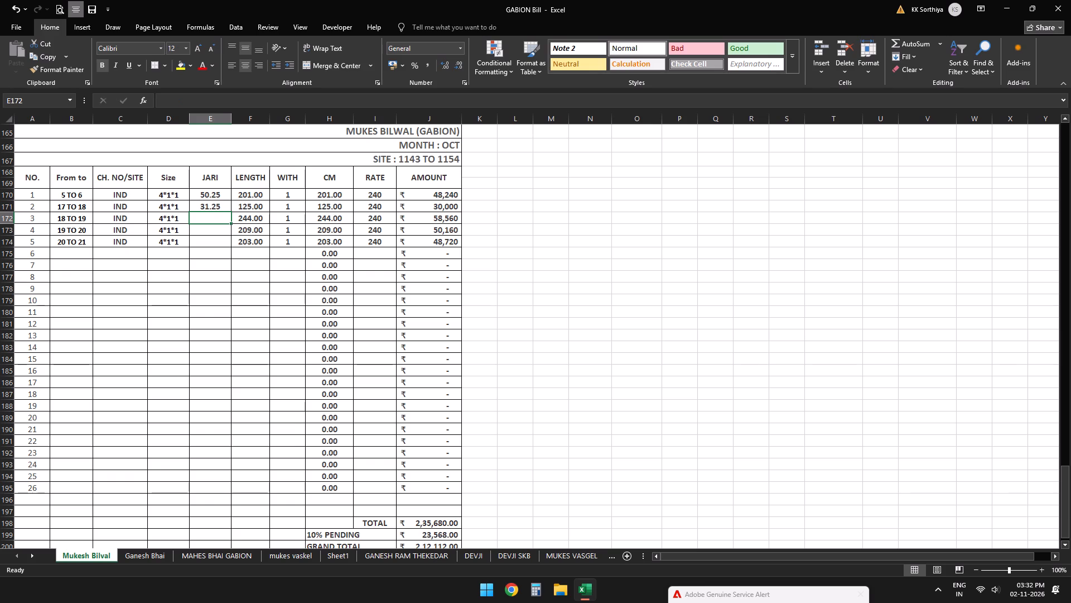
pyautogui.write('61')
pyautogui.press('Down')
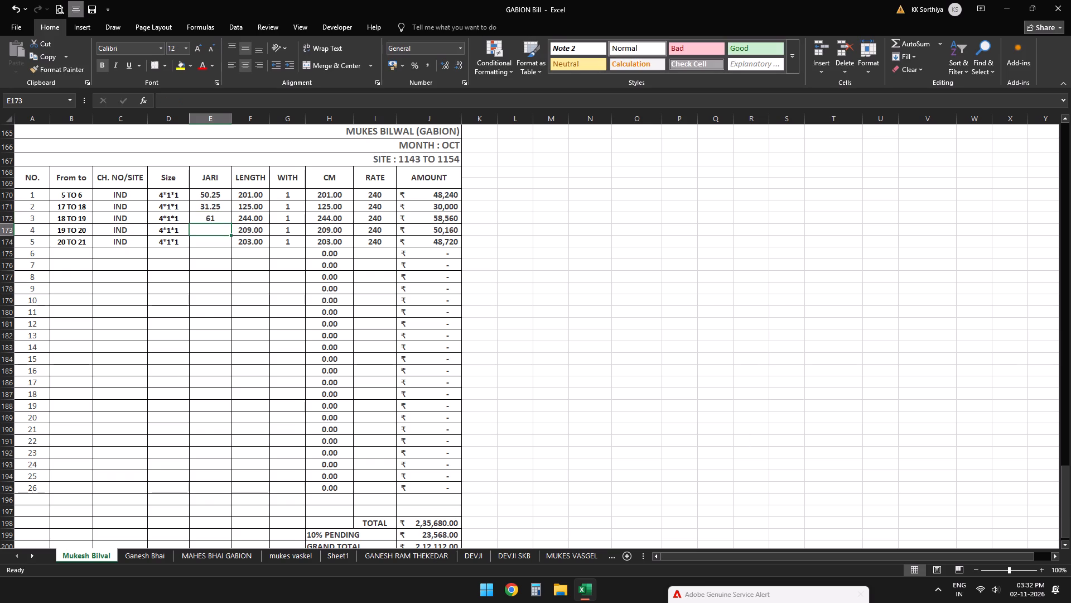
pyautogui.write('52.25')
pyautogui.press('Down')
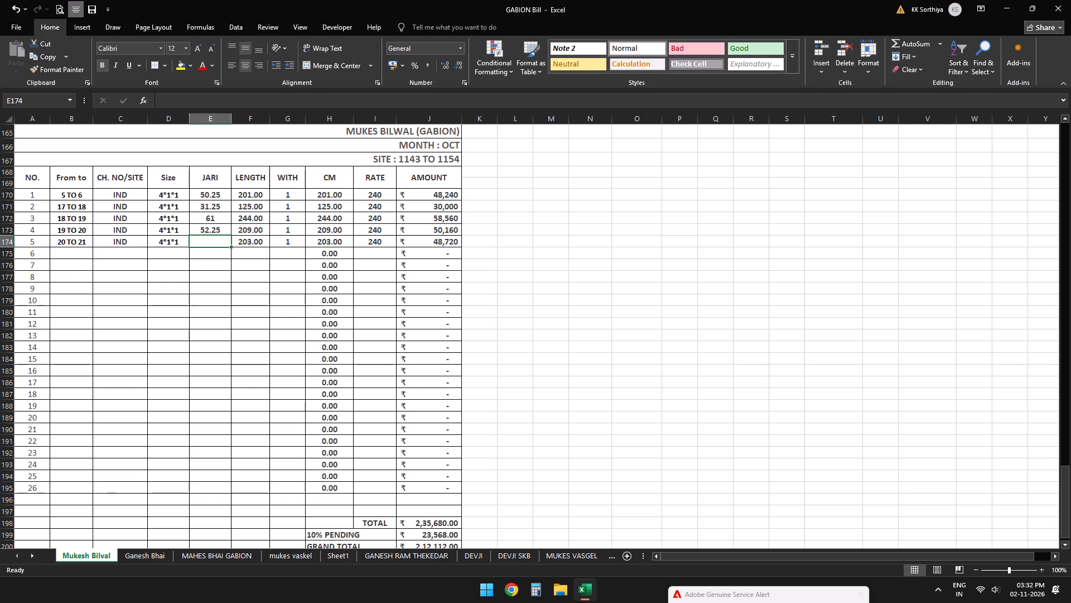
pyautogui.write('50.75')
pyautogui.press('Right')
pyautogui.press('Left')
pyautogui.press('Left')
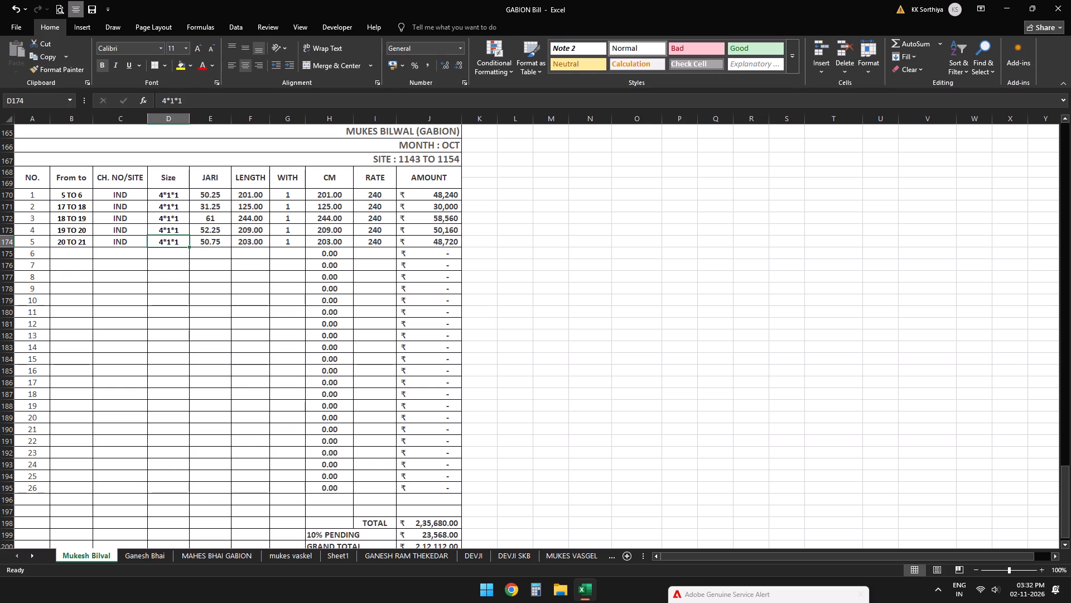
# Save the gabion bill workbook.
pyautogui.hotkey('ctrl', 's')
# Enter the From to ranges 10 TO 11, 11 TO 12, 12 TO 13 and 16 TO 17 for items 6 to 9.
pyautogui.press('Left')
pyautogui.press('Left')
pyautogui.press('Down')
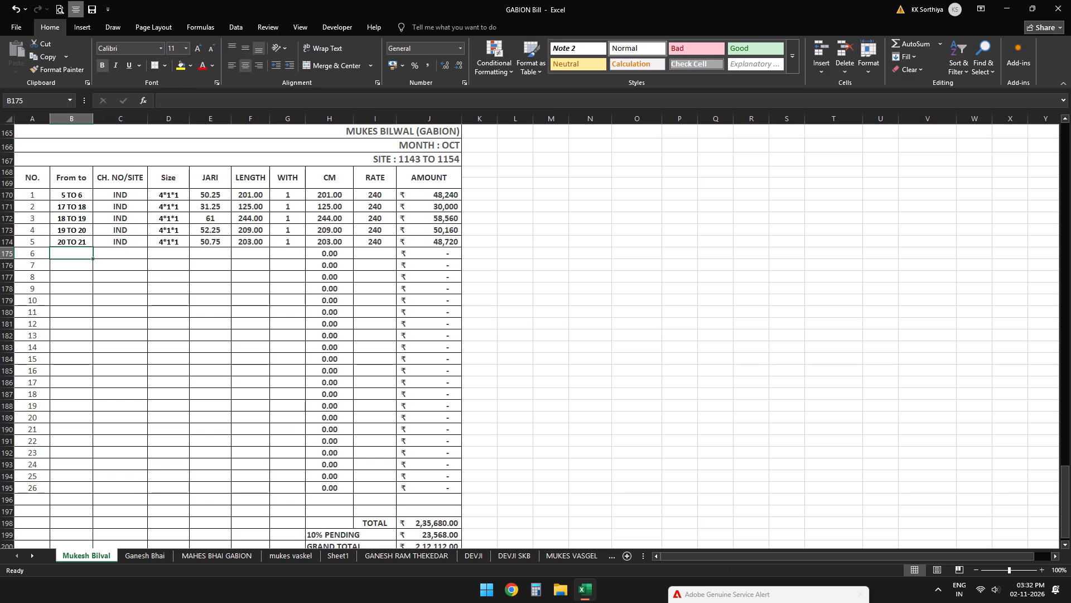
pyautogui.write('10 TO 11')
pyautogui.press('Down')
pyautogui.write('11 TO 12')
pyautogui.press('Return')
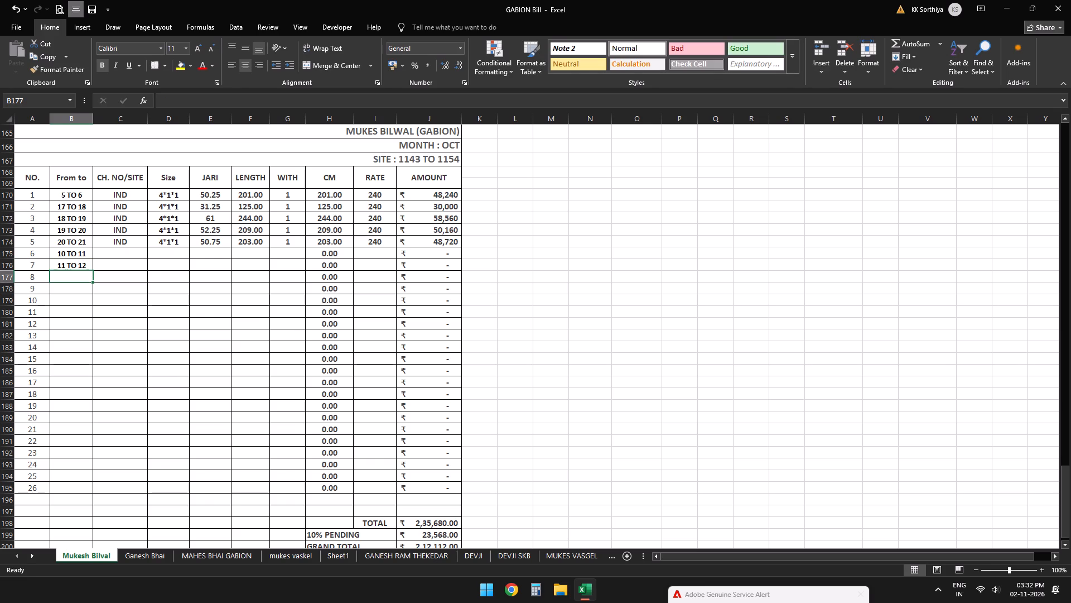
pyautogui.write('12 TO 13')
pyautogui.press('Return')
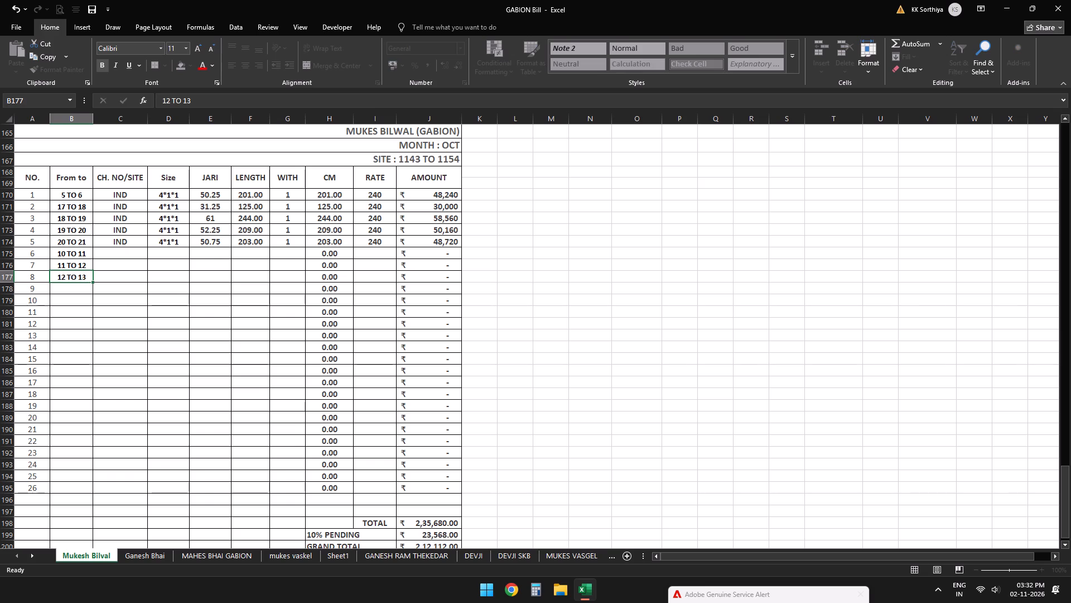
pyautogui.write('16 TO 17')
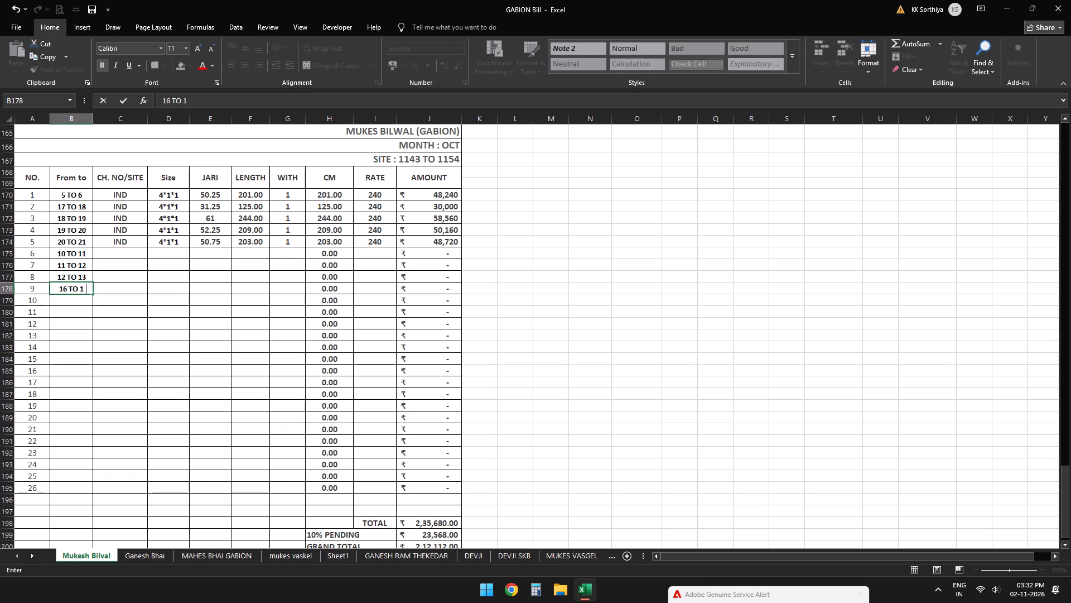
pyautogui.press('Return')
# Enter the From to ranges 17 TO 18, 18 TO 19, 19 TO 20 and 20 TO 21 for items 10 to 13.
pyautogui.write('17 TO')
pyautogui.press('space')
pyautogui.press('Return')
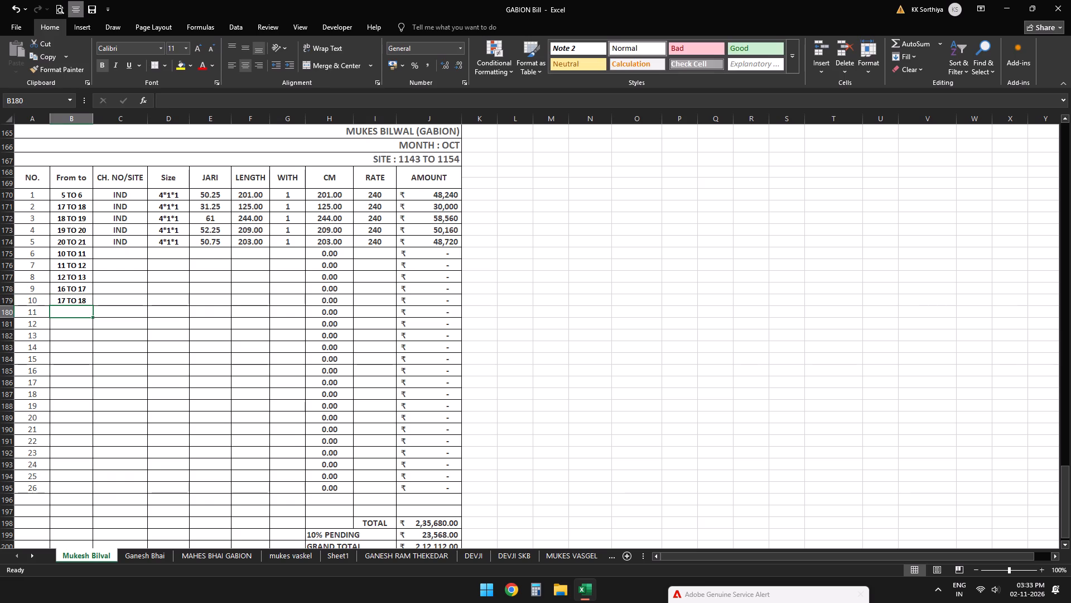
pyautogui.write('18 TO')
pyautogui.press('space')
pyautogui.press('Return')
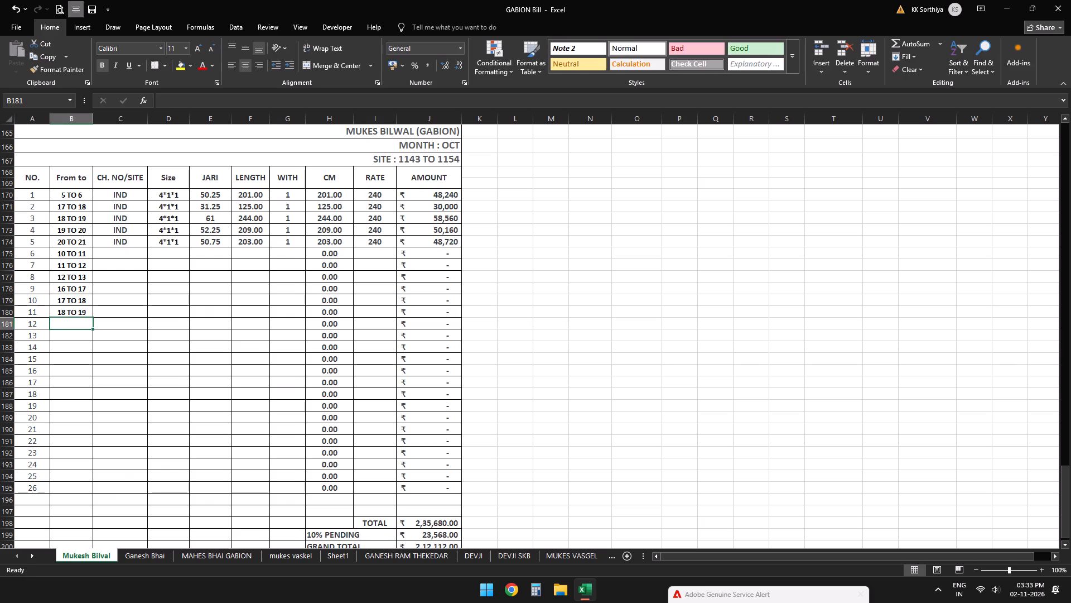
pyautogui.write('19 TO')
pyautogui.press('space')
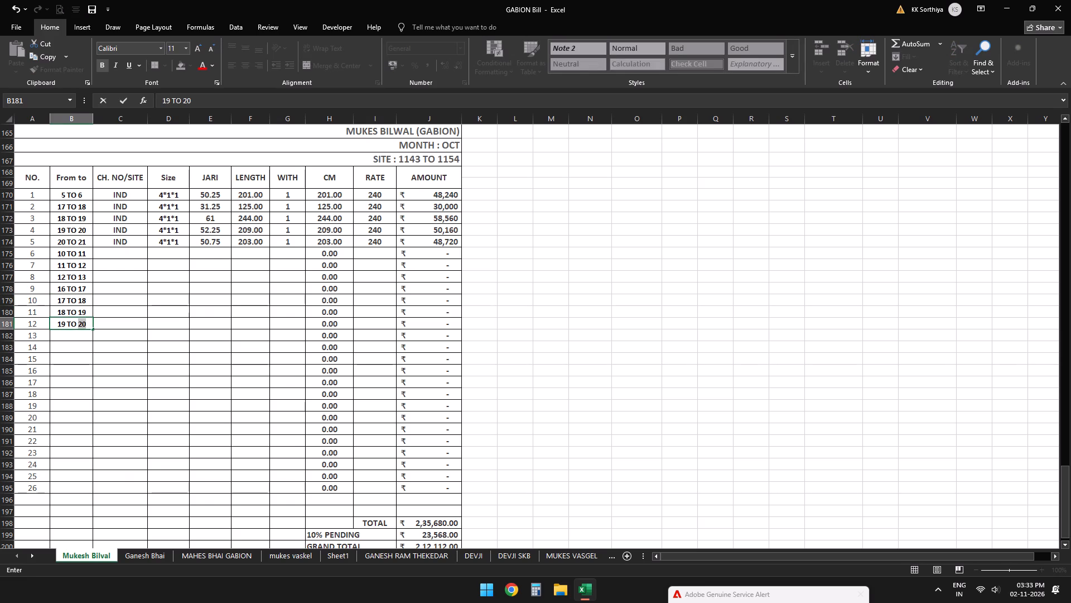
pyautogui.press('Return')
pyautogui.write('20 TO')
pyautogui.press('Right')
# Enter PAK in the CH. NO/SITE column for items 6 to 13 of the October bill.
pyautogui.press('Up')
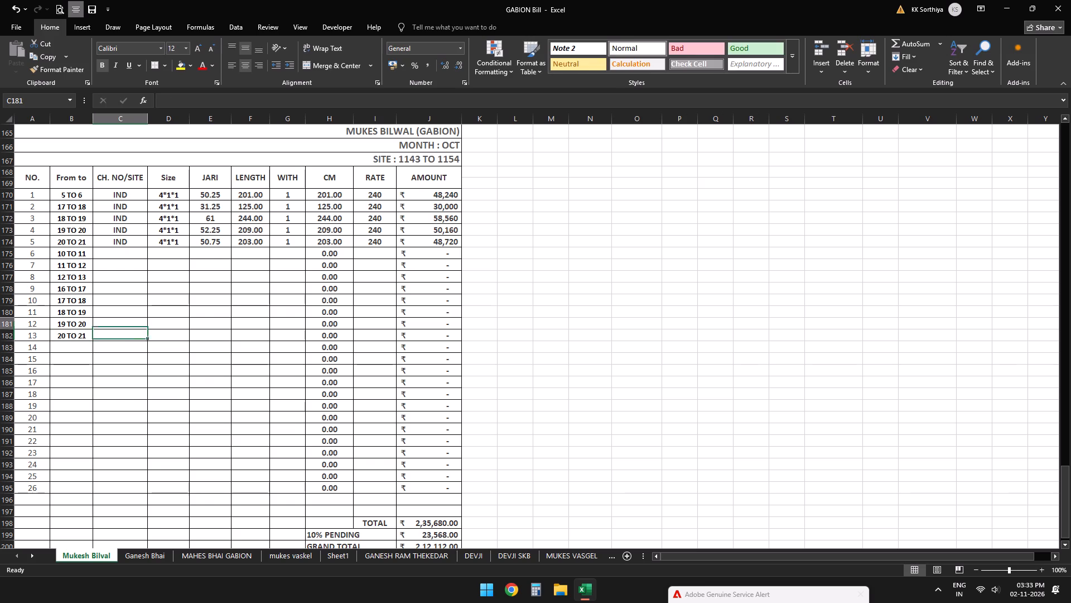
pyautogui.press('Up')
pyautogui.press('Up')
pyautogui.press('Up')
pyautogui.press('Up')
pyautogui.press('Up')
pyautogui.press('Up')
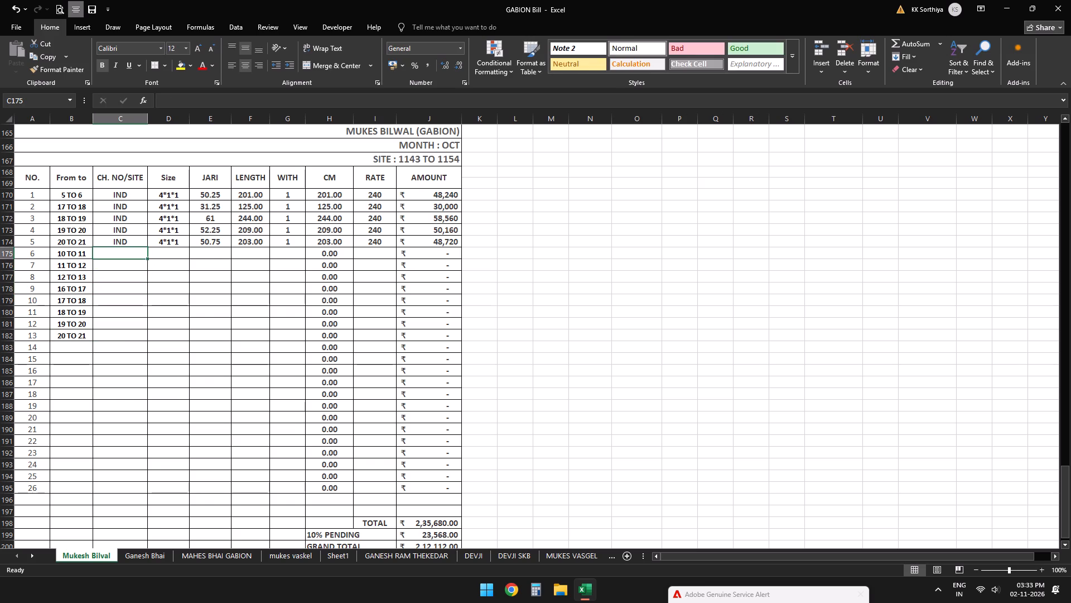
pyautogui.press('p')
pyautogui.write('AK')
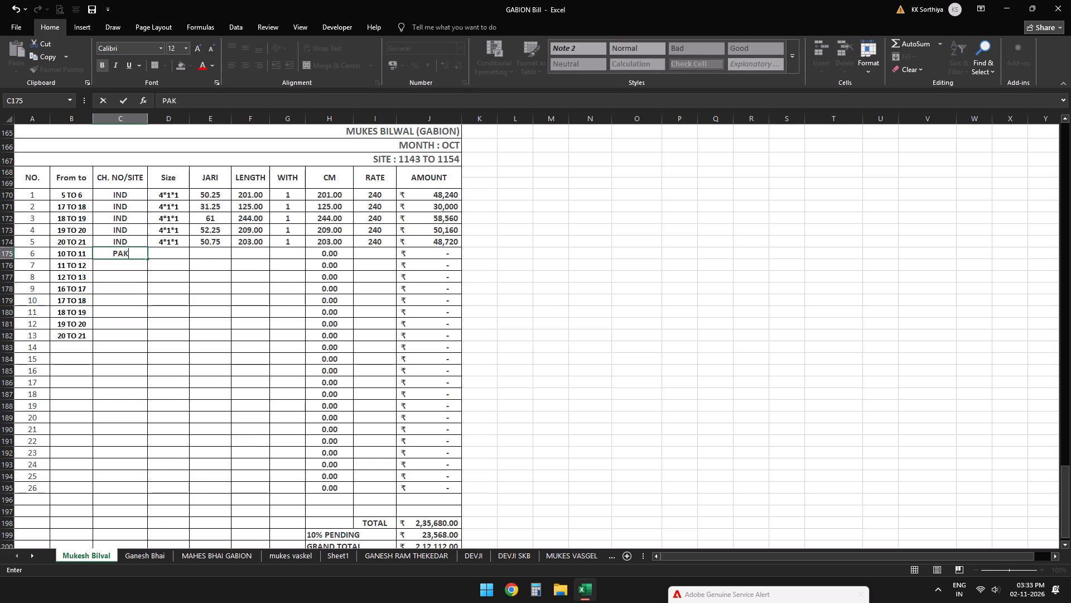
pyautogui.press('Down')
pyautogui.press('p')
pyautogui.press('Down')
pyautogui.press('p')
pyautogui.press('Down')
pyautogui.press('p')
pyautogui.press('Down')
pyautogui.press('p')
pyautogui.press('Down')
pyautogui.press('p')
pyautogui.press('Down')
pyautogui.press('p')
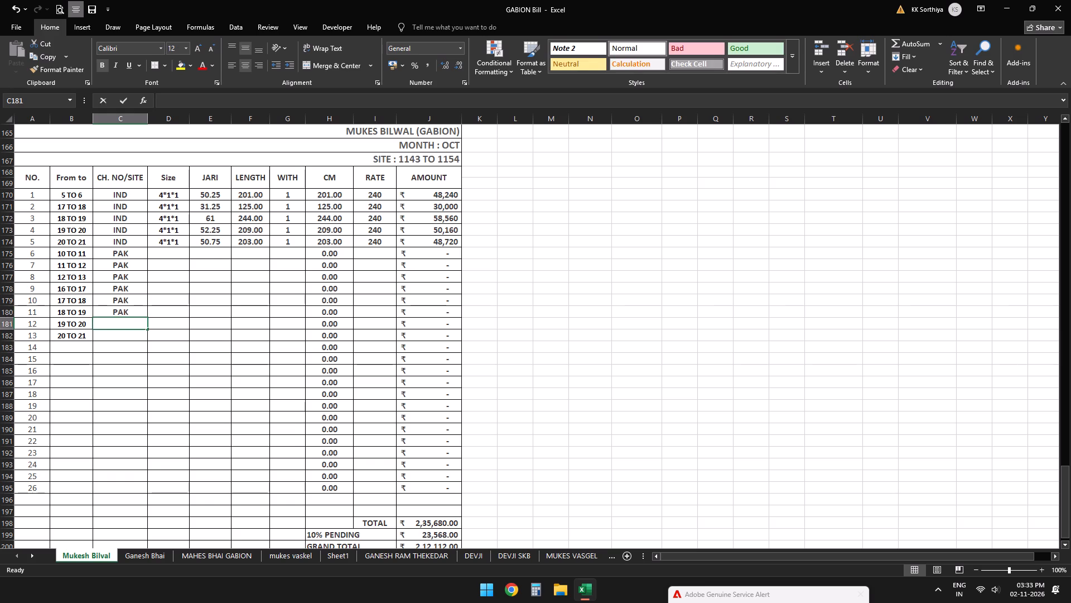
pyautogui.press('Down')
pyautogui.press('p')
pyautogui.press('Right')
# Copy the 4*1*1 size from item 5 into the Size column for items 6 to 13.
pyautogui.press('Up')
pyautogui.press('Up')
pyautogui.press('Up')
pyautogui.press('Up')
pyautogui.press('Up')
pyautogui.press('Up')
pyautogui.press('Up')
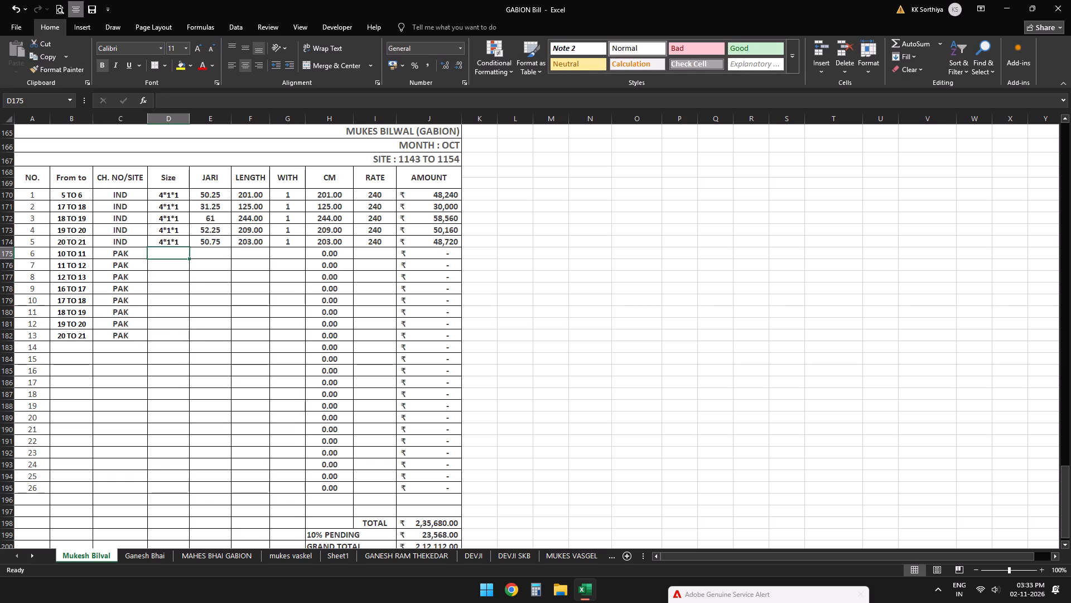
pyautogui.press('Up')
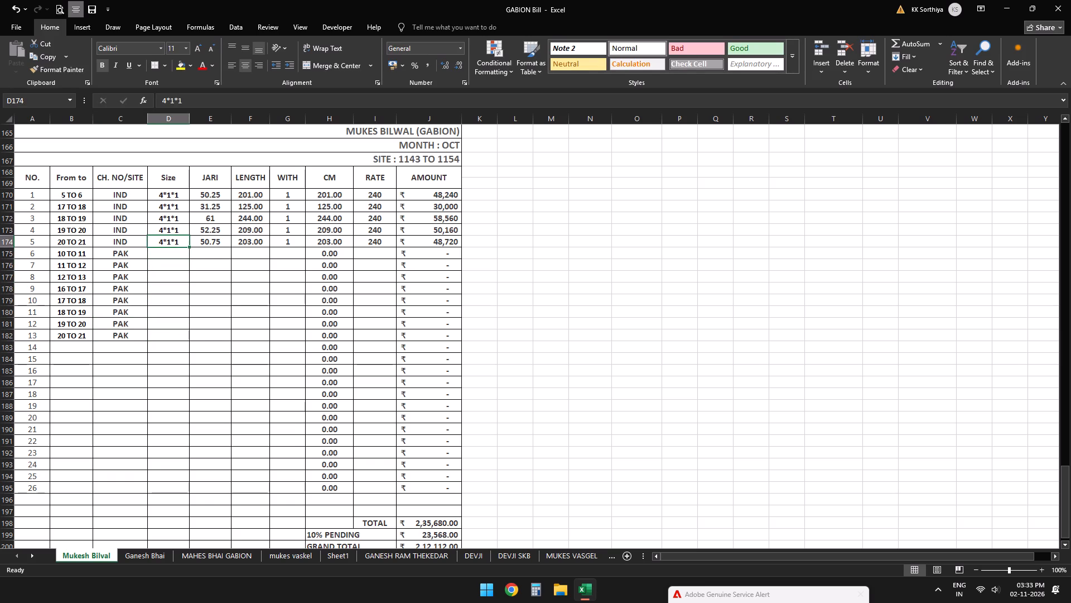
pyautogui.hotkey('ctrl', 'c')
pyautogui.hotkey('shift', 'Down')
pyautogui.hotkey('shift', 'Down')
pyautogui.hotkey('shift', 'Down')
pyautogui.hotkey('shift', 'Down')
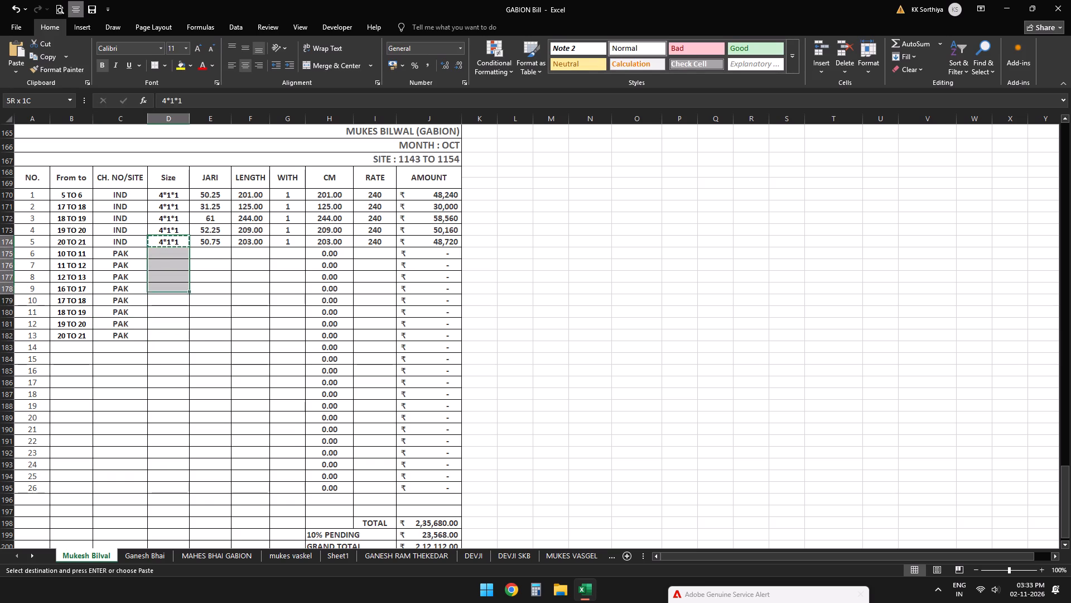
pyautogui.hotkey('shift', 'Down')
pyautogui.hotkey('shift', 'Down')
pyautogui.hotkey('shift', 'Down')
pyautogui.hotkey('shift', 'Down')
pyautogui.press('Return')
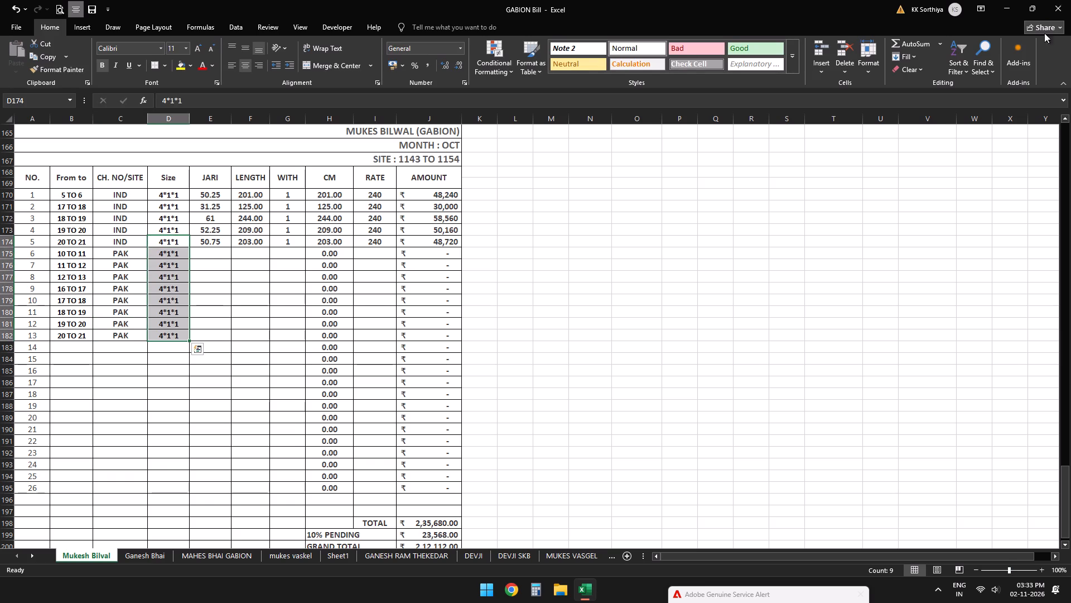
# Enter the LENGTH values 222, 222, 198, 211, 190, 234, 219 and 202 for items 6 to 13.
pyautogui.press('Right')
pyautogui.press('Right')
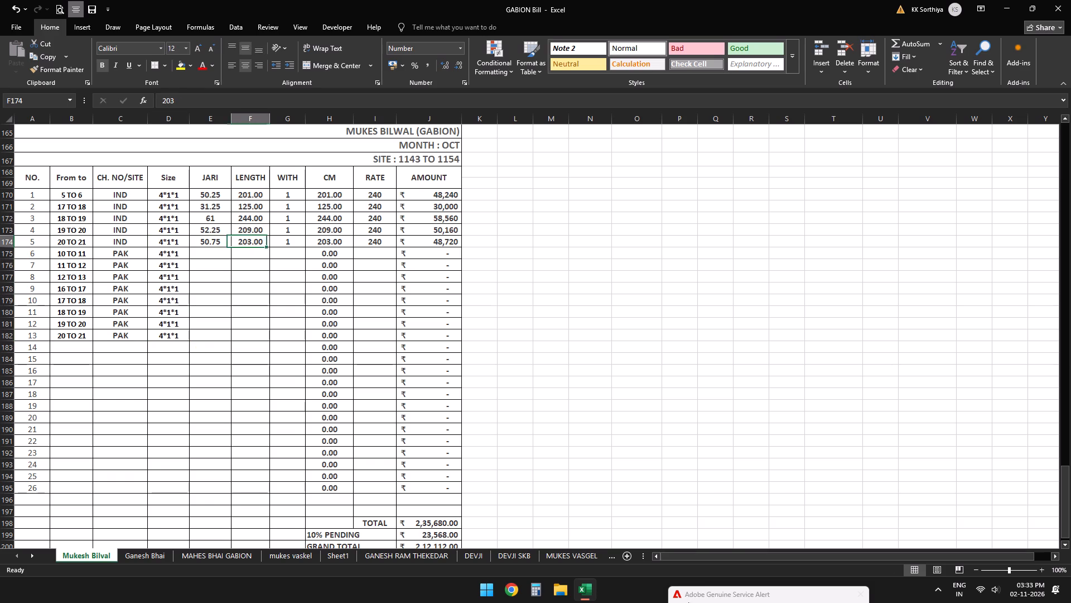
pyautogui.press('Down')
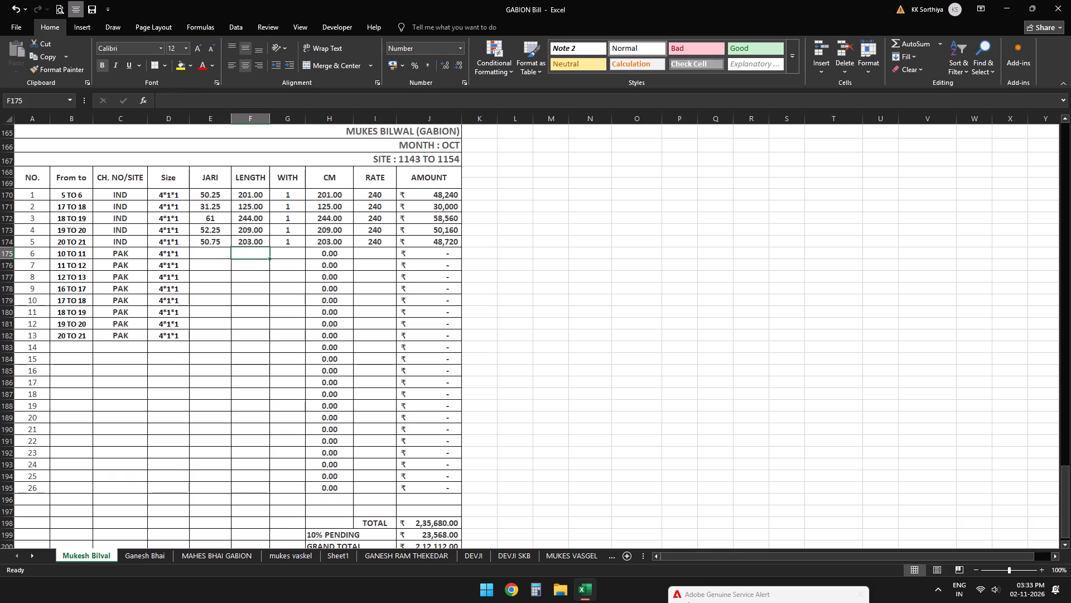
pyautogui.write('222')
pyautogui.press('Down')
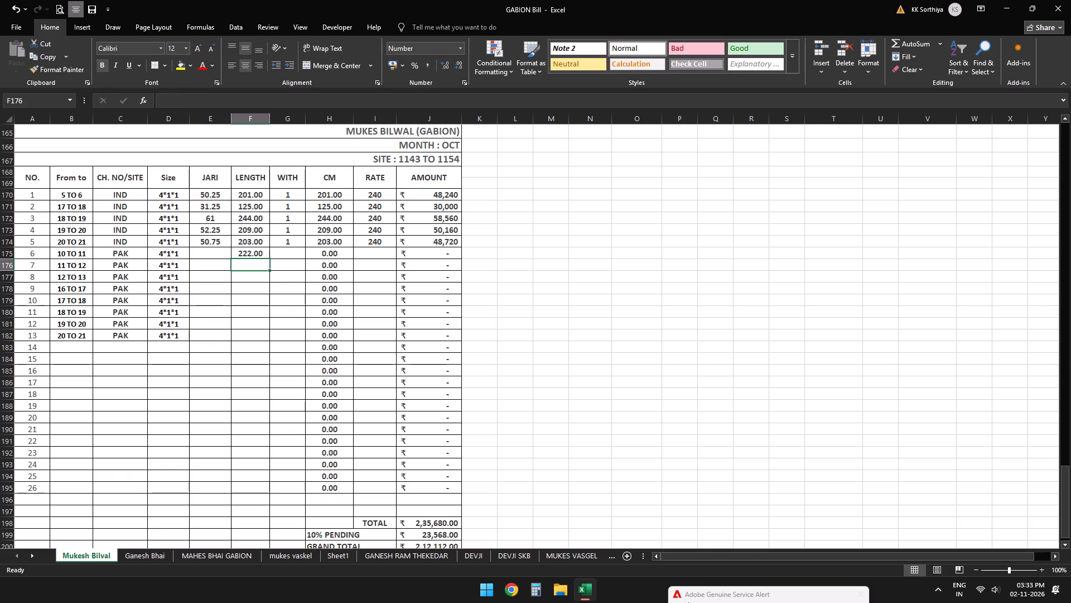
pyautogui.write('222')
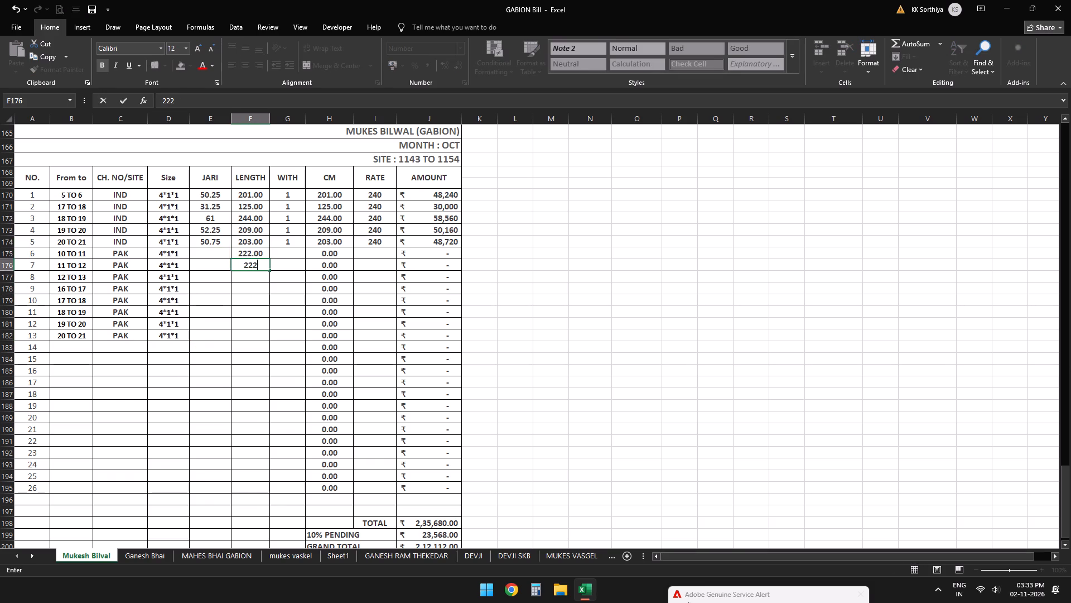
pyautogui.press('Down')
pyautogui.write('198')
pyautogui.press('Down')
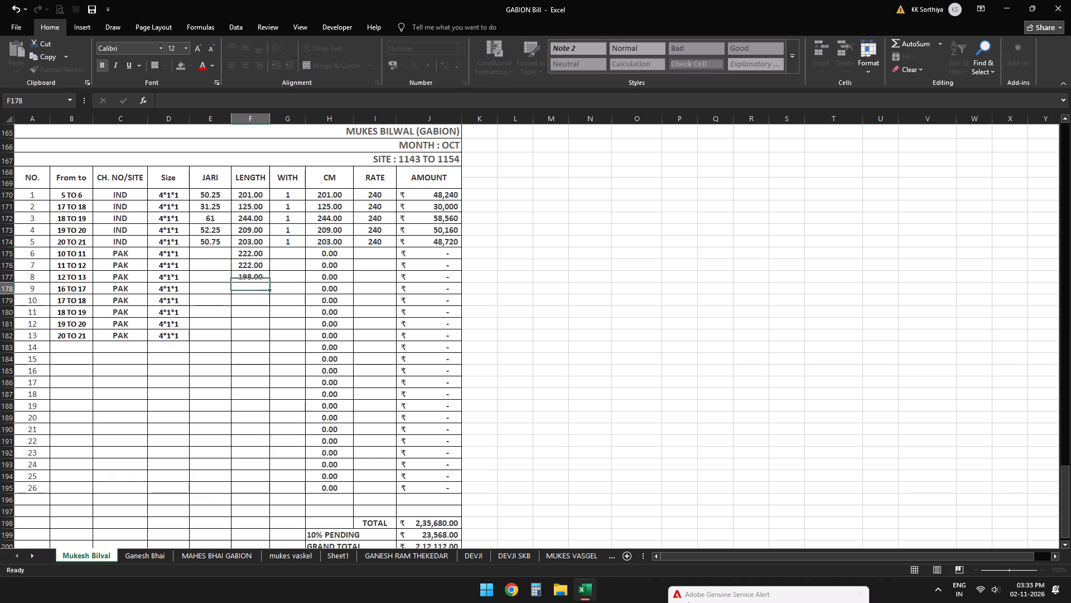
pyautogui.write('211')
pyautogui.press('Down')
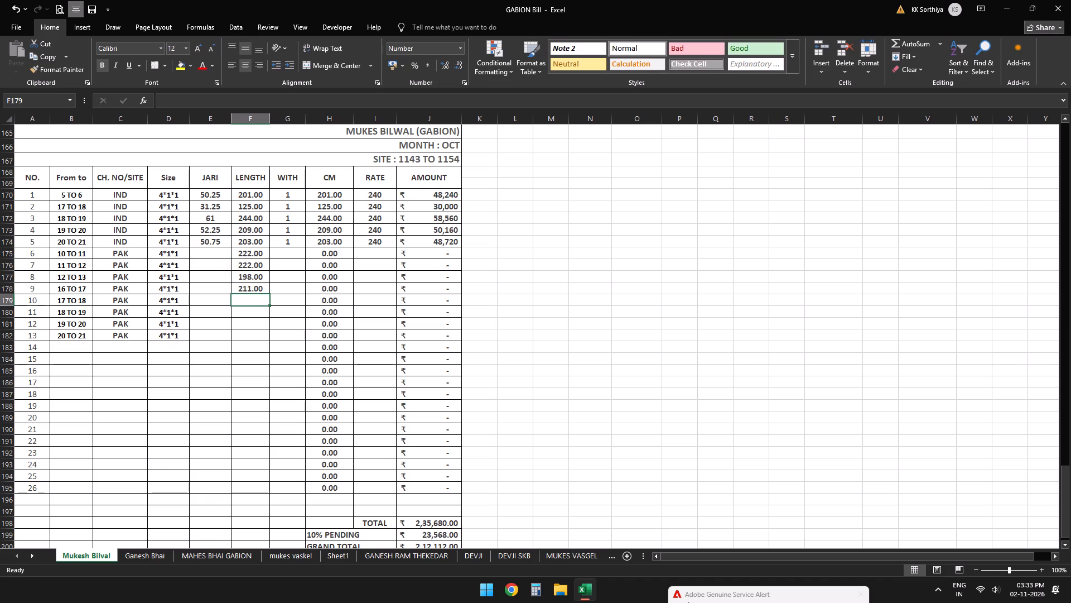
pyautogui.write('190')
pyautogui.press('Down')
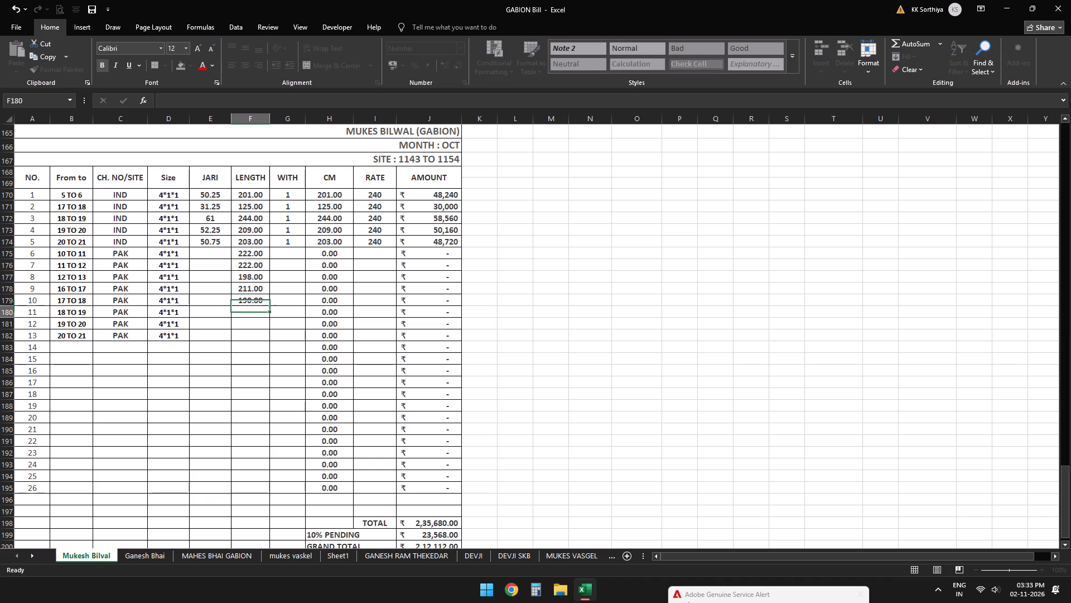
pyautogui.write('234')
pyautogui.press('Down')
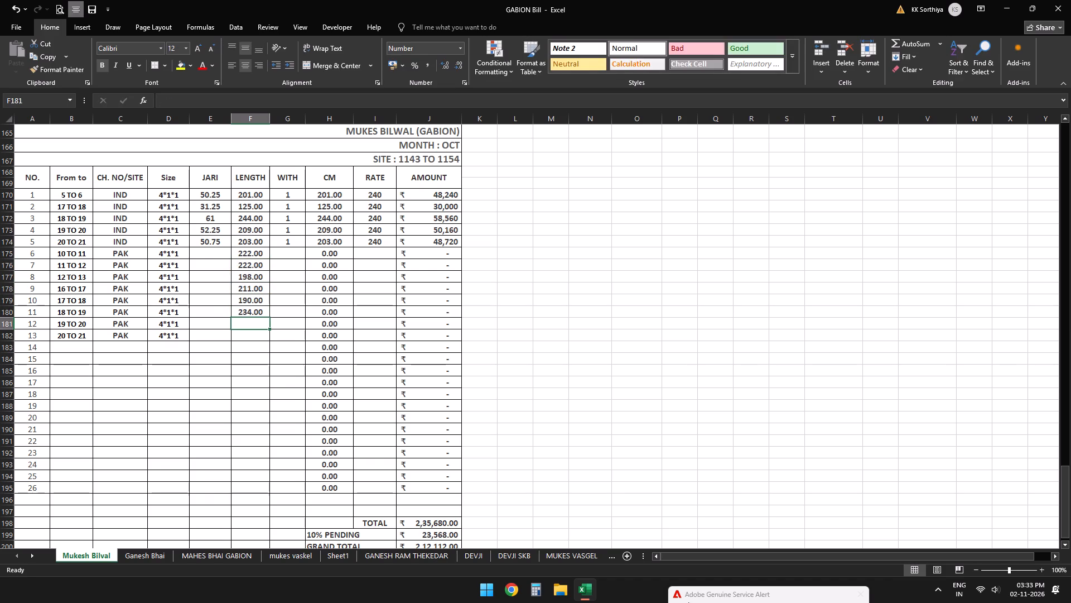
pyautogui.write('219')
pyautogui.press('Down')
pyautogui.write('202')
pyautogui.press('Down')
# Enter 1 in the WITH column for items 6 to 13 of the October bill.
pyautogui.press('Up')
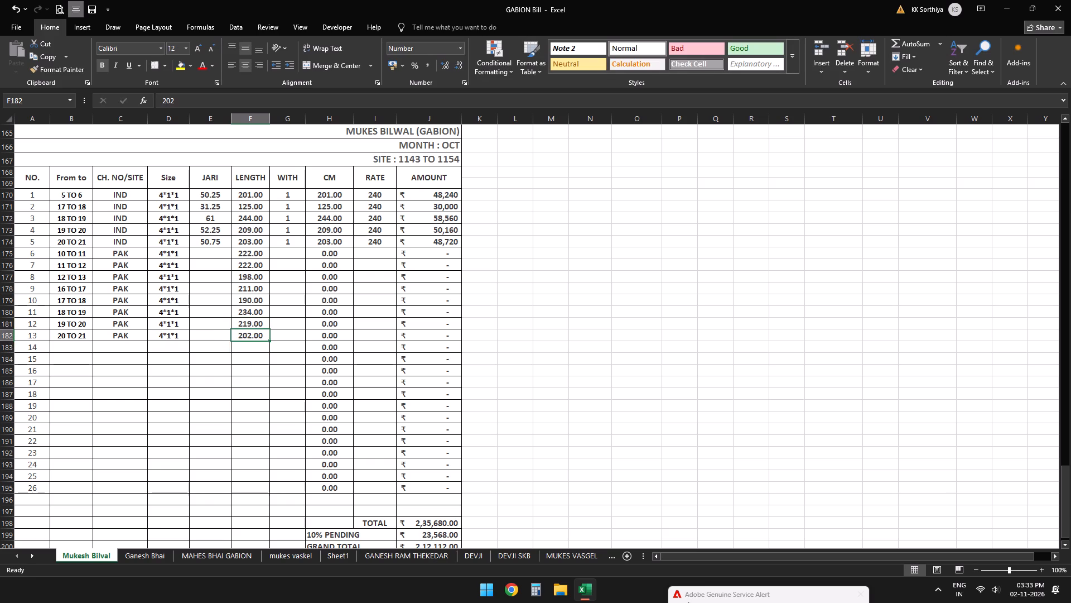
pyautogui.press('Right')
pyautogui.press('Up')
pyautogui.press('Up')
pyautogui.press('Up')
pyautogui.press('Up')
pyautogui.press('Up')
pyautogui.press('Up')
pyautogui.press('Up')
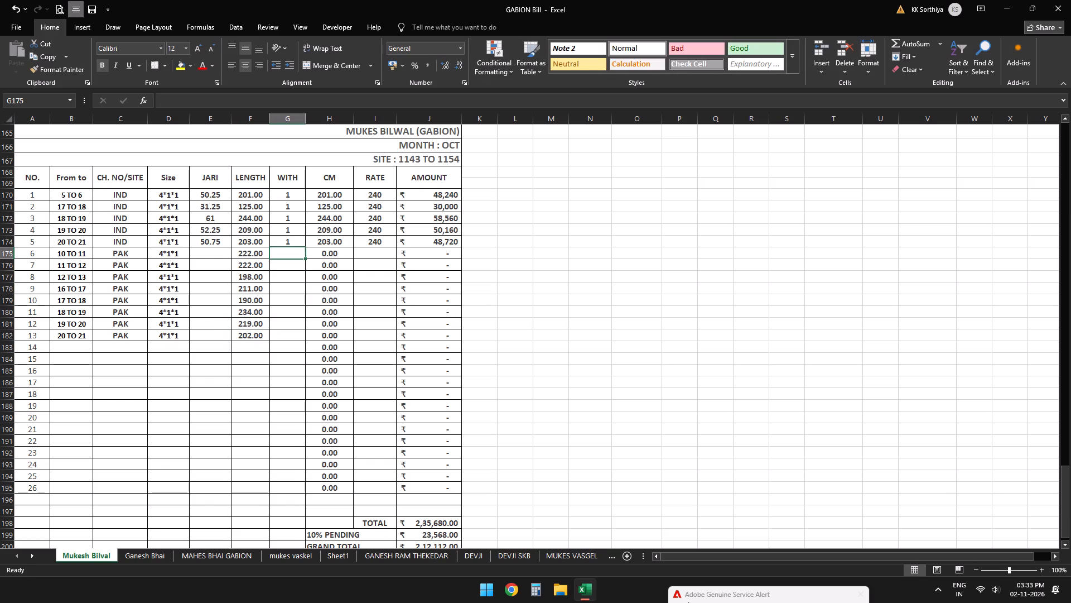
pyautogui.press('1')
pyautogui.press('Down')
pyautogui.press('1')
pyautogui.press('Down')
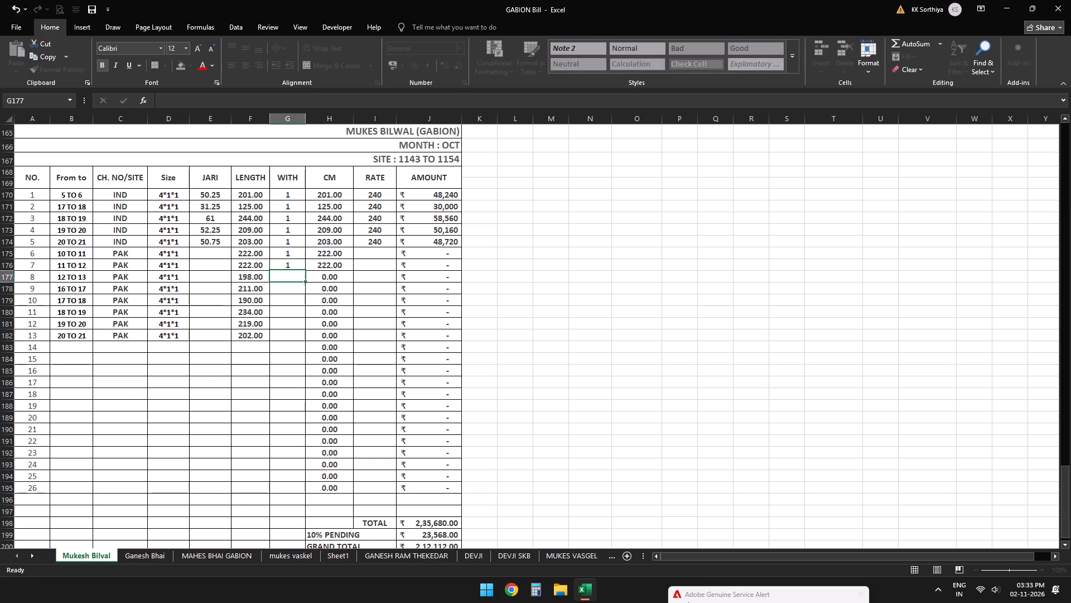
pyautogui.press('1')
pyautogui.press('Down')
pyautogui.press('1')
pyautogui.press('Down')
pyautogui.press('1')
pyautogui.press('Down')
pyautogui.press('1')
pyautogui.press('Down')
pyautogui.press('1')
pyautogui.press('Down')
pyautogui.press('1')
pyautogui.press('Down')
# Enter the JARI values 55.5, 55.5, 49.5, 52.75, 47.5, 58.5, 54.75 and 50.5 for items 6 to 13.
pyautogui.press('Left')
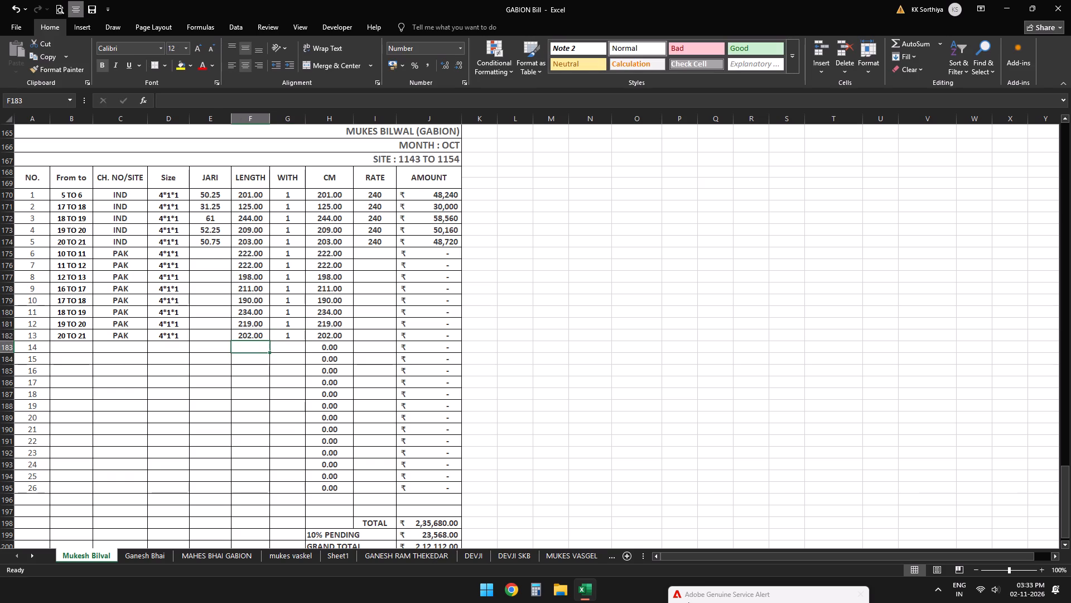
pyautogui.press('Left')
pyautogui.press('Up')
pyautogui.press('Up')
pyautogui.press('Up')
pyautogui.press('Up')
pyautogui.press('Up')
pyautogui.press('Up')
pyautogui.press('Up')
pyautogui.press('Up')
pyautogui.press('Up')
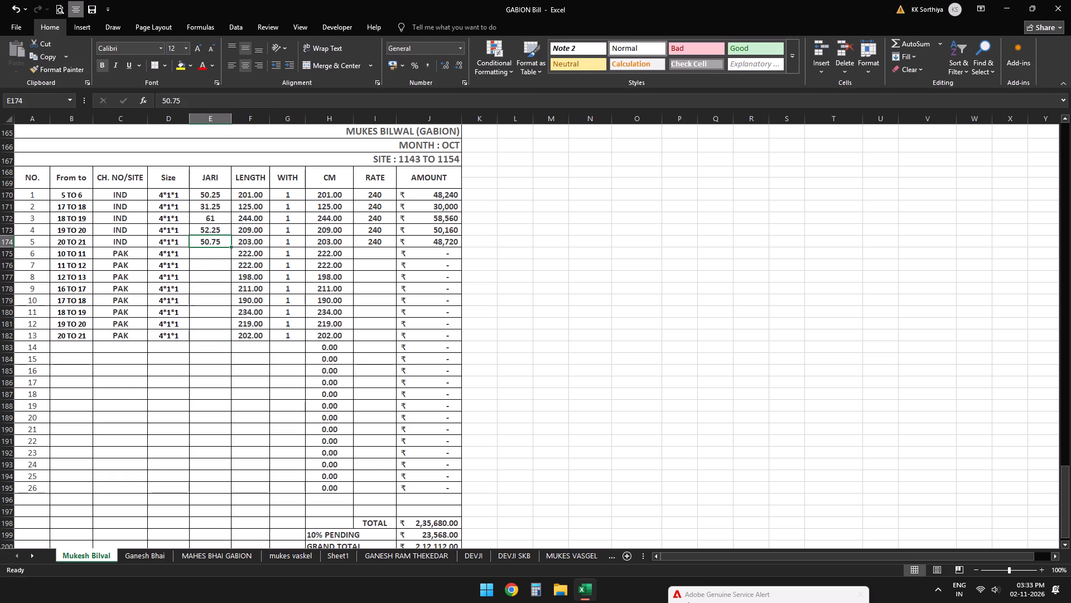
pyautogui.press('Down')
pyautogui.press('Left')
pyautogui.press('Right')
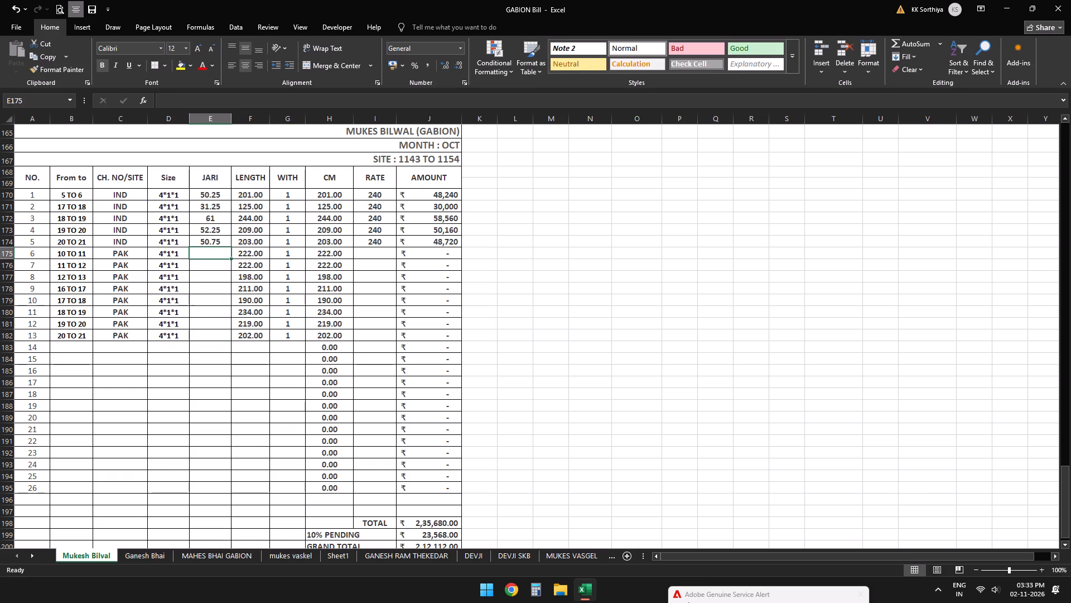
pyautogui.write('55.5')
pyautogui.press('Down')
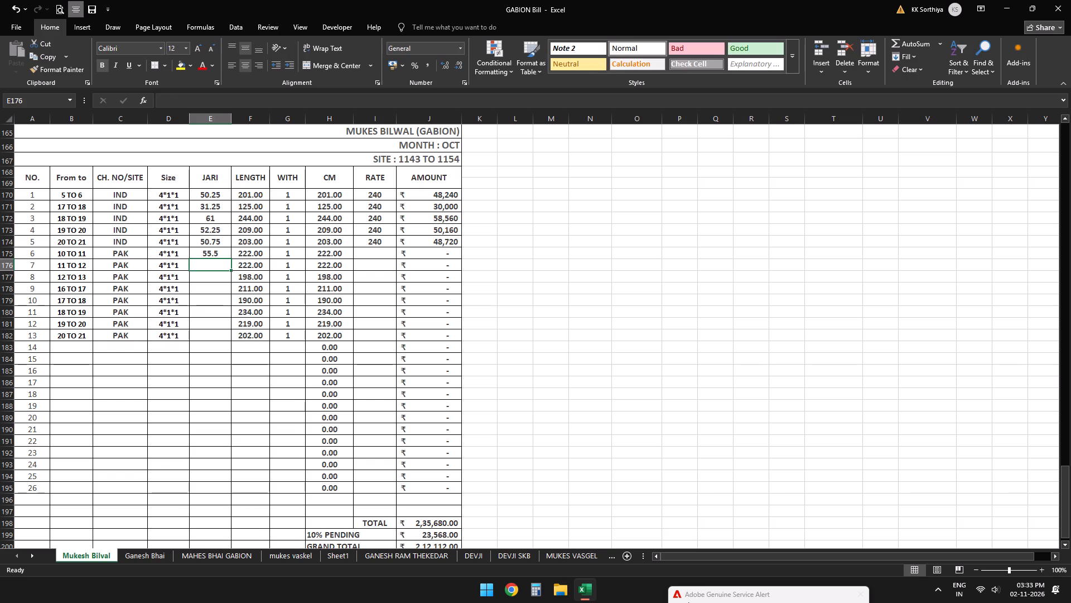
pyautogui.write('55.5')
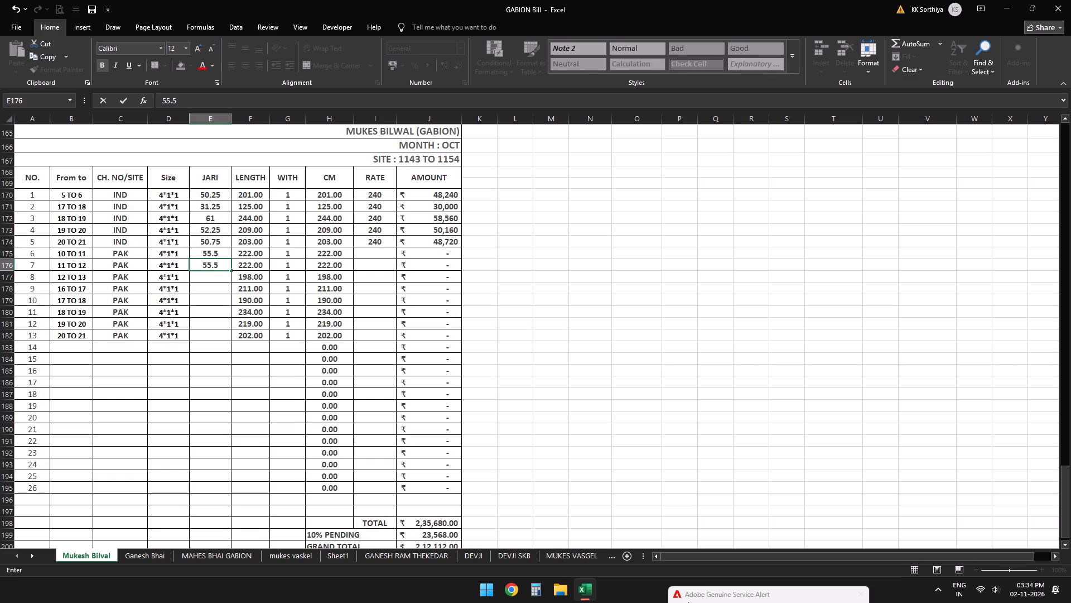
pyautogui.press('Down')
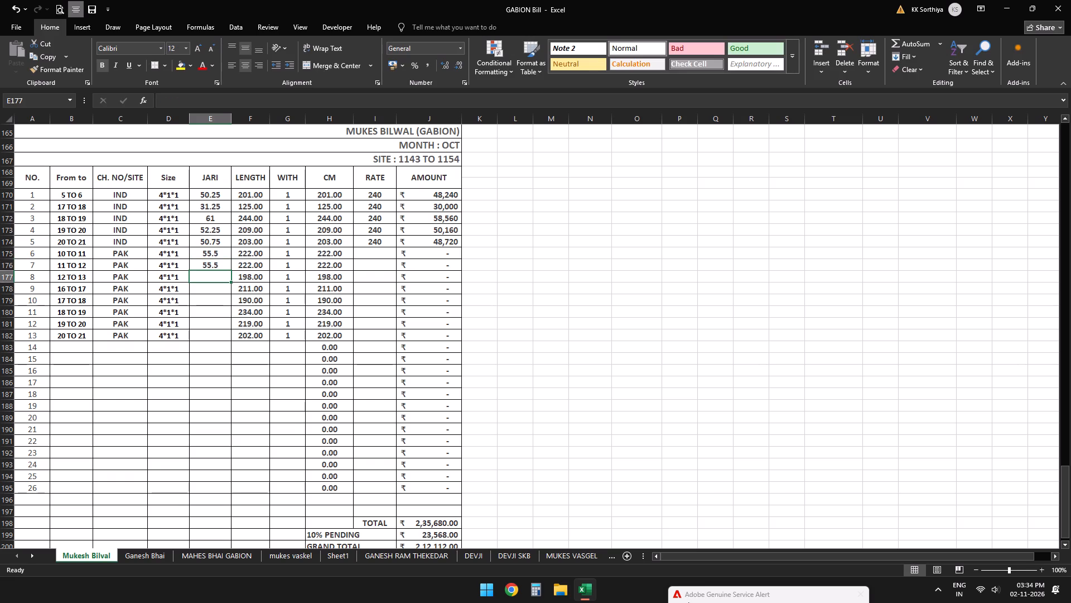
pyautogui.write('49.5')
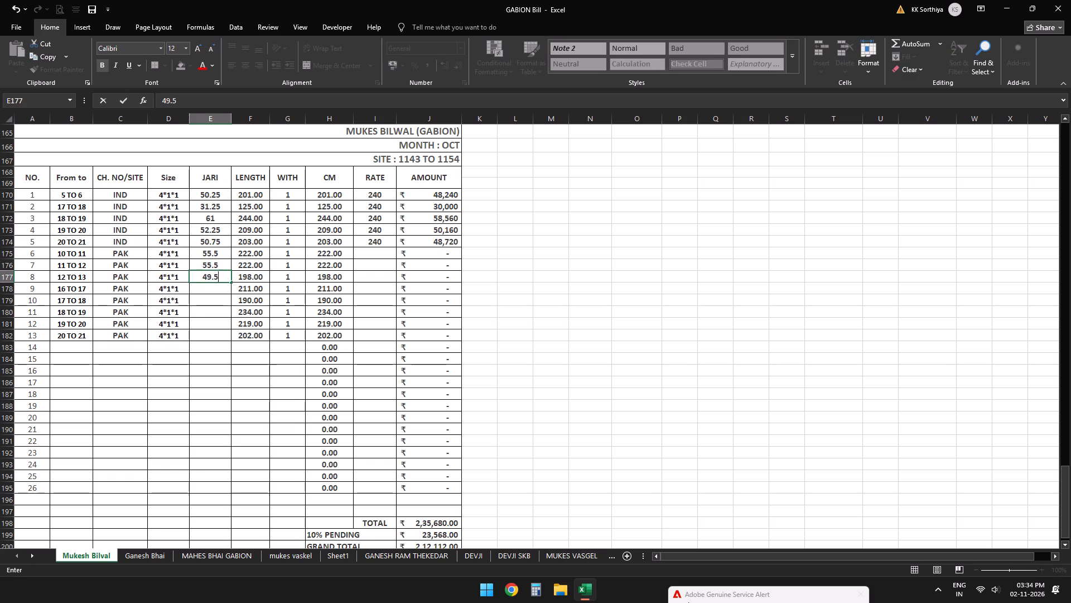
pyautogui.press('Down')
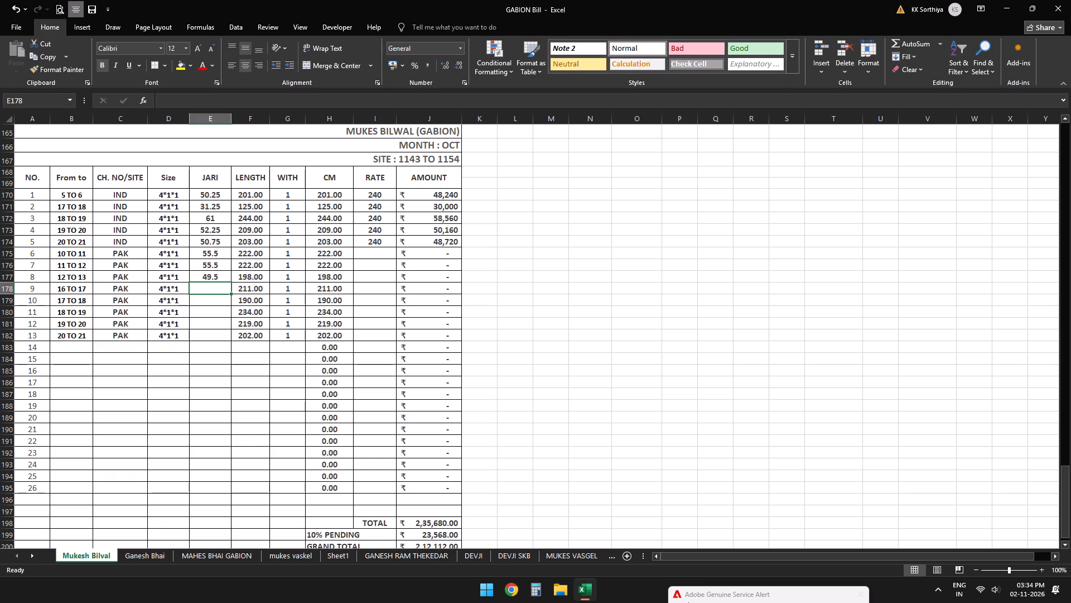
pyautogui.write('52.75')
pyautogui.press('Down')
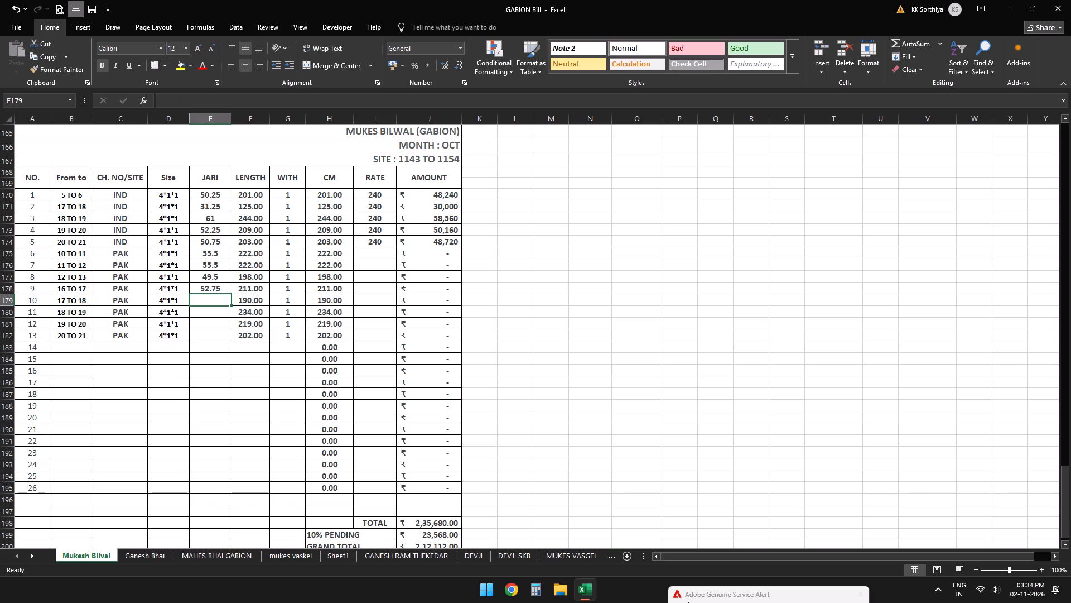
pyautogui.write('47.5')
pyautogui.press('Down')
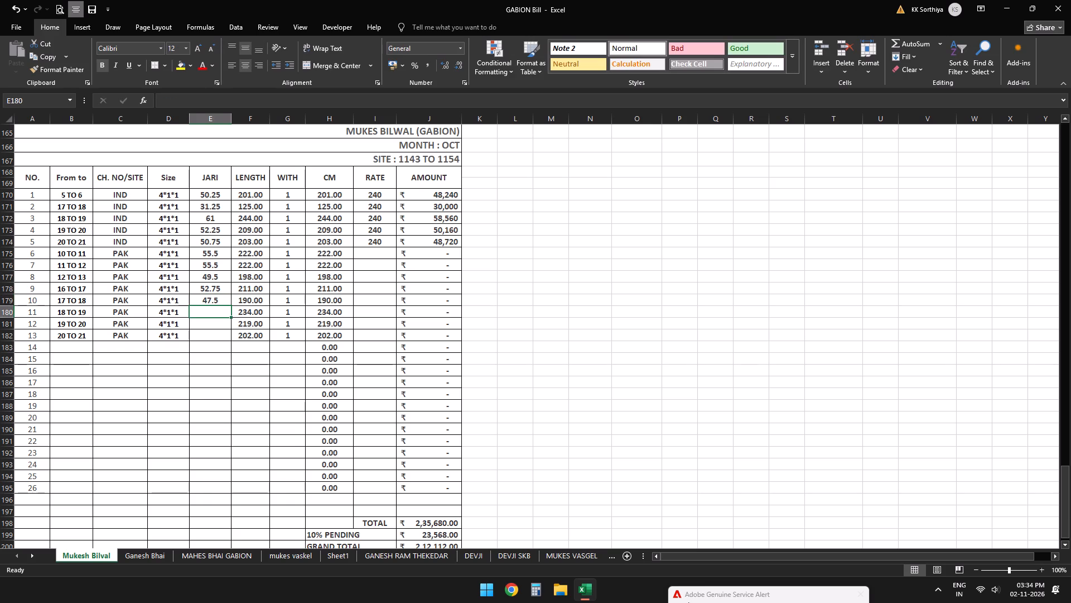
pyautogui.write('58.5')
pyautogui.press('Down')
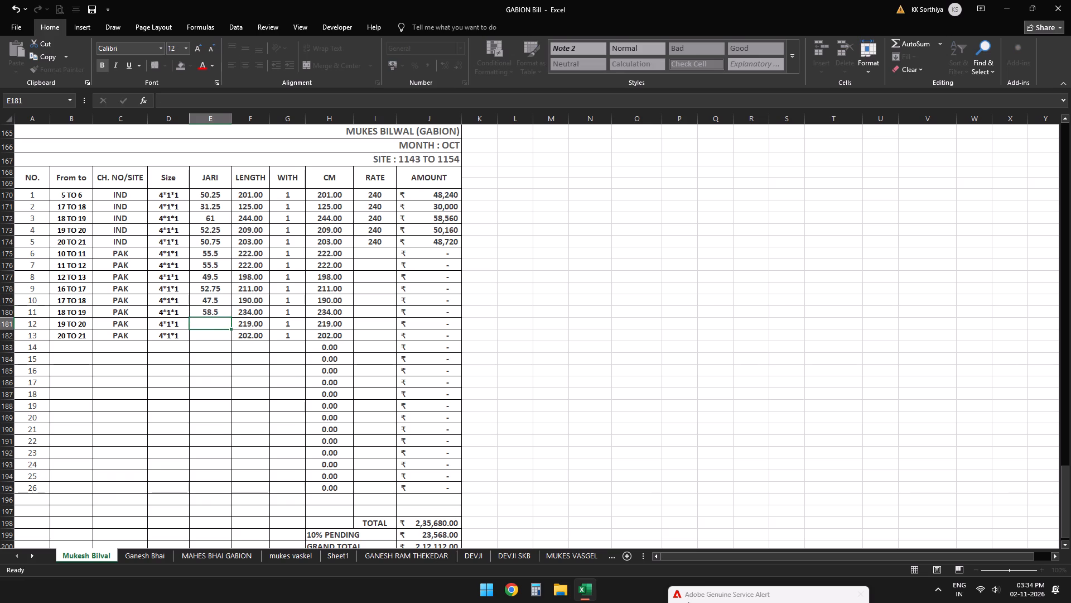
pyautogui.write('54.75')
pyautogui.press('Down')
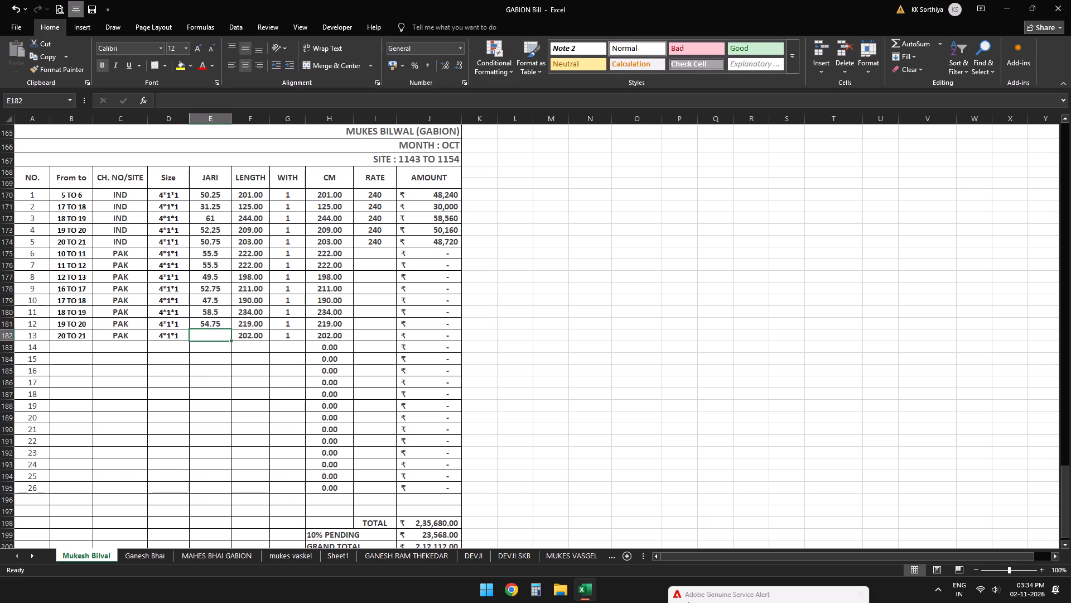
pyautogui.write('50.5')
pyautogui.press('Right')
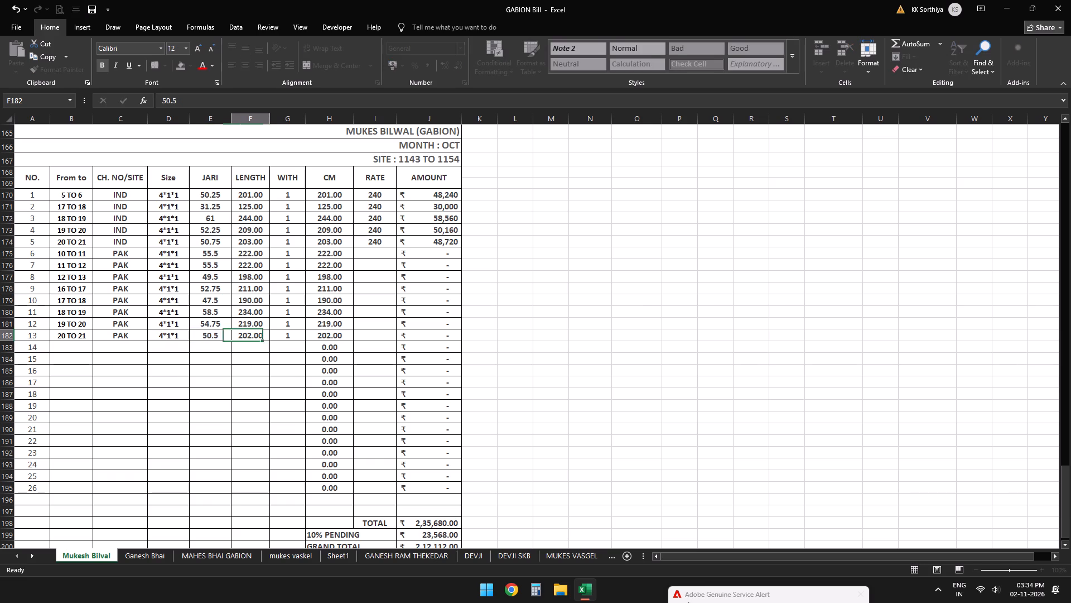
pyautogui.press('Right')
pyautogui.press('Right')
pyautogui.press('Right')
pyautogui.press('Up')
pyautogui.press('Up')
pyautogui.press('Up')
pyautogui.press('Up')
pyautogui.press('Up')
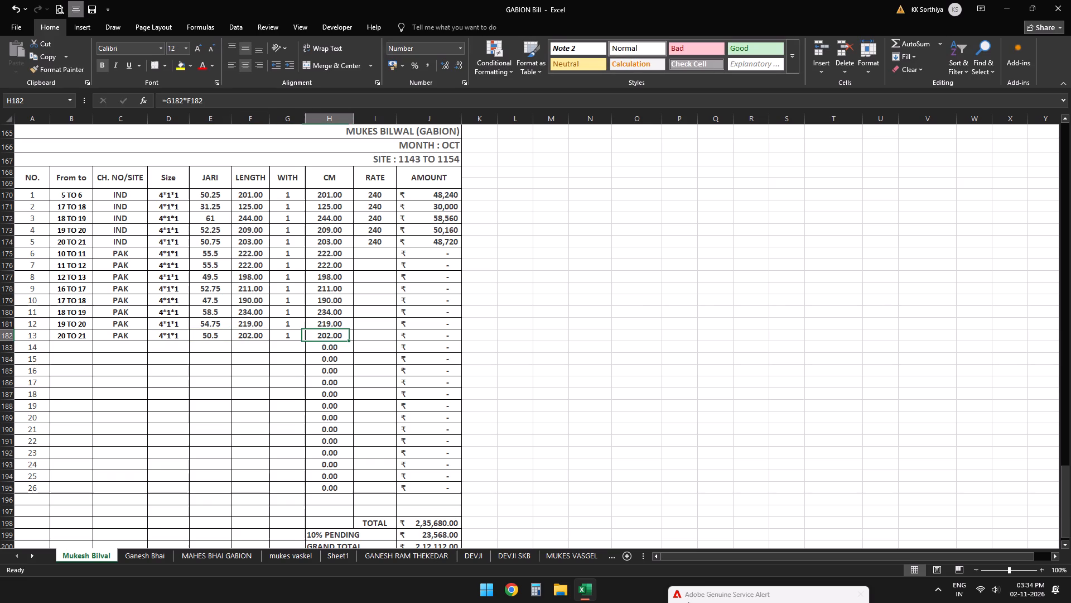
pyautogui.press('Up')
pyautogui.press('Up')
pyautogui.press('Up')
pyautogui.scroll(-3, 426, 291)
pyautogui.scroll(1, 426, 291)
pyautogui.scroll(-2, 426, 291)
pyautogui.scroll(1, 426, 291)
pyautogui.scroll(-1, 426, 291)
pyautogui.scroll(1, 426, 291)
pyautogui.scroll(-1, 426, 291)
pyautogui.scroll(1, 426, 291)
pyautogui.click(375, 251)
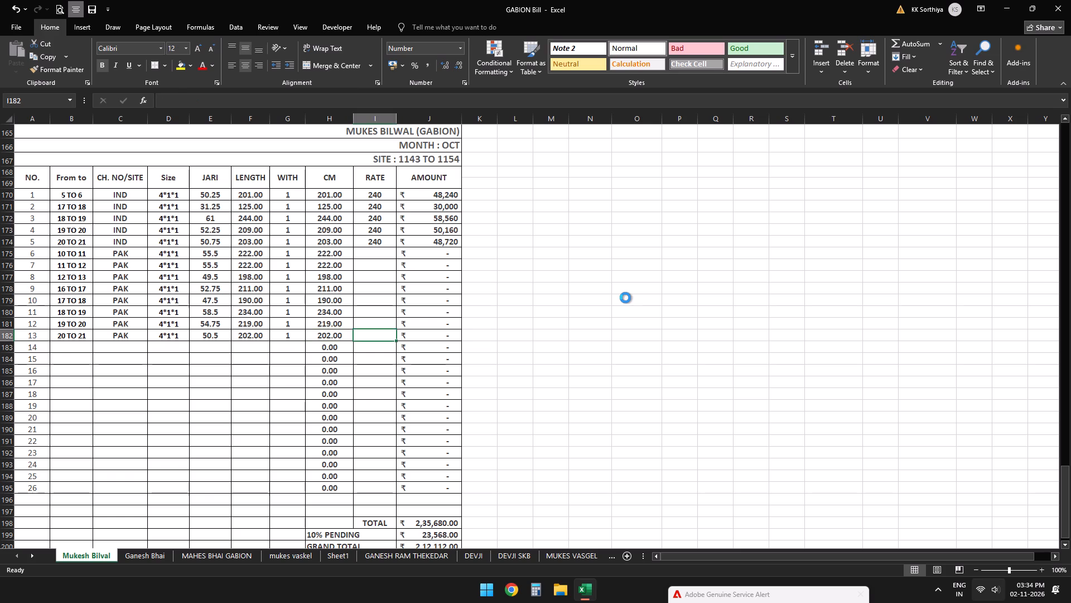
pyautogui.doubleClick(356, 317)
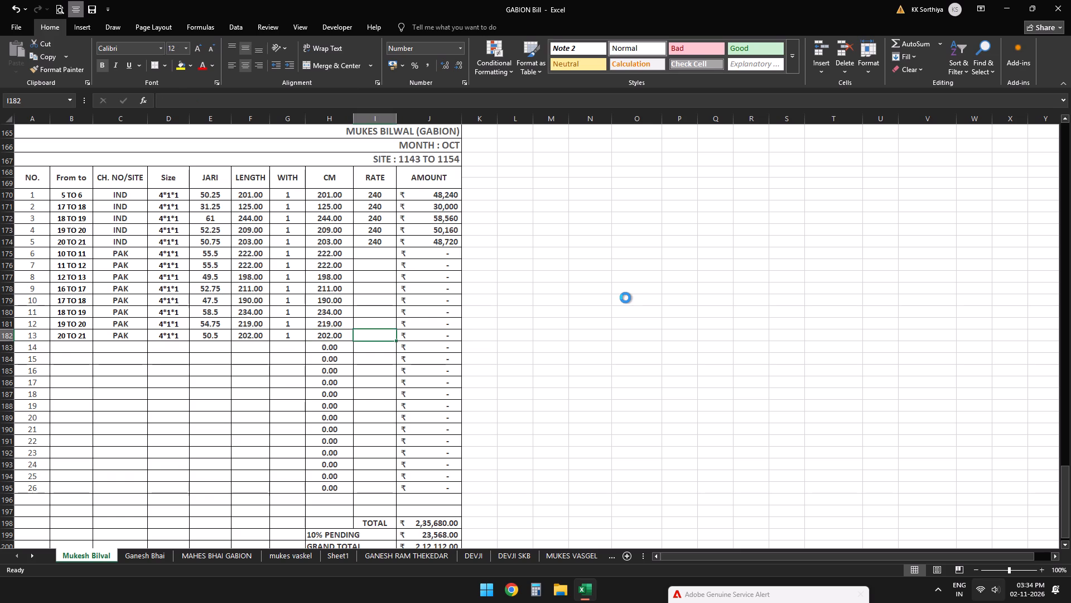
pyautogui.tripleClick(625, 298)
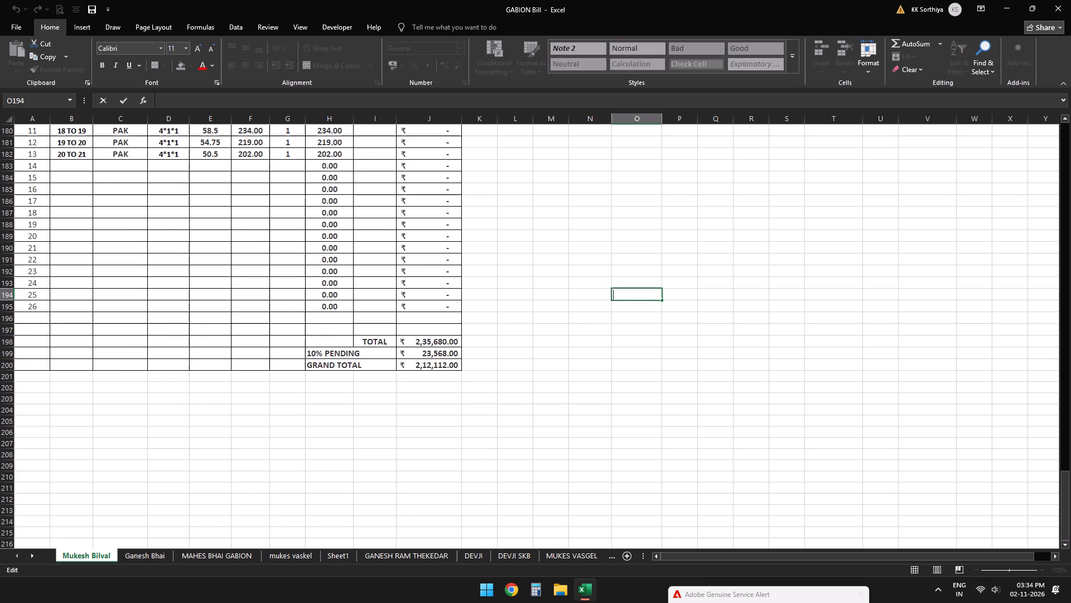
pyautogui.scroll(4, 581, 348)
# Enter 240 in the RATE column for items 6 to 13 of the October bill and save the workbook.
pyautogui.click(379, 304)
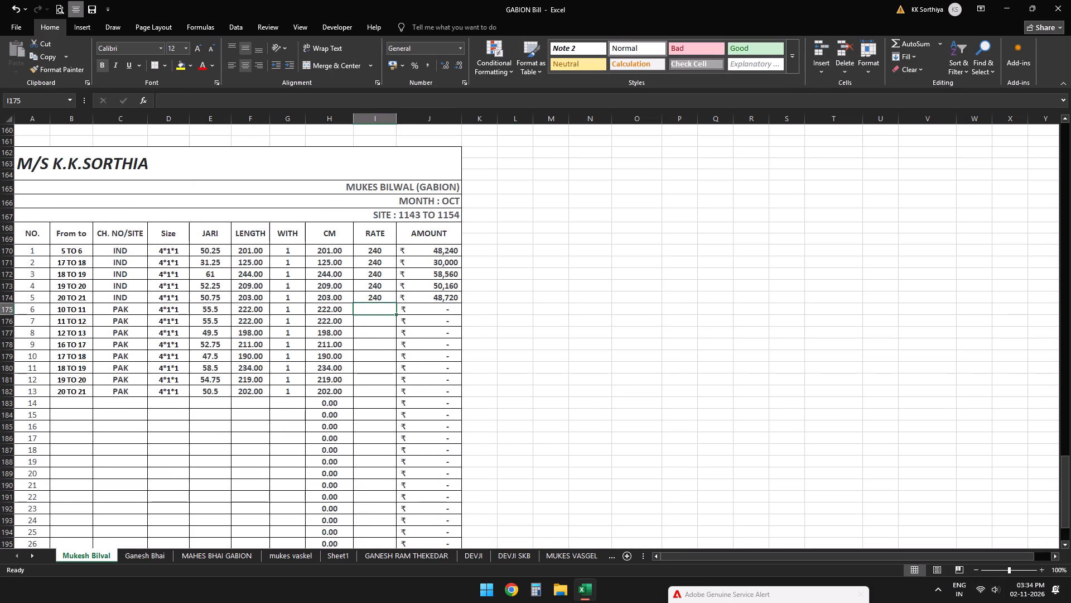
pyautogui.click(381, 337)
pyautogui.click(378, 311)
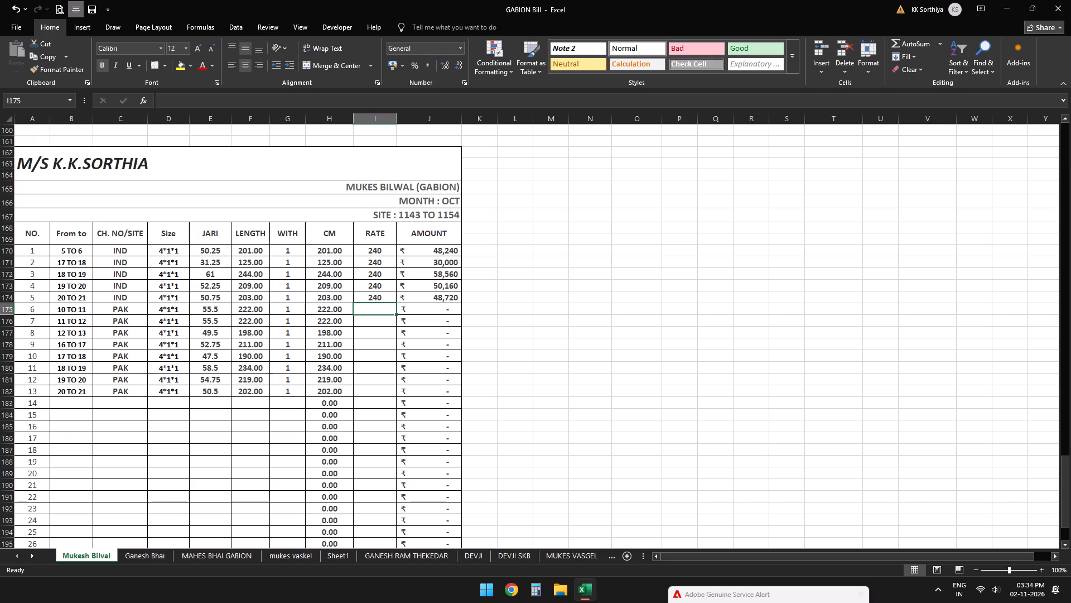
pyautogui.hotkey('ctrl', 's')
pyautogui.write('240')
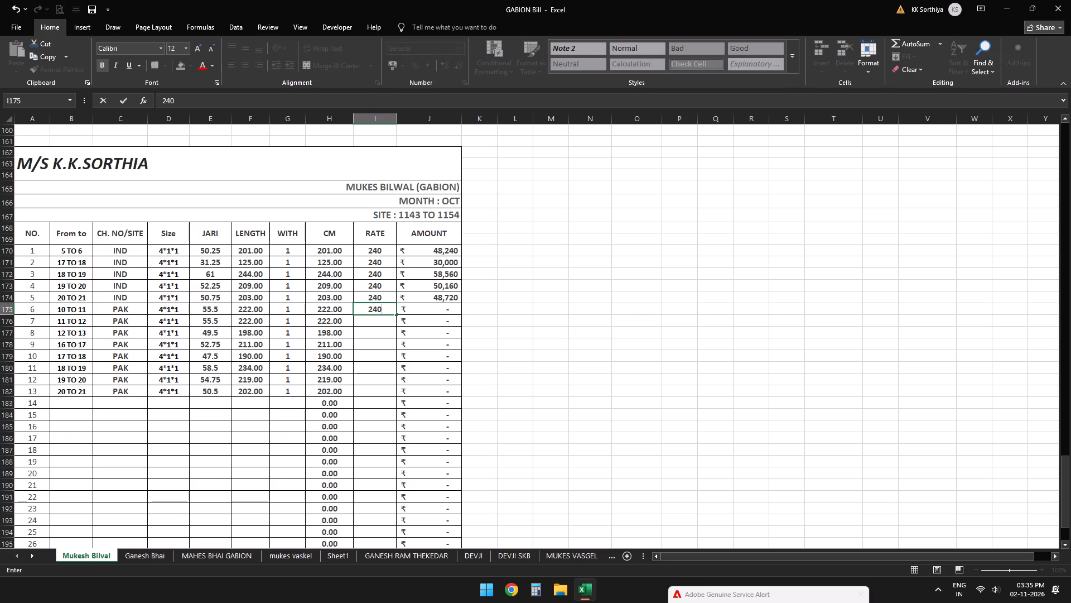
pyautogui.press('Down')
pyautogui.write('240')
pyautogui.press('Down')
pyautogui.write('240')
pyautogui.press('Down')
pyautogui.write('240')
pyautogui.press('Down')
pyautogui.write('240')
pyautogui.press('Down')
pyautogui.write('240')
pyautogui.press('Down')
pyautogui.write('240')
pyautogui.press('Down')
pyautogui.write('240')
pyautogui.press('Down')
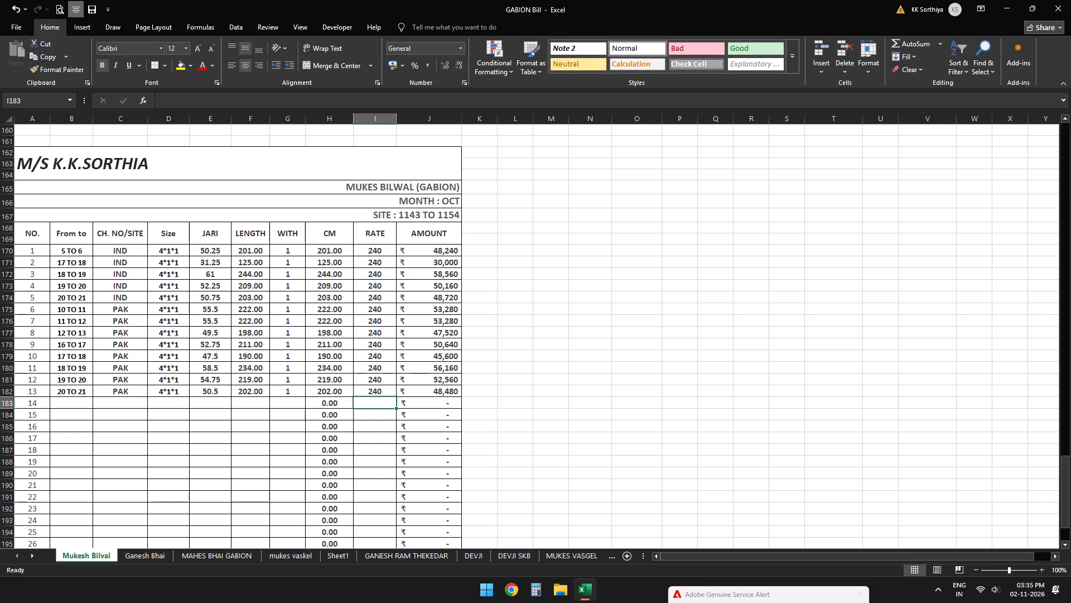
pyautogui.hotkey('ctrl', 's')
# Select the empty From to cell of item 14 in the October bill.
pyautogui.click(76, 400)
pyautogui.scroll(-1, 301, 395)
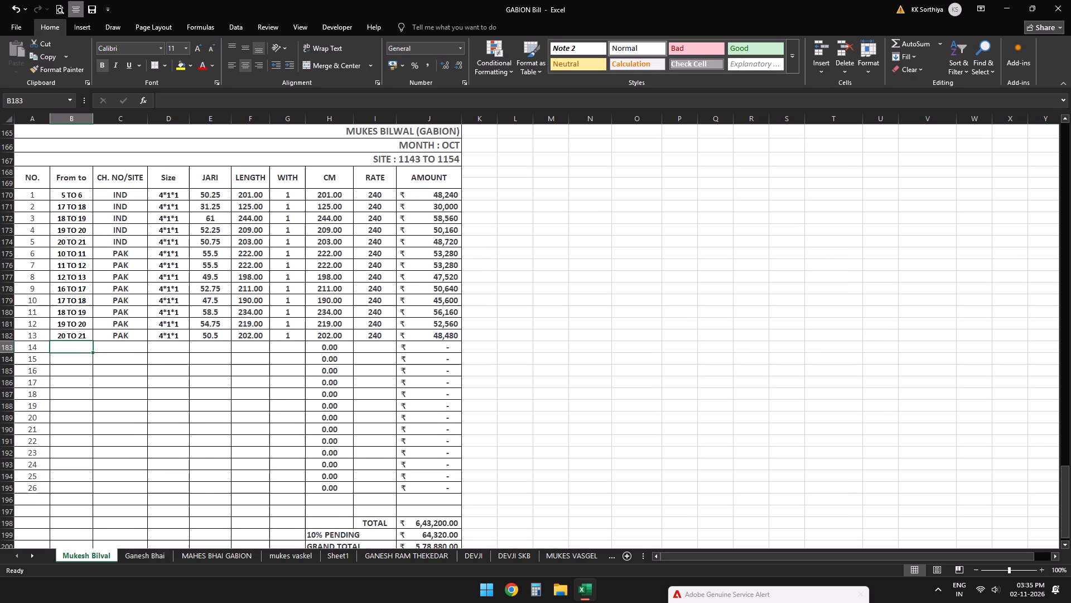
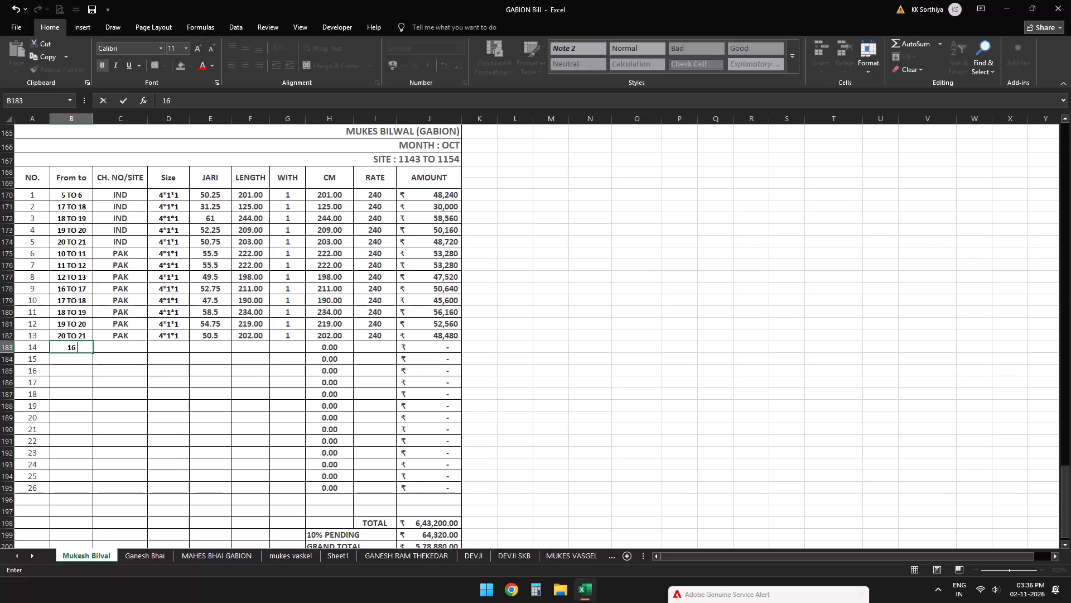
# Enter the From to ranges 16 TO 17, 18 TO 19, 19 TO 20 and 26 TO 27 for items 14 to 17.
pyautogui.press('Return')
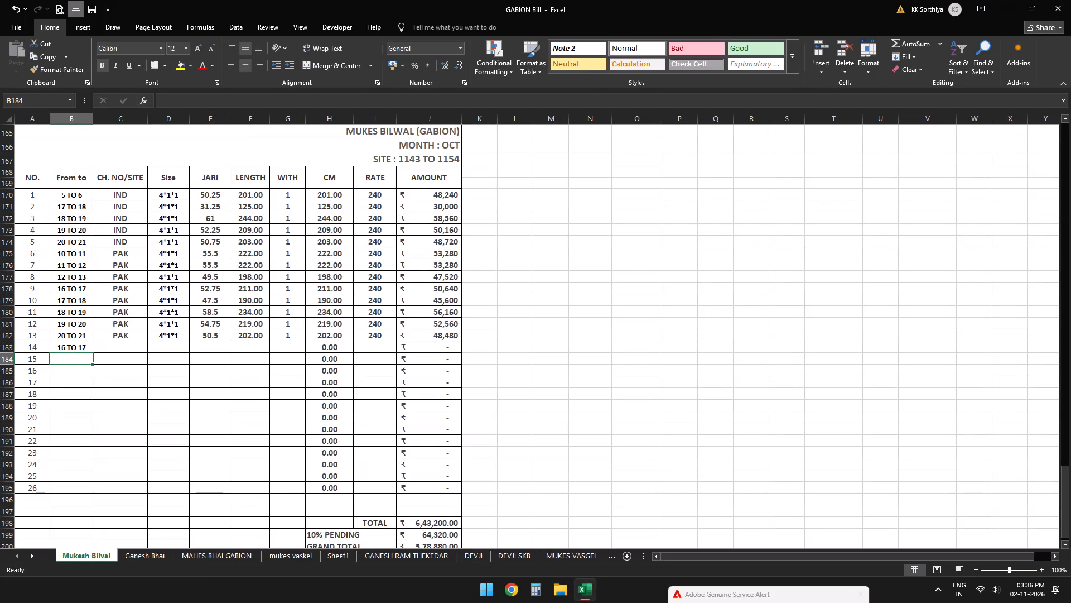
pyautogui.write('18 TO')
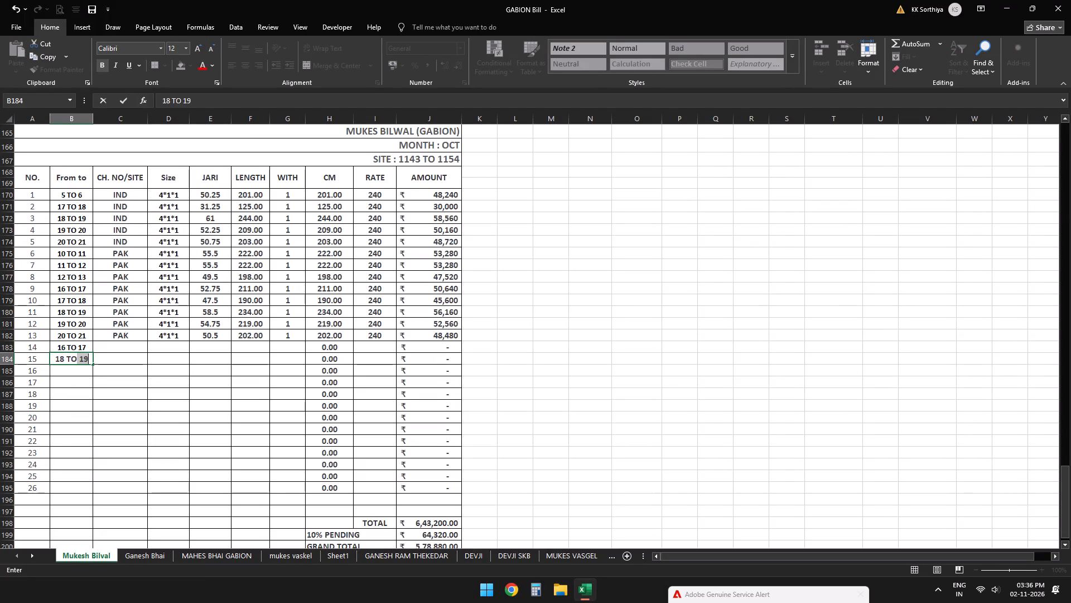
pyautogui.press('Return')
pyautogui.write('19 TO')
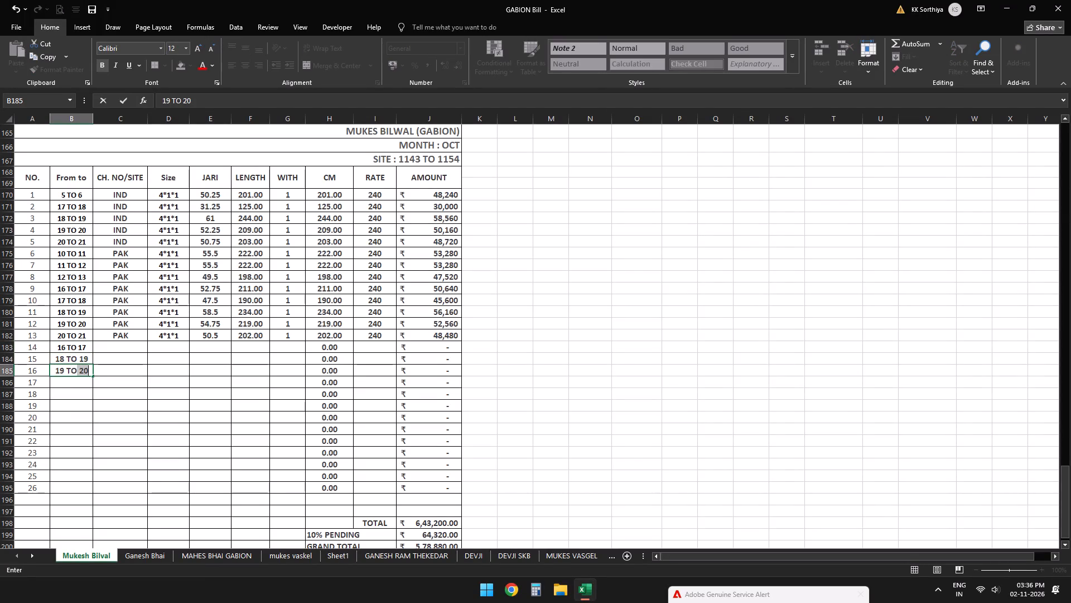
pyautogui.press('space')
pyautogui.press('Return')
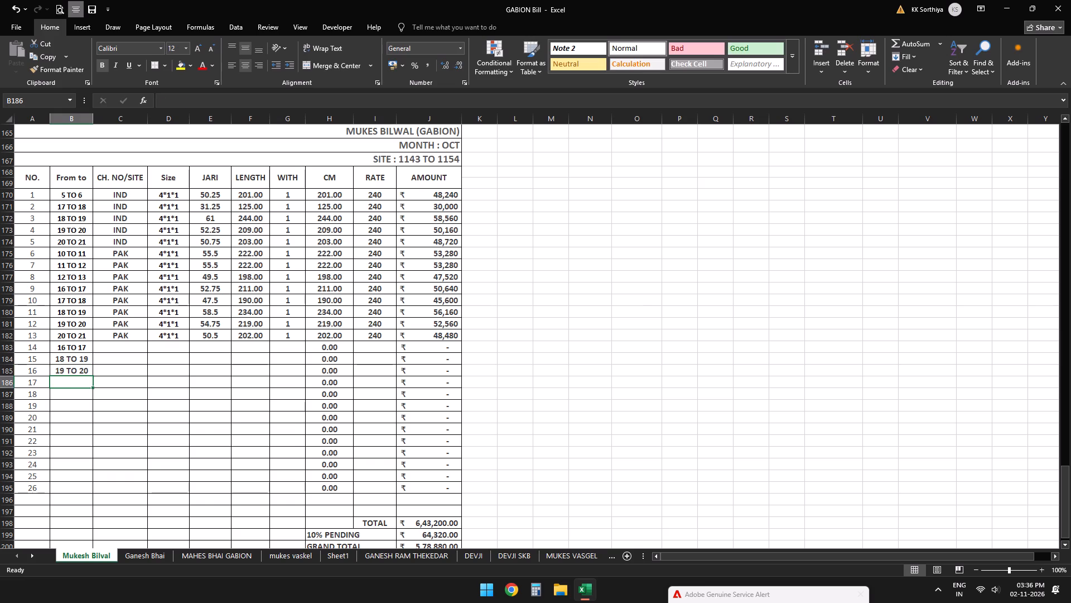
pyautogui.write('26 TP')
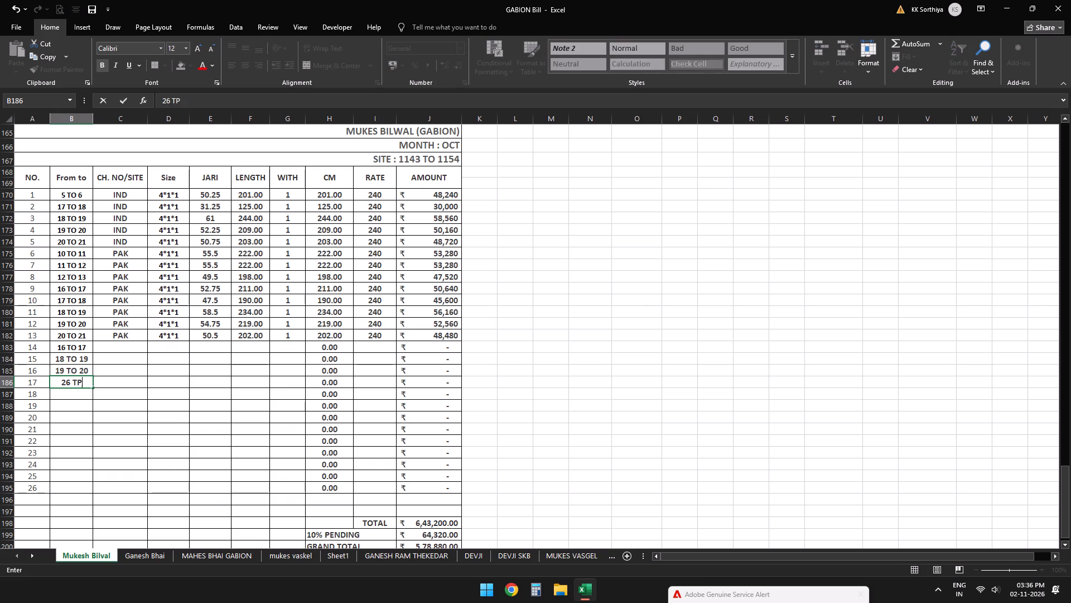
pyautogui.press('o')
pyautogui.press('BackSpace')
pyautogui.press('BackSpace')
pyautogui.write('O')
pyautogui.press('space')
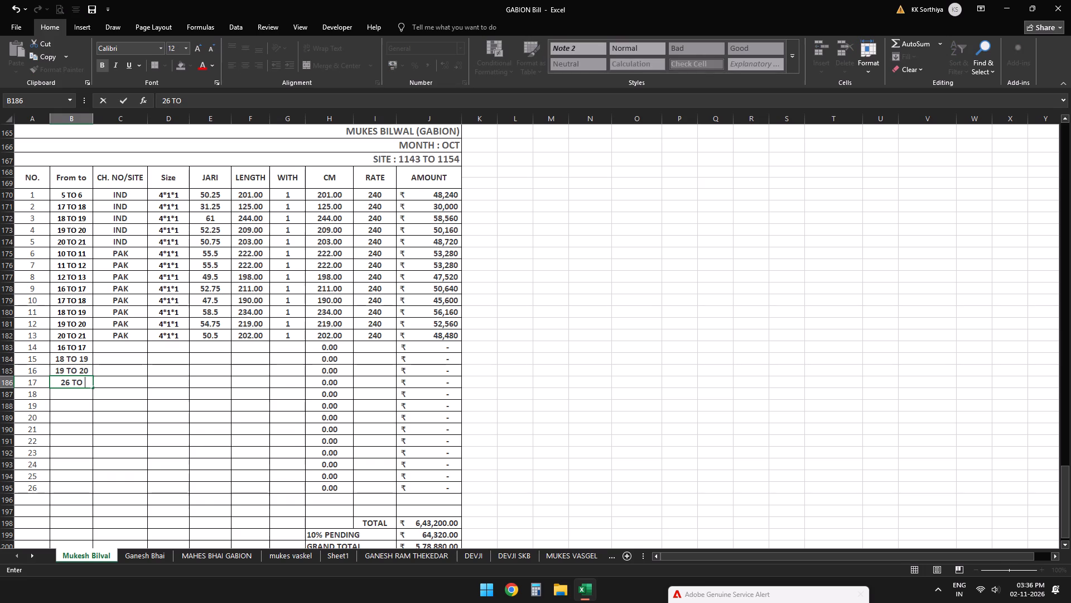
pyautogui.press('2')
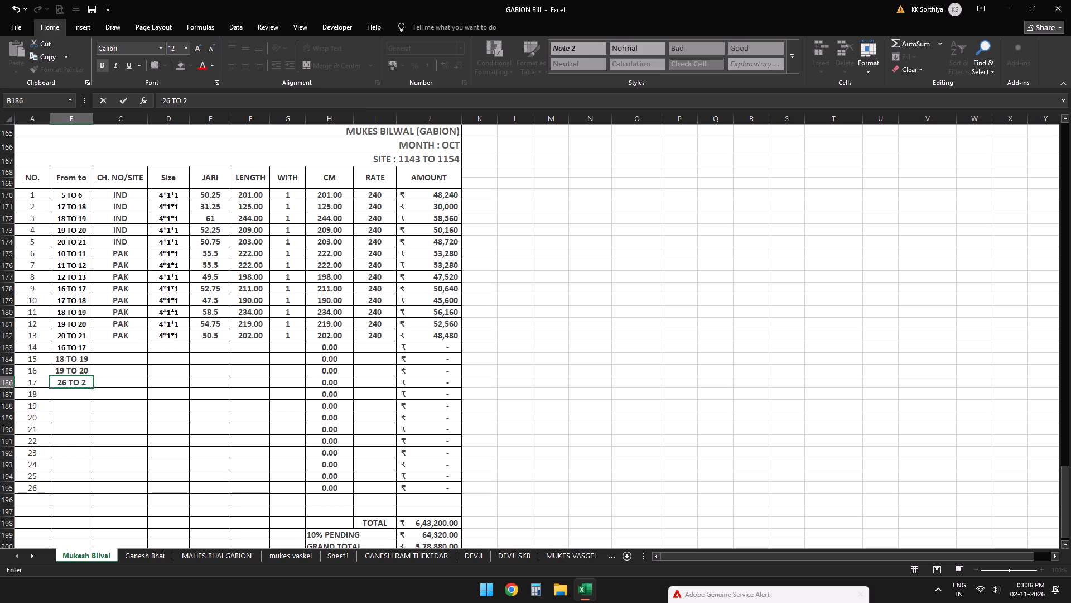
pyautogui.press('7')
pyautogui.press('Return')
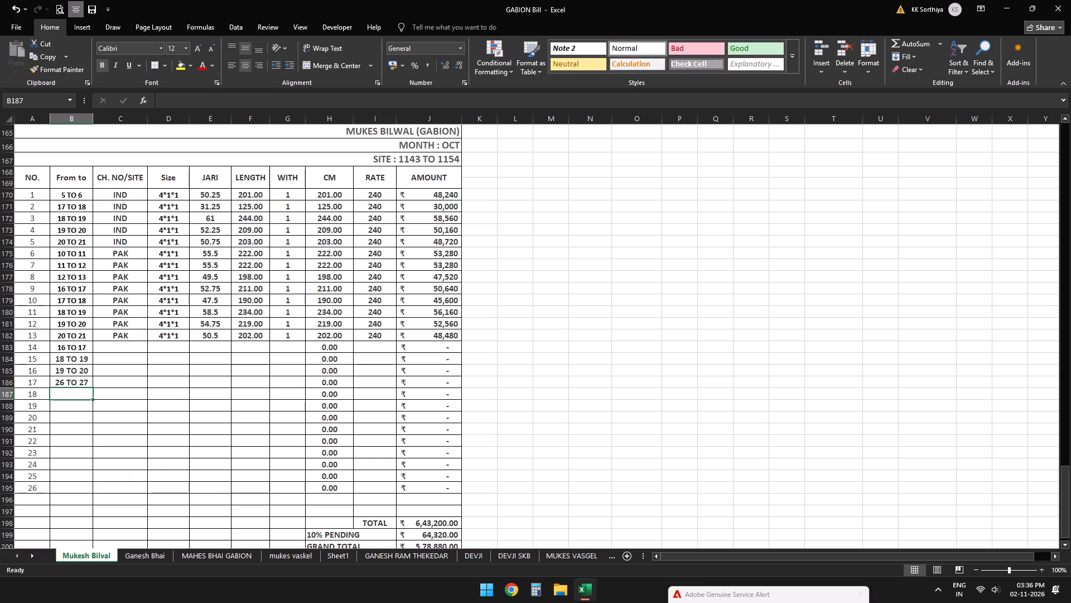
# Enter the From to ranges 28 TO 29, 28 TO 29, 29 TO 30 and 31 TO 32 for items 18 to 21.
pyautogui.write('28 TO')
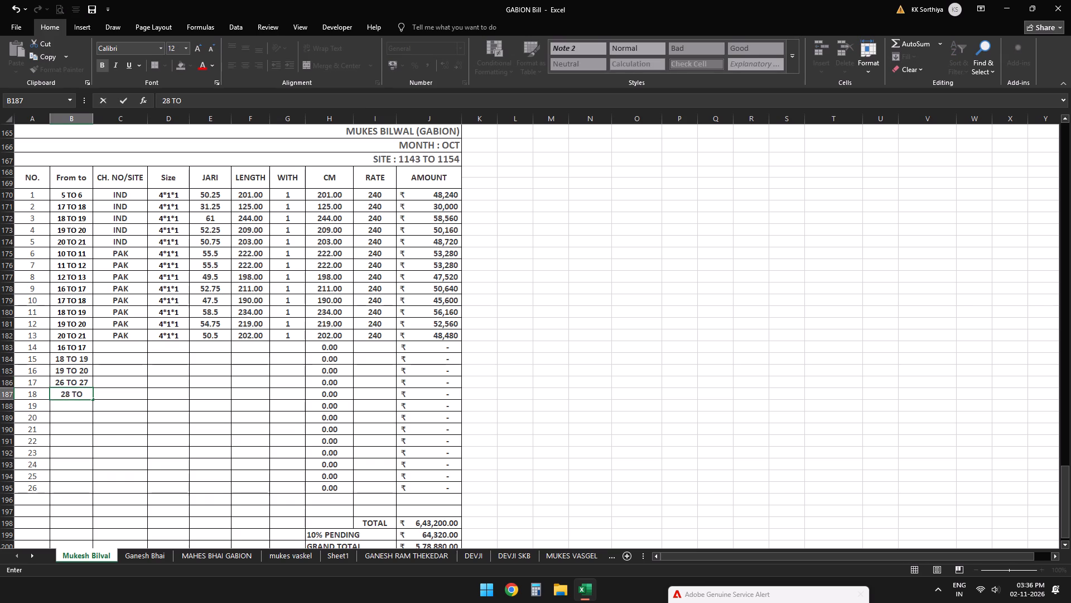
pyautogui.press('space')
pyautogui.write('29')
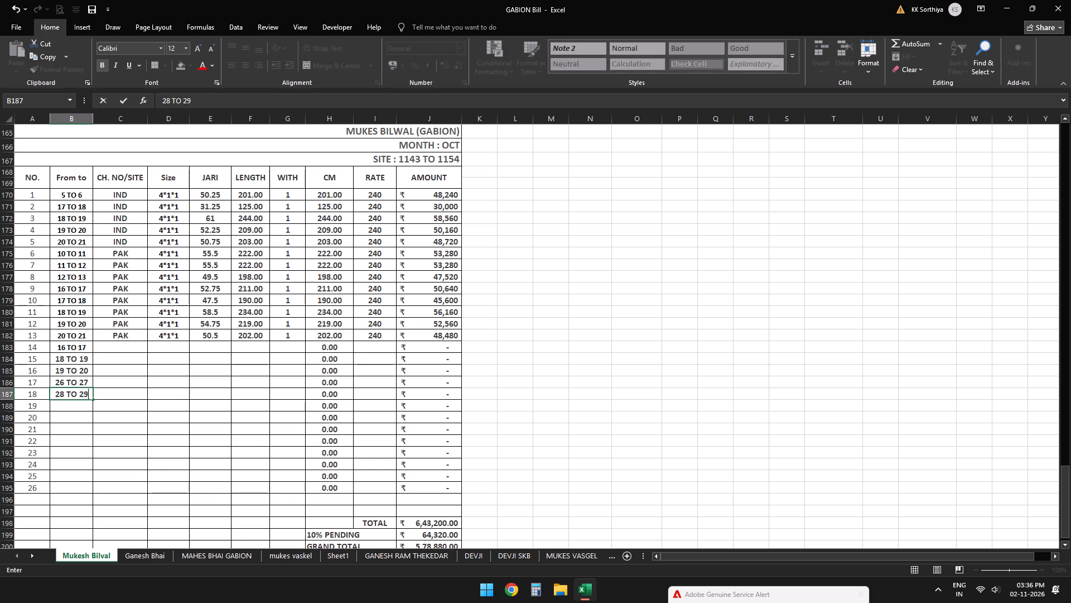
pyautogui.press('space')
pyautogui.press('Return')
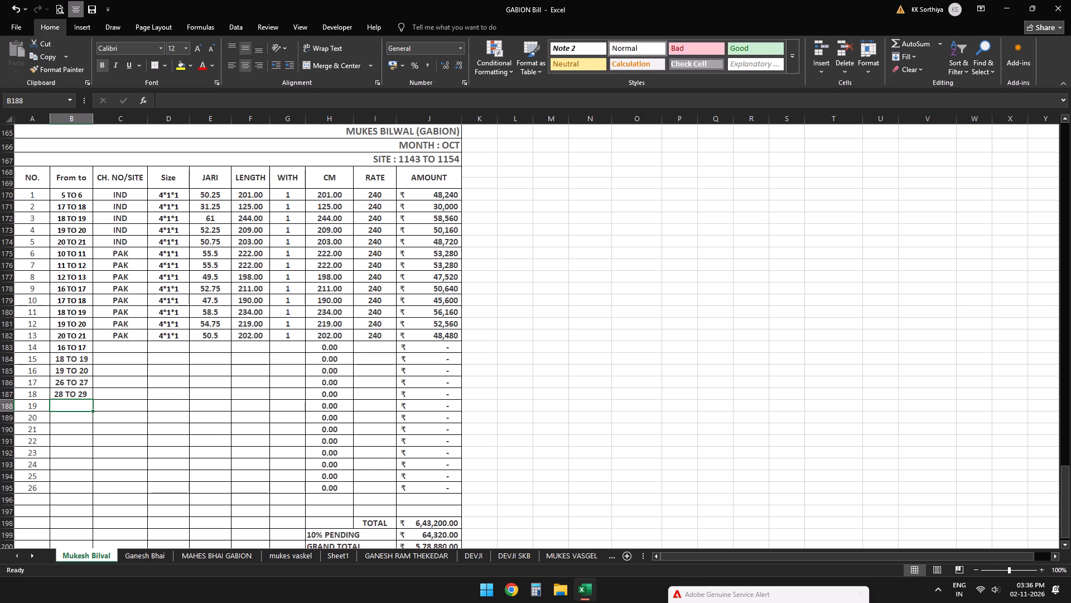
pyautogui.hotkey('ctrl', 'd')
pyautogui.press('Return')
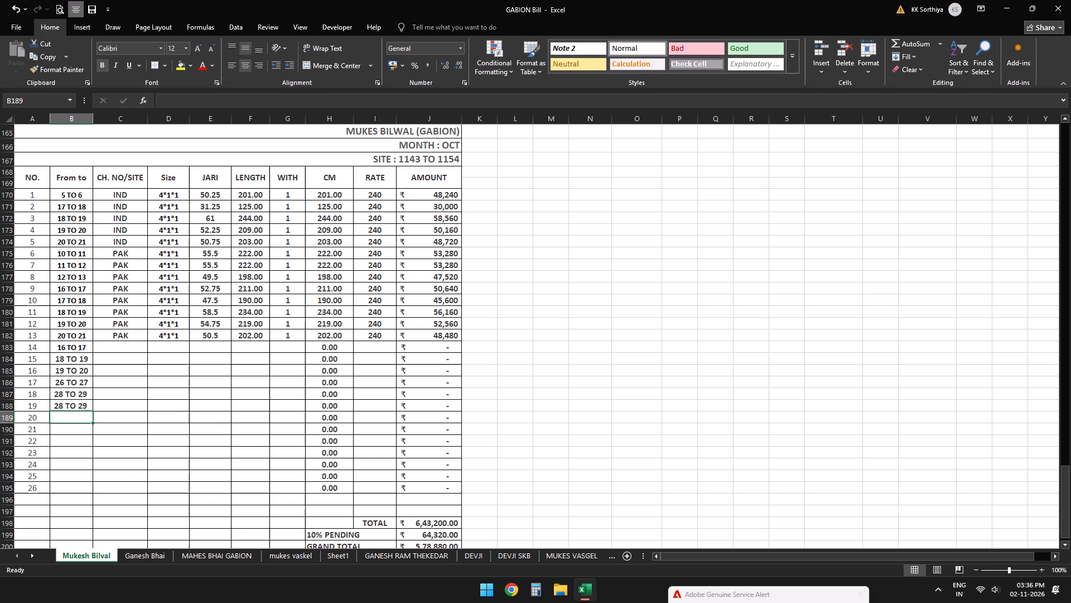
pyautogui.write('29 TO')
pyautogui.press('space')
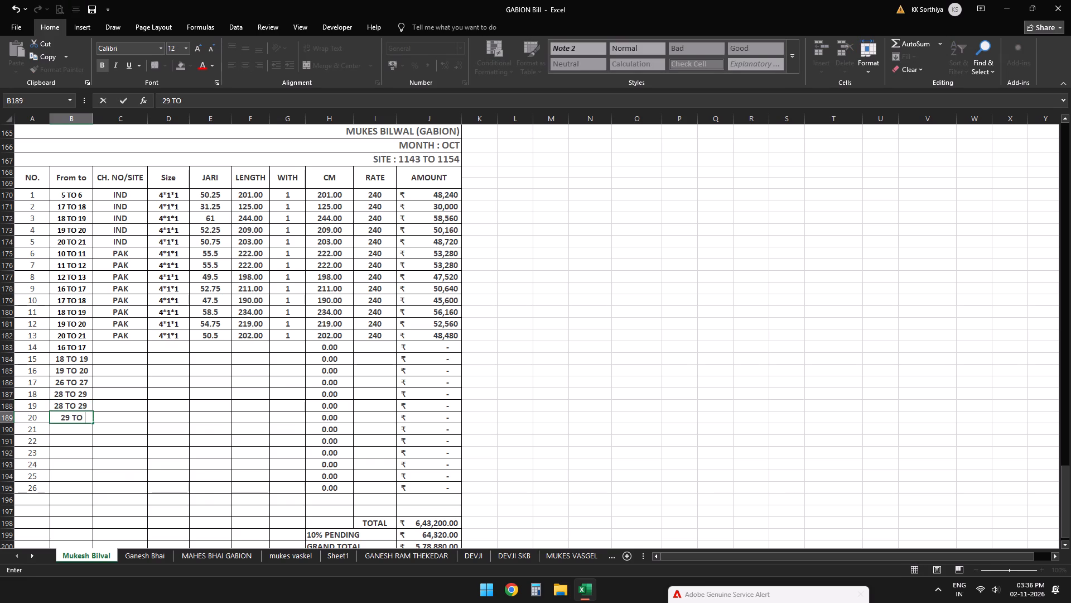
pyautogui.write('30')
pyautogui.press('Return')
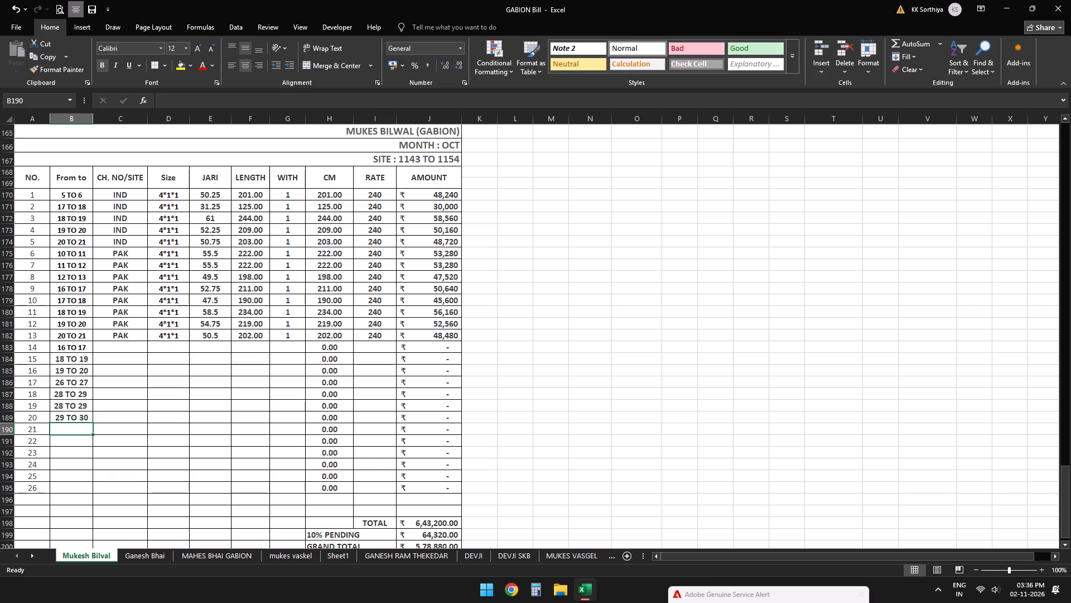
pyautogui.write('31 TO')
pyautogui.press('space')
pyautogui.write('32')
pyautogui.press('Right')
# Enter PAK in the CH. NO/SITE column for items 14 to 21 only, leaving item 22 blank.
pyautogui.press('Up')
pyautogui.press('Up')
pyautogui.press('Up')
pyautogui.press('Up')
pyautogui.press('Up')
pyautogui.press('Up')
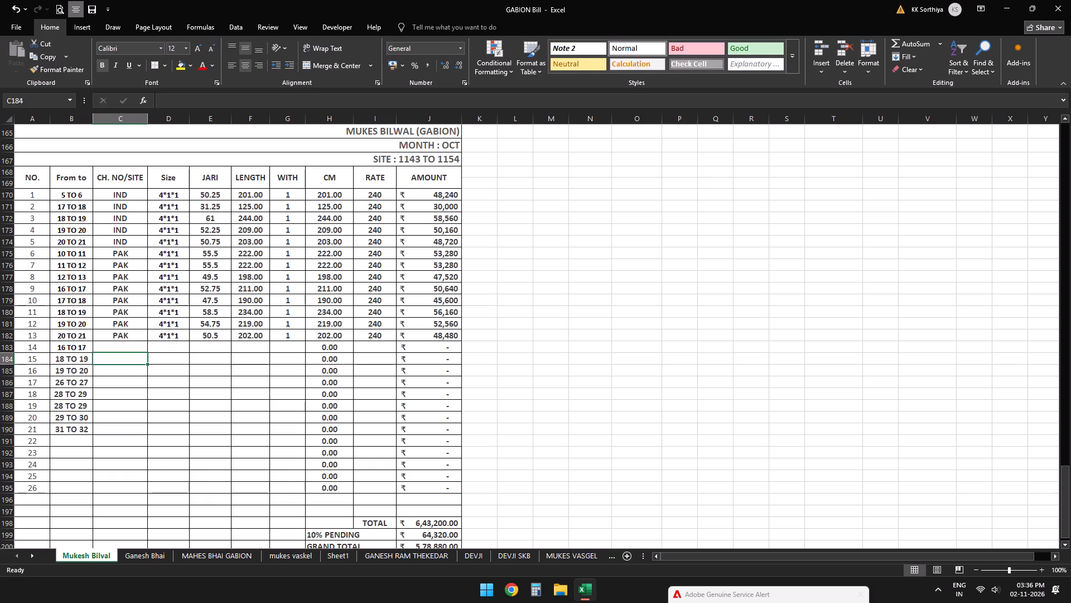
pyautogui.press('Up')
pyautogui.press('p')
pyautogui.press('Down')
pyautogui.press('p')
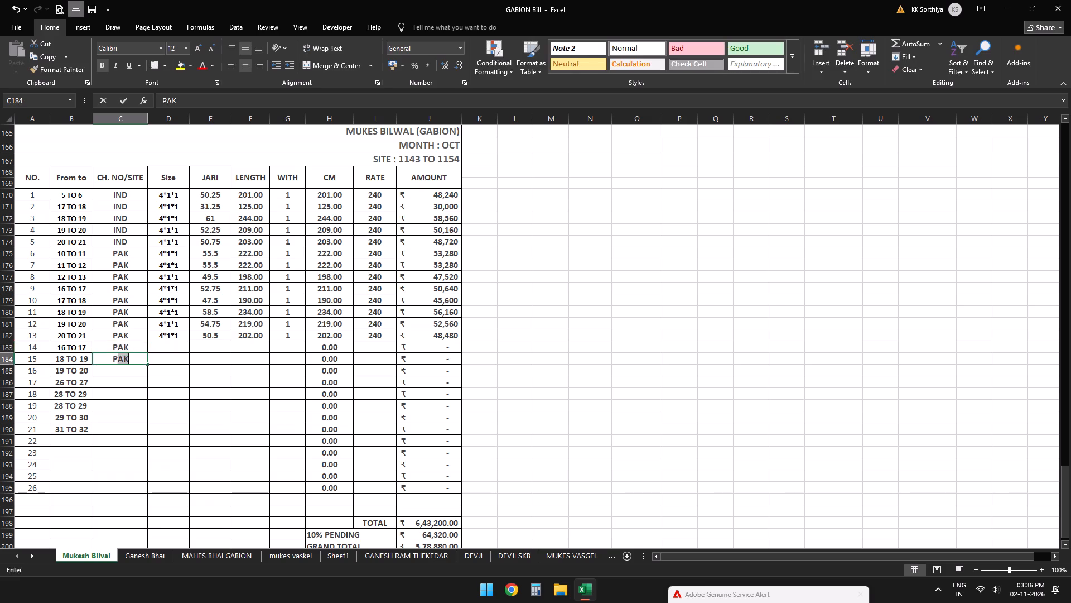
pyautogui.press('Down')
pyautogui.press('p')
pyautogui.press('Down')
pyautogui.press('p')
pyautogui.press('Down')
pyautogui.press('p')
pyautogui.press('Down')
pyautogui.press('p')
pyautogui.press('Down')
pyautogui.press('p')
pyautogui.press('Down')
pyautogui.press('p')
pyautogui.press('Down')
pyautogui.press('p')
pyautogui.press('Right')
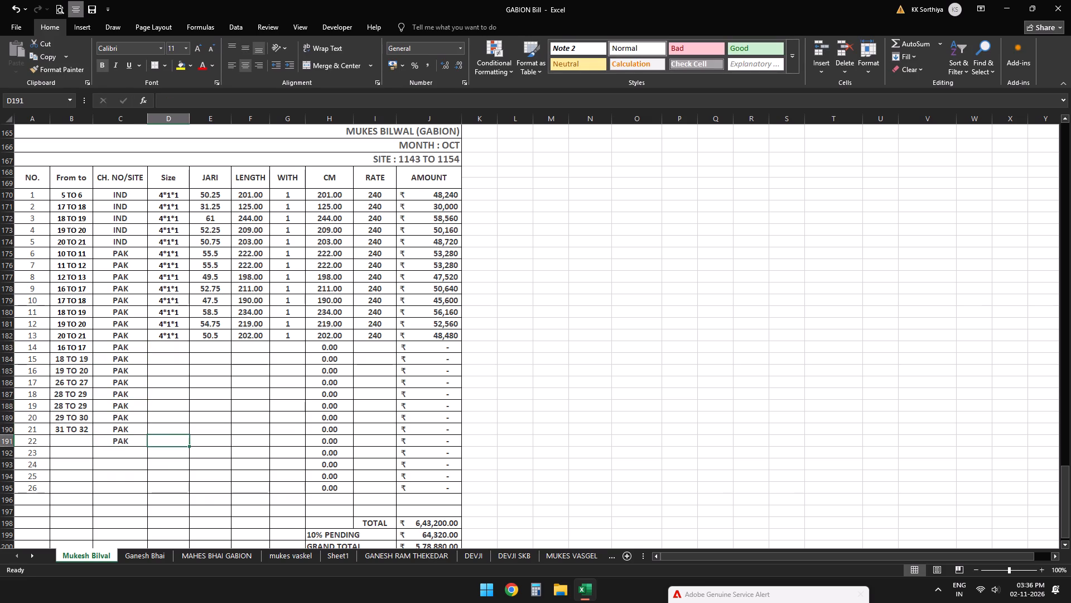
pyautogui.press('Left')
pyautogui.press('Delete')
# Enter the size 4*2*1 for item 14 of the October bill and copy it through item 21.
pyautogui.press('Up')
pyautogui.press('Right')
pyautogui.press('Up')
pyautogui.press('Up')
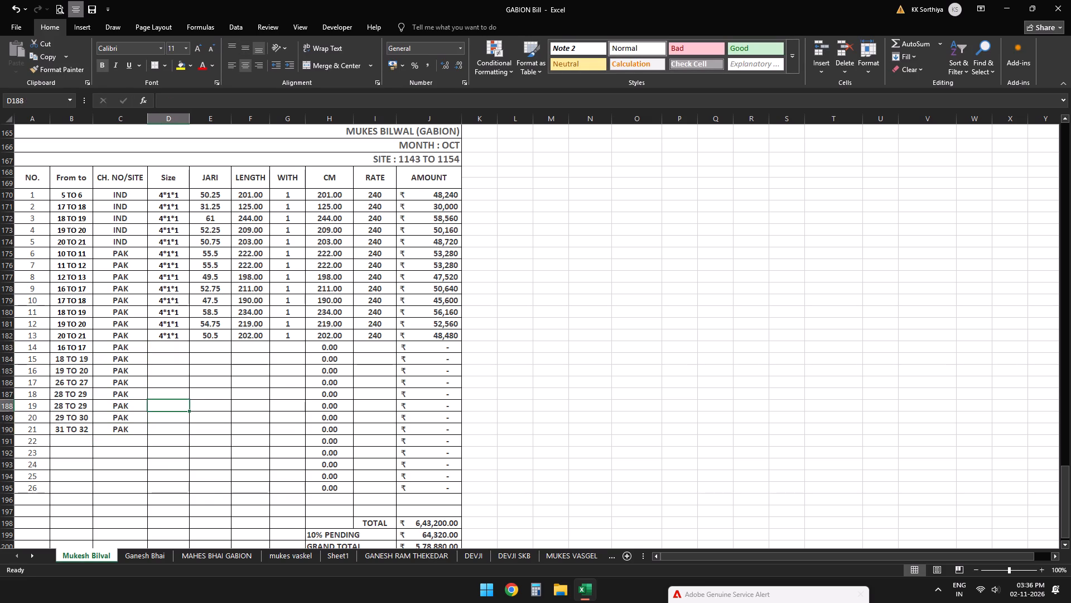
pyautogui.press('Up')
pyautogui.press('Up')
pyautogui.press('Up')
pyautogui.press('Up')
pyautogui.press('Up')
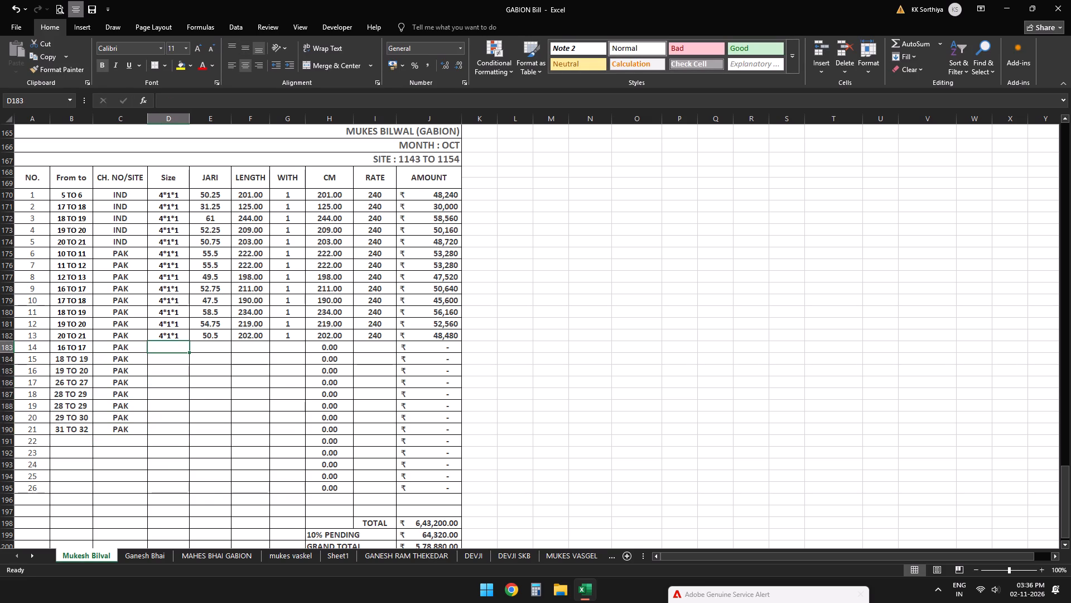
pyautogui.write('4*2*1')
pyautogui.press('Down')
pyautogui.press('Up')
pyautogui.hotkey('ctrl', 'c')
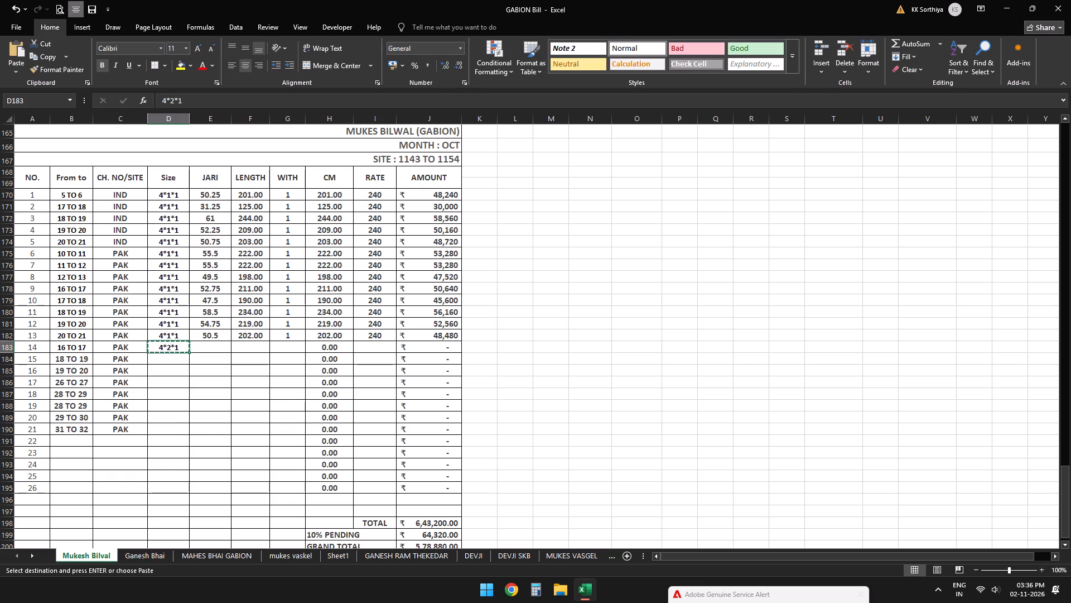
pyautogui.hotkey('shift', 'Down')
pyautogui.hotkey('shift', 'Down')
pyautogui.hotkey('shift', 'Down')
pyautogui.hotkey('shift', 'Down')
pyautogui.hotkey('shift', 'Down')
pyautogui.hotkey('shift', 'Down')
pyautogui.hotkey('shift', 'Down')
pyautogui.press('Return')
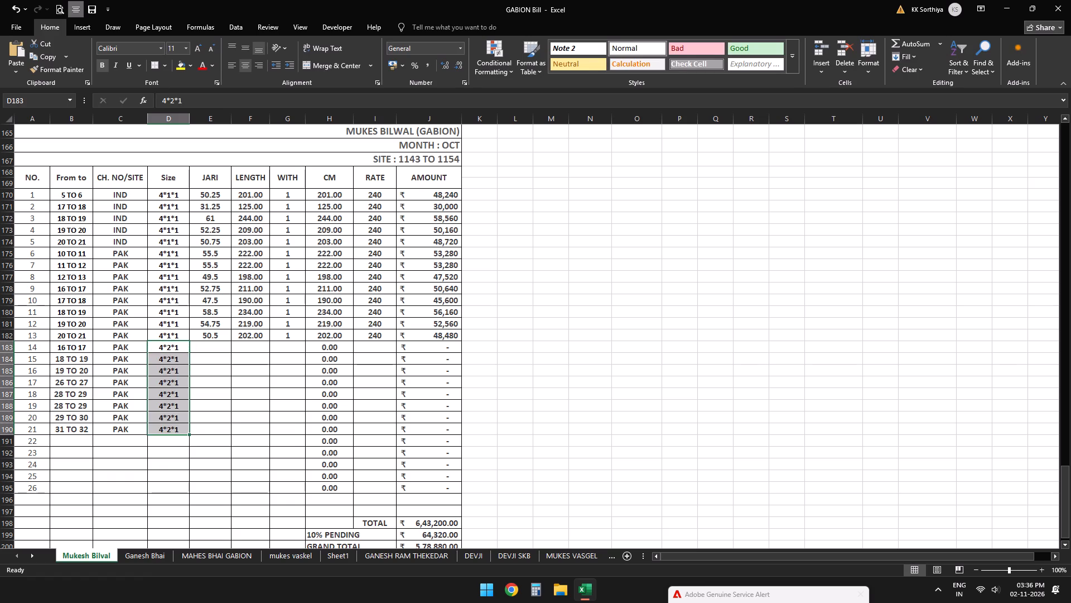
# Enter the LENGTH values 69, 40, 133, 127, 68, 115, 195 and 332 for items 14 to 21.
pyautogui.press('Right')
pyautogui.press('Right')
pyautogui.press('Down')
pyautogui.press('Up')
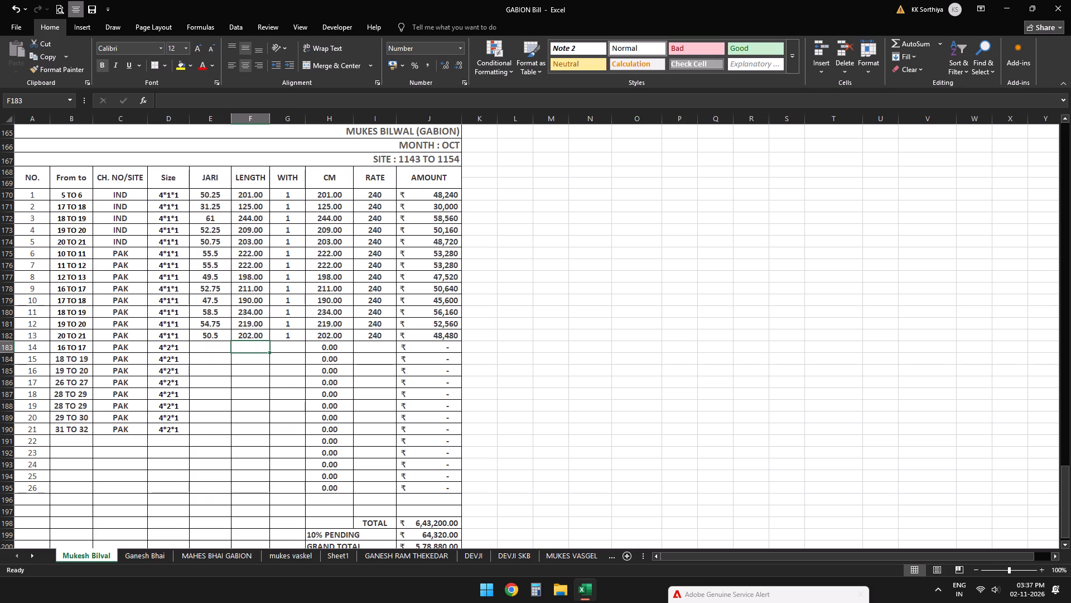
pyautogui.write('69')
pyautogui.press('Down')
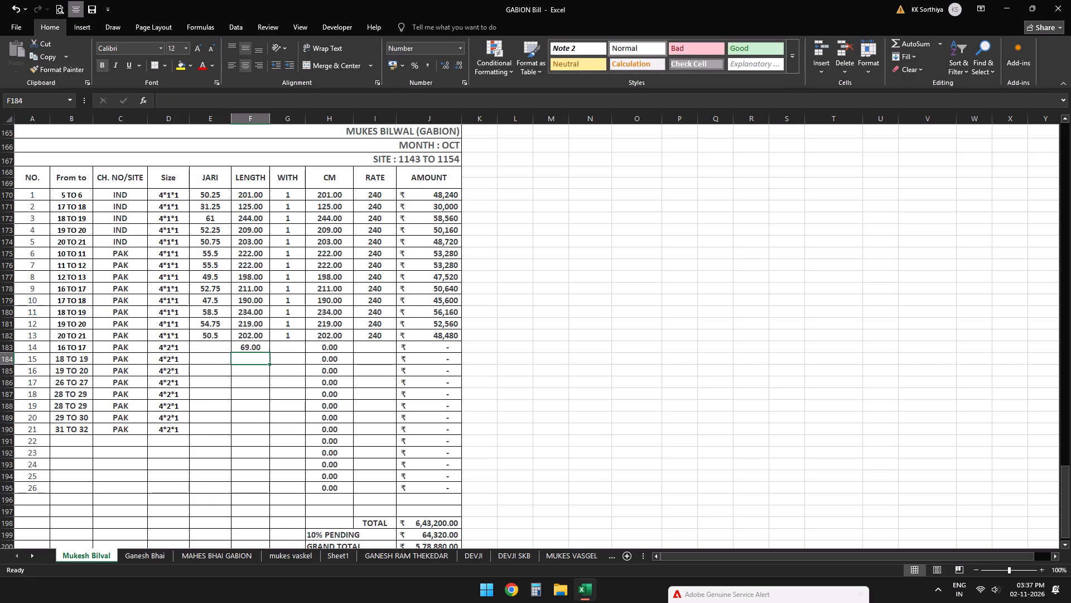
pyautogui.write('40')
pyautogui.press('Down')
pyautogui.write('133')
pyautogui.press('Down')
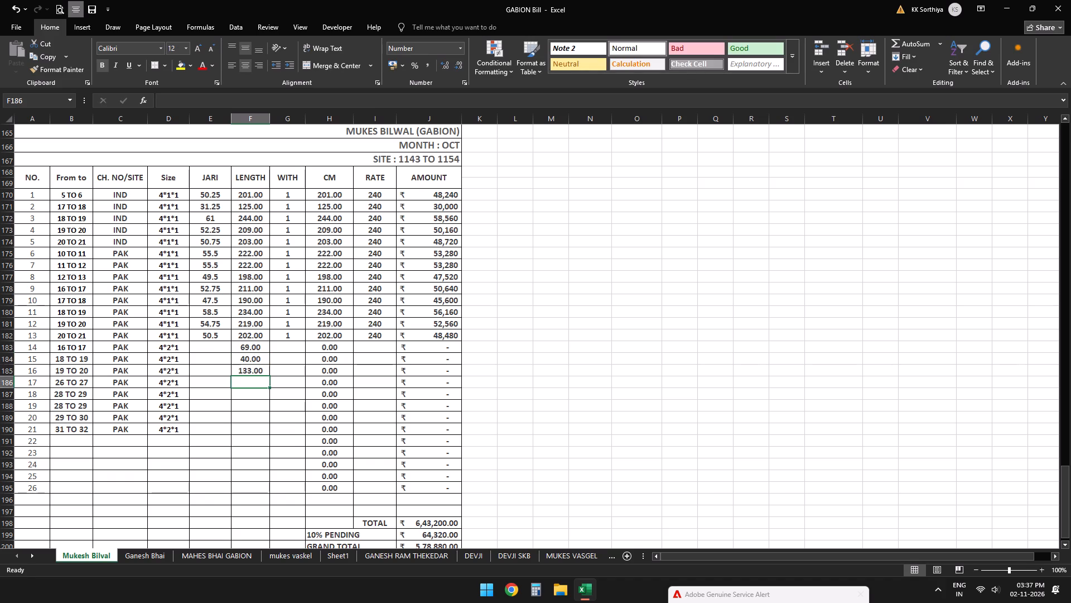
pyautogui.write('127')
pyautogui.press('Down')
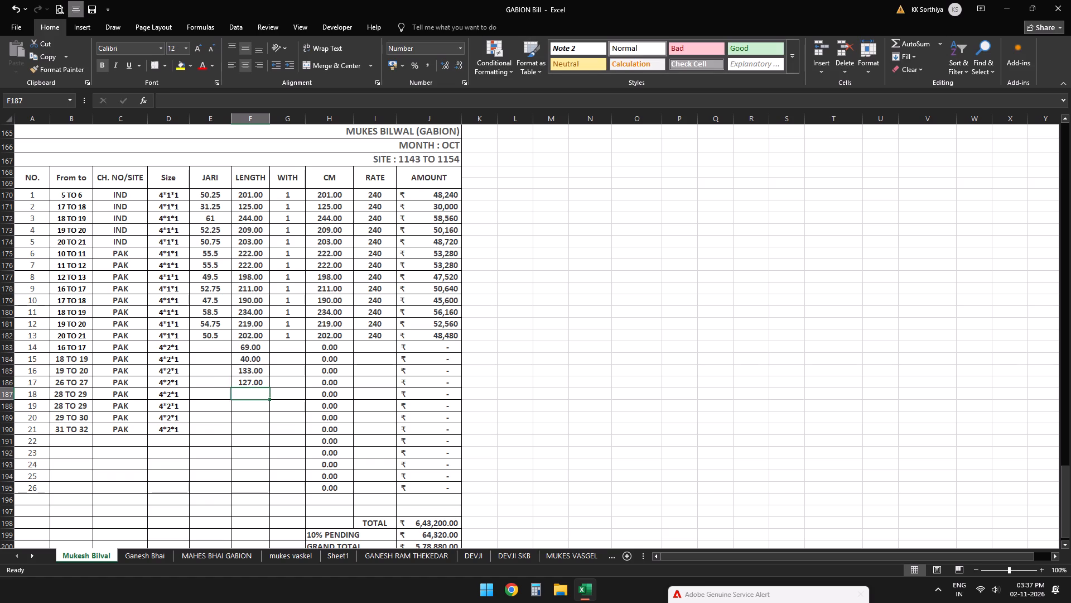
pyautogui.write('68')
pyautogui.press('Down')
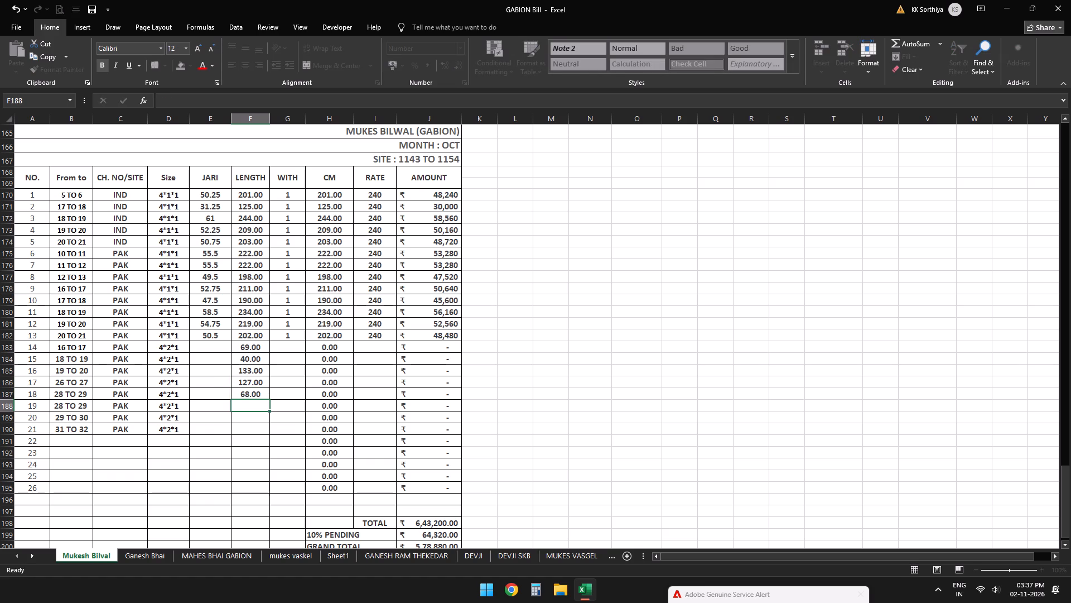
pyautogui.write('115')
pyautogui.press('Down')
pyautogui.press('Left')
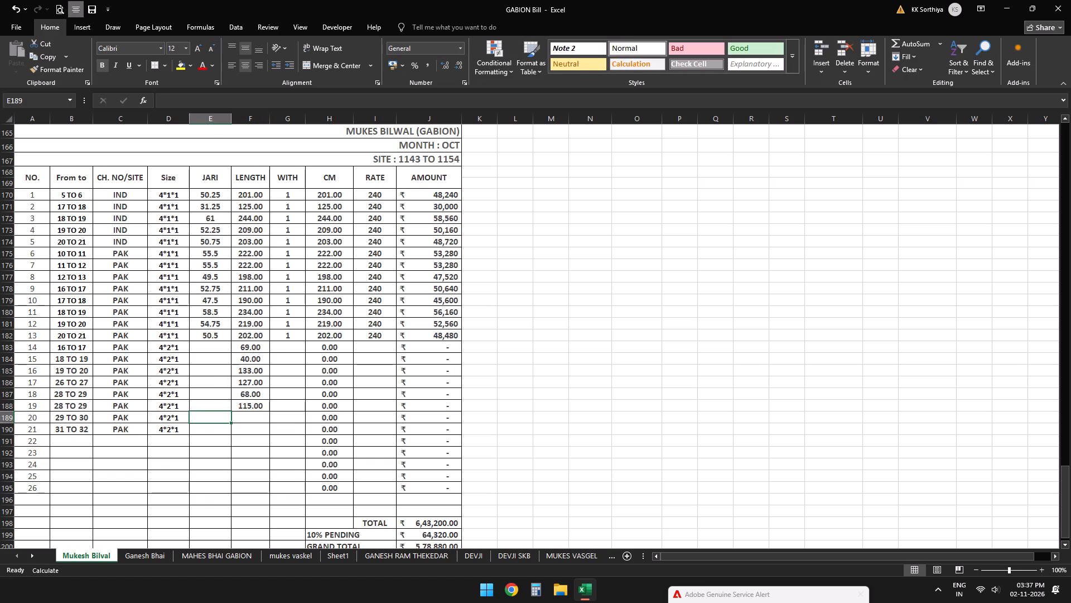
pyautogui.press('Right')
pyautogui.write('195')
pyautogui.press('Down')
pyautogui.write('332')
pyautogui.press('Right')
pyautogui.press('Left')
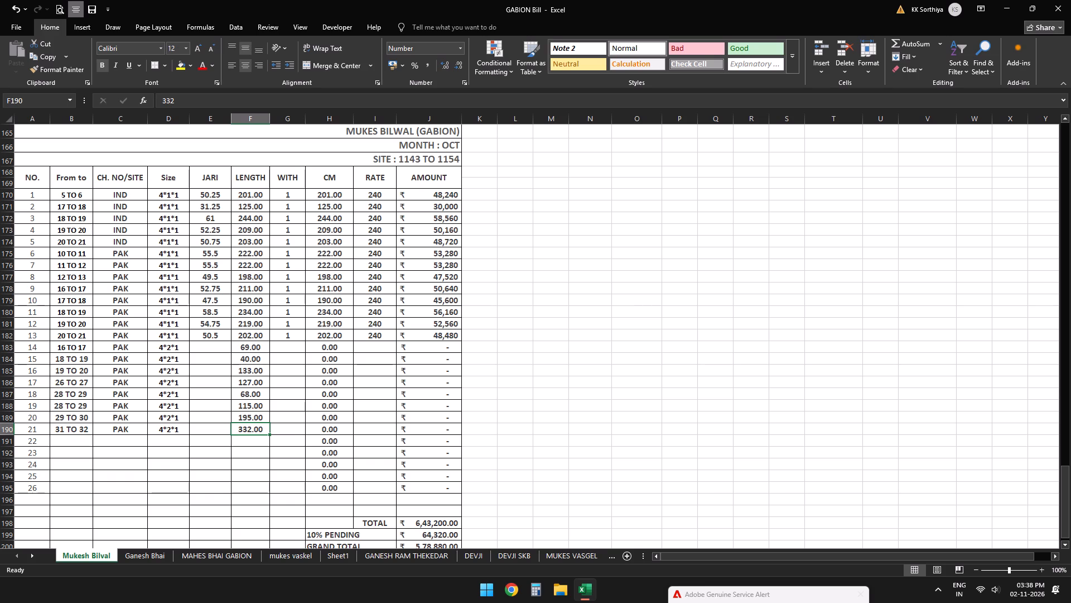
# Enter 2 in the WITH column for items 14 to 21 of the October bill.
pyautogui.press('Down')
pyautogui.press('Up')
pyautogui.press('Right')
pyautogui.press('Up')
pyautogui.press('Up')
pyautogui.press('Up')
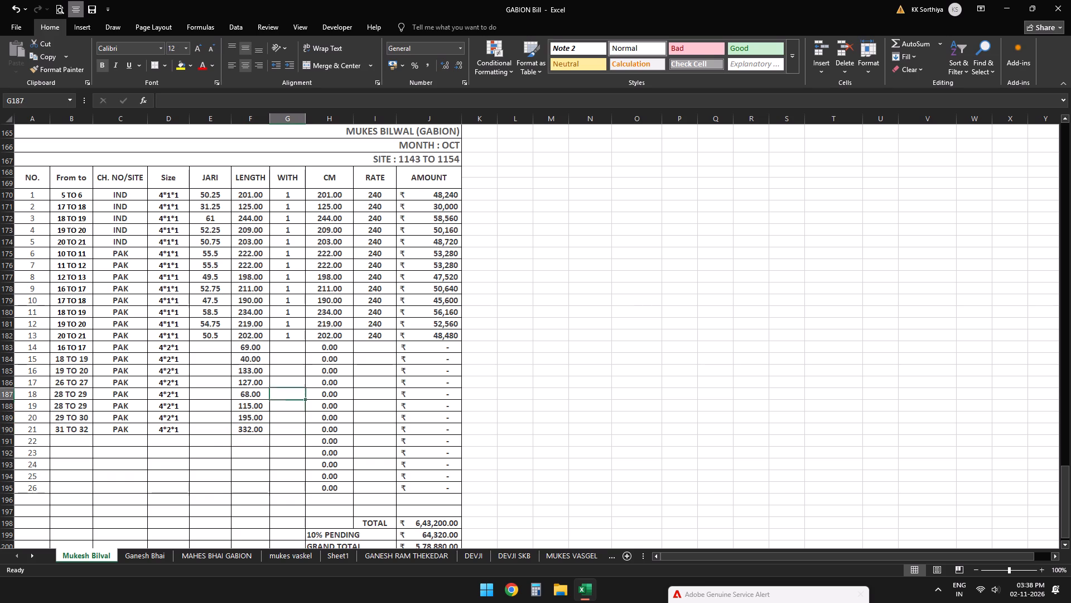
pyautogui.press('Up')
pyautogui.press('Up')
pyautogui.press('Up')
pyautogui.press('Up')
pyautogui.press('2')
pyautogui.press('Down')
pyautogui.press('2')
pyautogui.press('Down')
pyautogui.press('2')
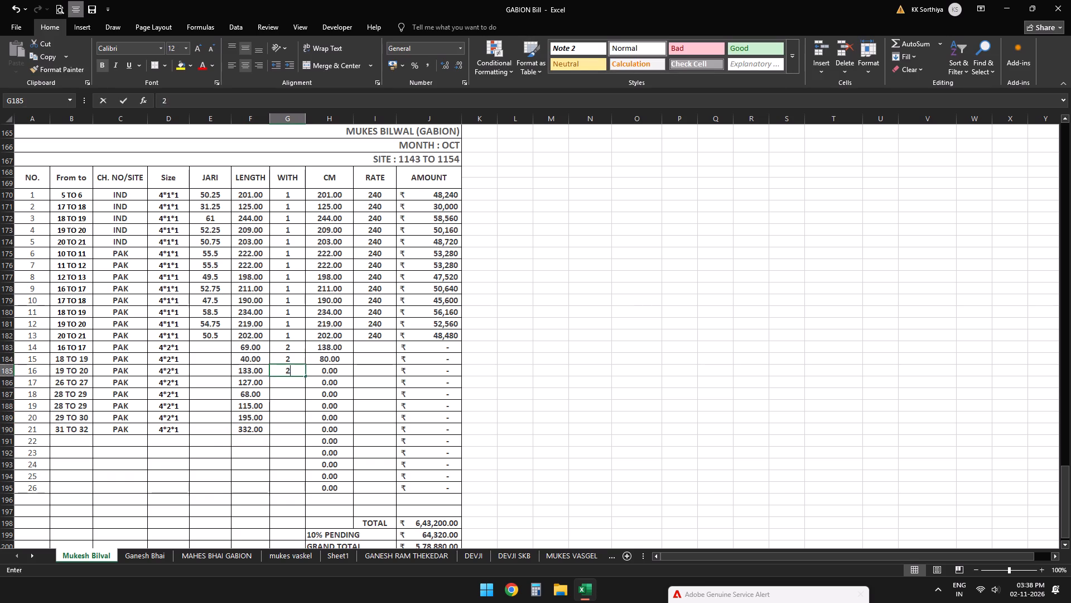
pyautogui.press('Down')
pyautogui.press('2')
pyautogui.press('Down')
pyautogui.press('2')
pyautogui.press('Down')
pyautogui.press('2')
pyautogui.press('Down')
pyautogui.press('2')
pyautogui.press('Down')
pyautogui.press('2')
pyautogui.press('Down')
# Enter 200 in the RATE column for items 14 to 21 of the October bill.
pyautogui.press('Right')
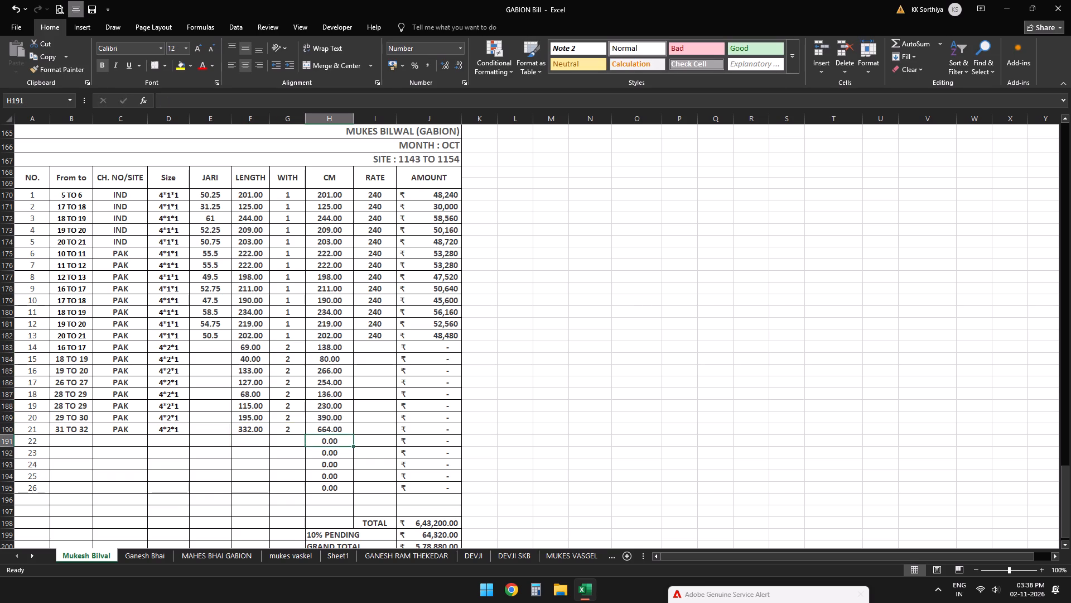
pyautogui.press('Up')
pyautogui.press('Right')
pyautogui.press('Up')
pyautogui.press('Up')
pyautogui.press('Up')
pyautogui.press('Up')
pyautogui.press('Up')
pyautogui.press('Up')
pyautogui.press('Up')
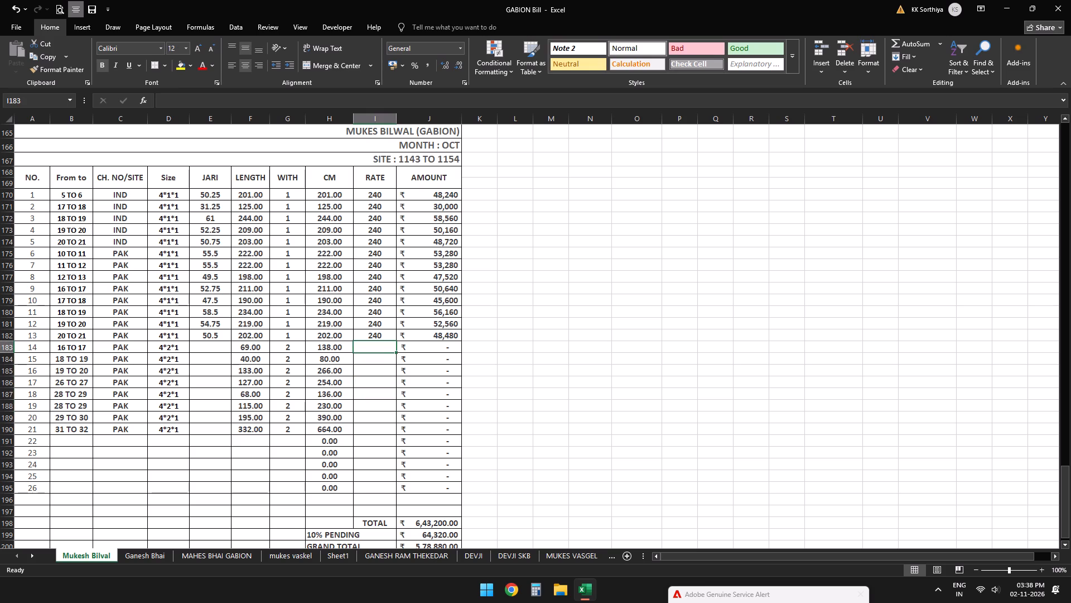
pyautogui.write('200')
pyautogui.press('Down')
pyautogui.write('200')
pyautogui.press('Down')
pyautogui.write('200')
pyautogui.press('Down')
pyautogui.write('200')
pyautogui.press('Down')
pyautogui.write('200')
pyautogui.press('Down')
pyautogui.write('200')
pyautogui.press('Down')
pyautogui.write('200')
pyautogui.press('Down')
pyautogui.write('200')
pyautogui.press('Down')
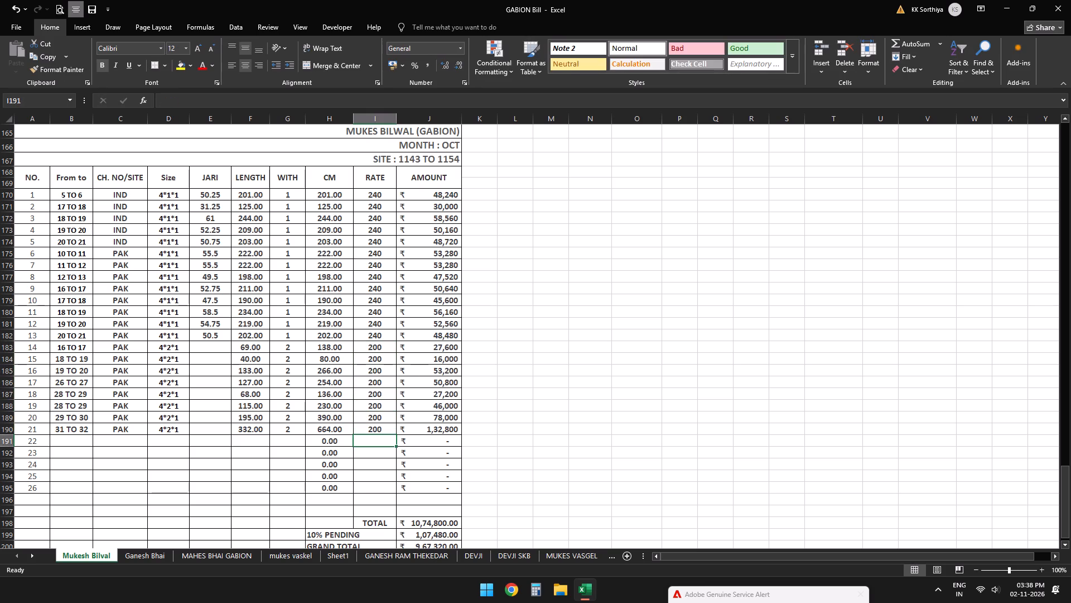
# Enter the JARI values 17.25, 10, 33.25, 31.75, 17, 28.75, 48.75 and 83 for items 14 to 21 of the October bill.
pyautogui.scroll(4, 306, 396)
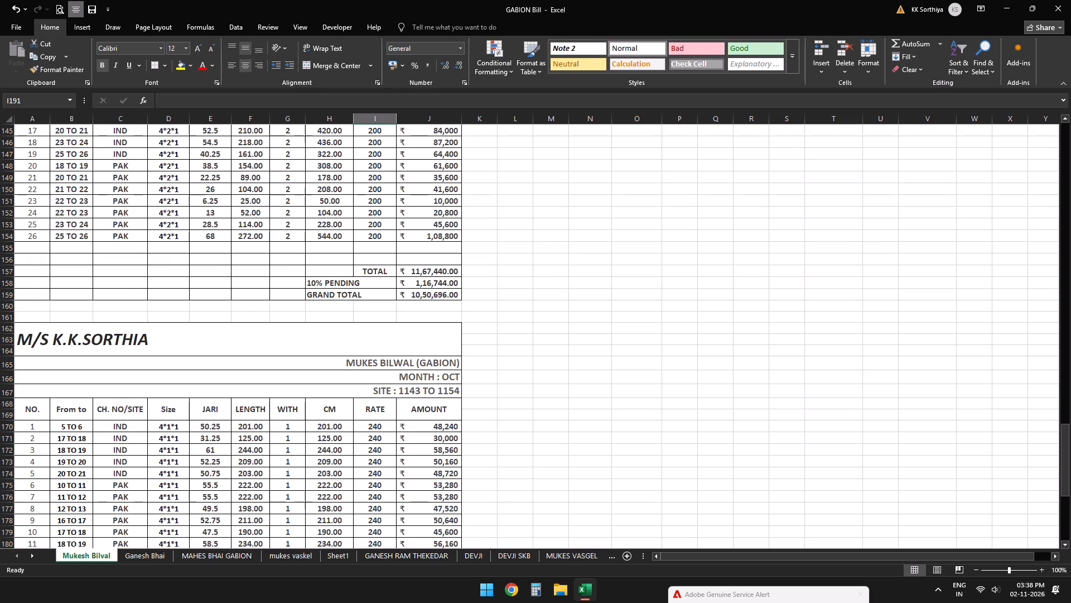
pyautogui.scroll(-4, 306, 396)
pyautogui.click(210, 345)
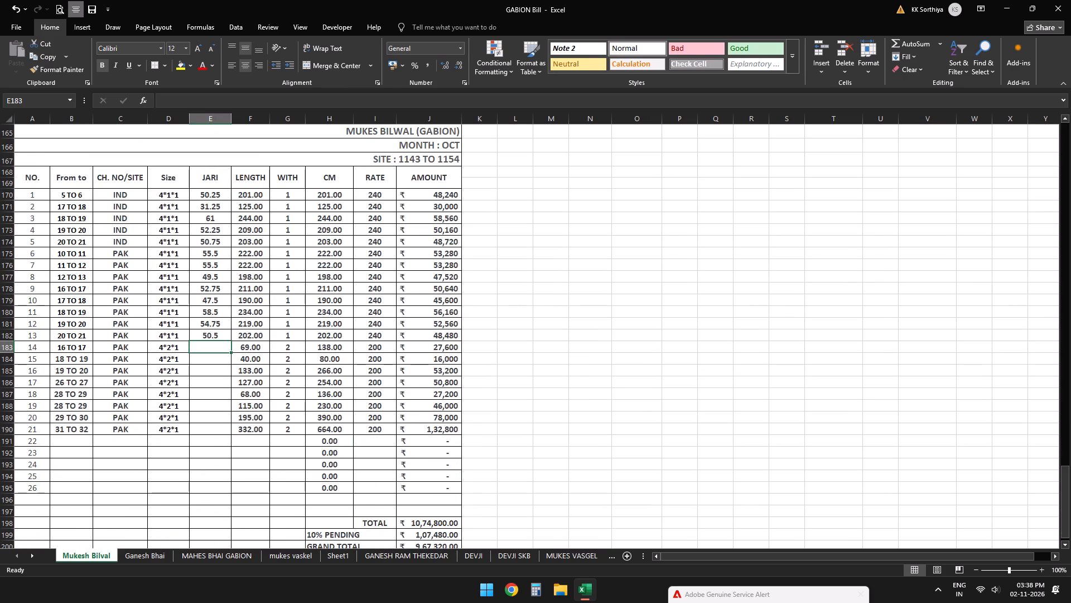
pyautogui.write('17.25')
pyautogui.press('Down')
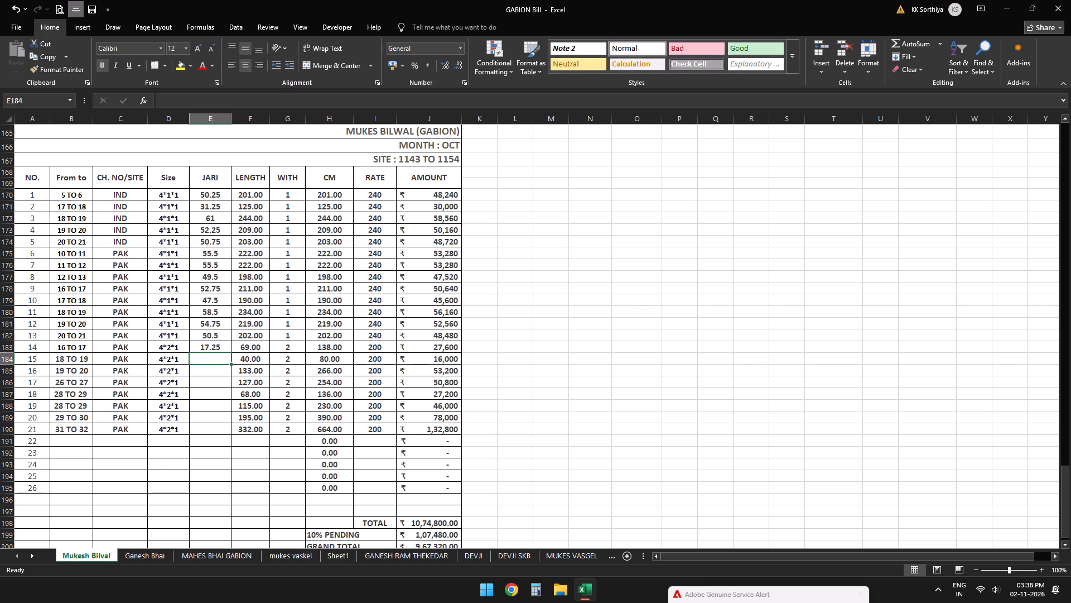
pyautogui.write('10')
pyautogui.press('Down')
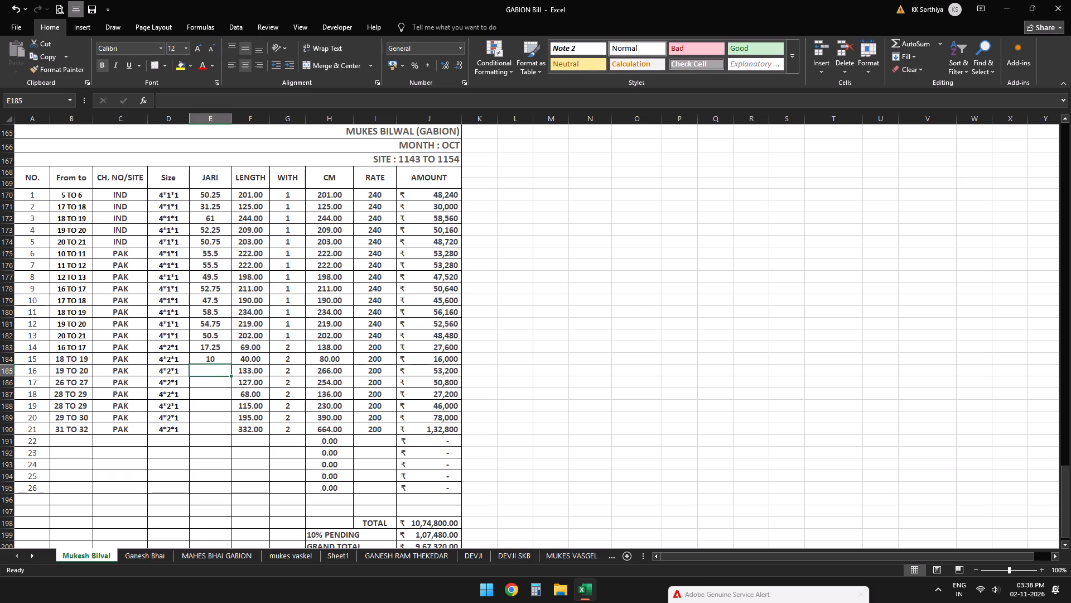
pyautogui.write('33.25')
pyautogui.press('Down')
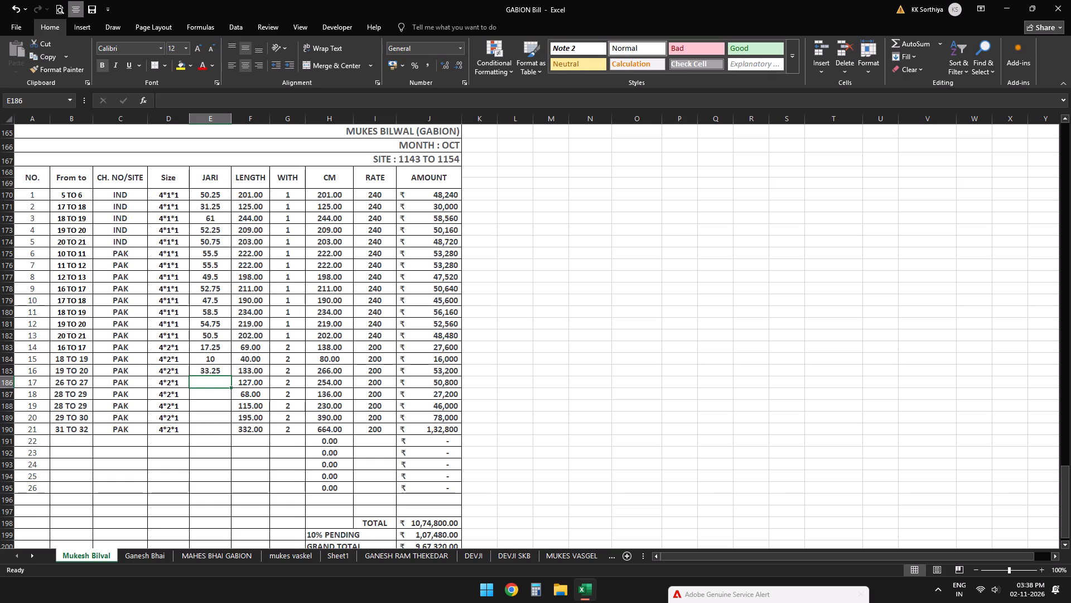
pyautogui.write('31.')
pyautogui.write('75')
pyautogui.press('Down')
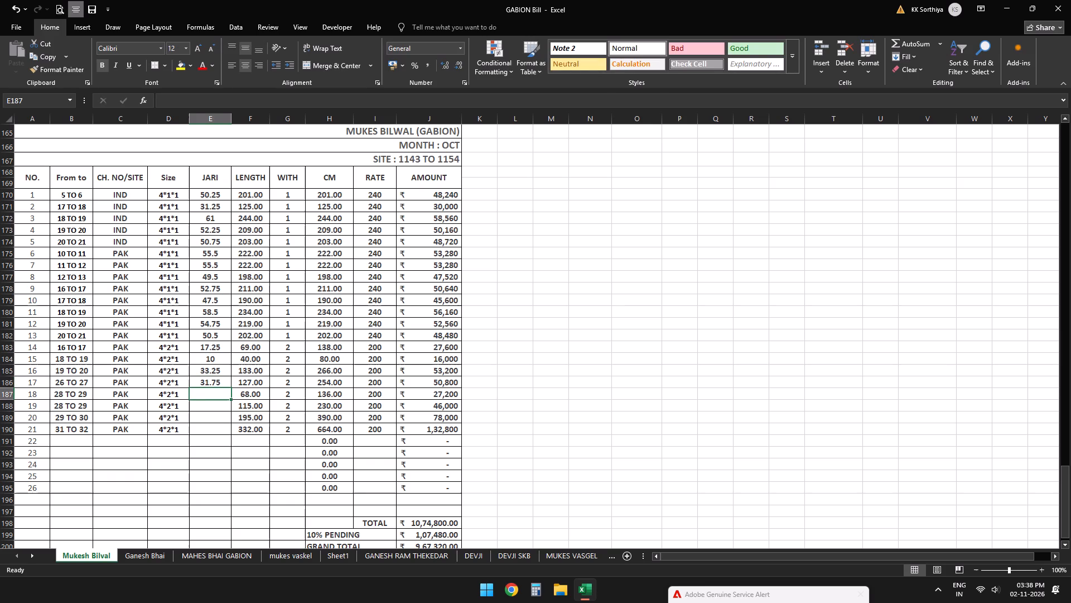
pyautogui.write('17')
pyautogui.press('Down')
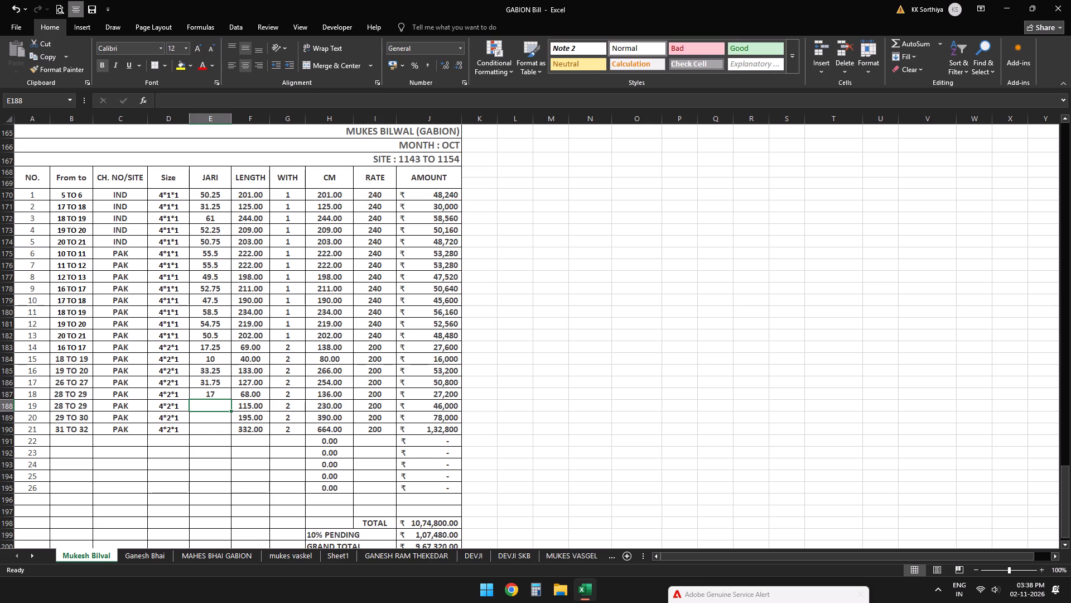
pyautogui.write('28.75')
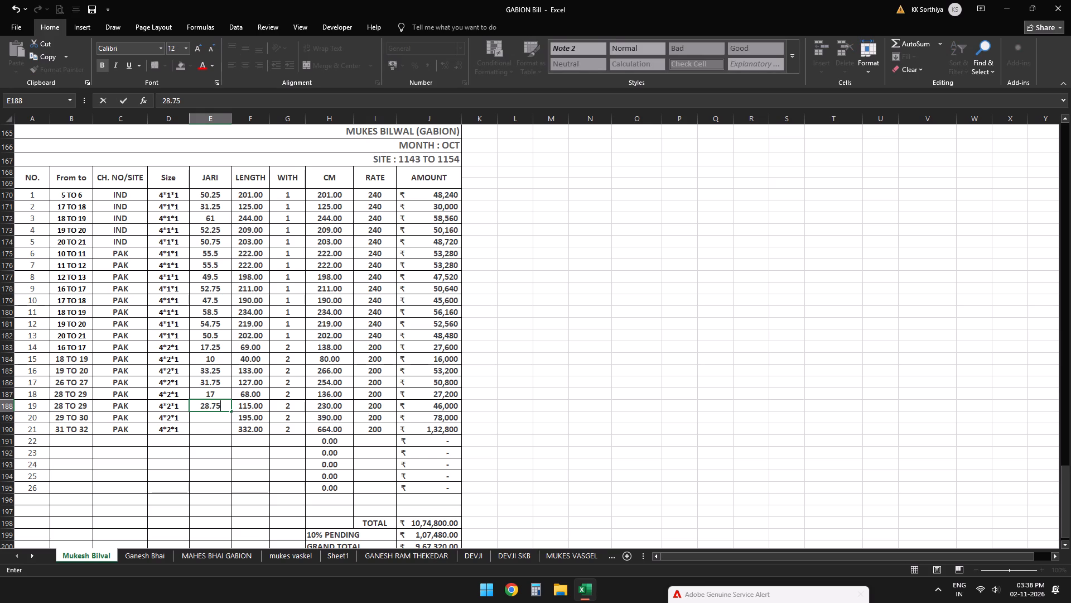
pyautogui.press('Down')
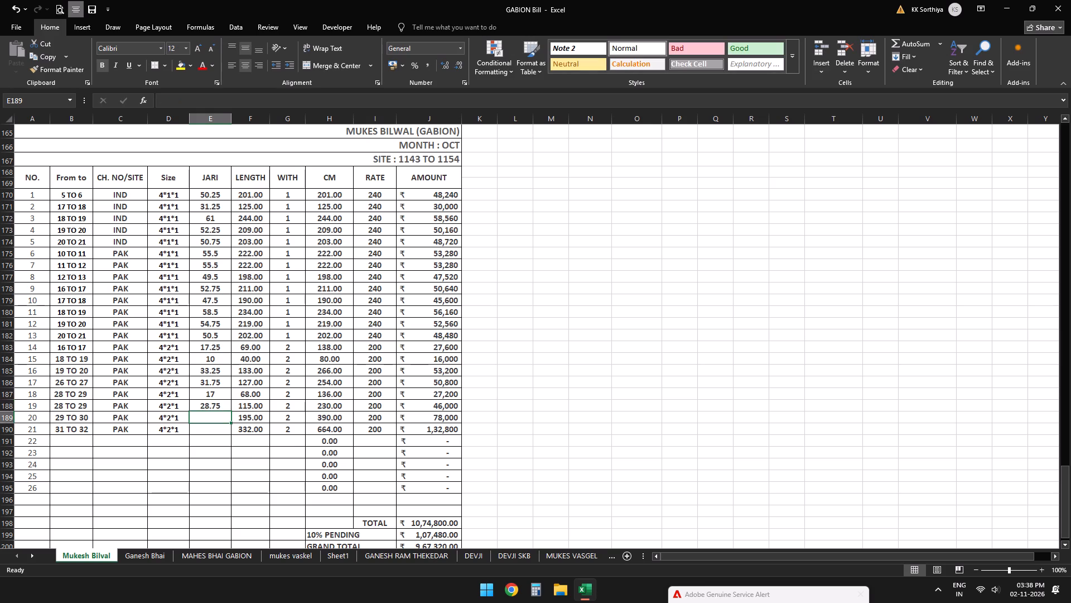
pyautogui.write('48.75')
pyautogui.press('Down')
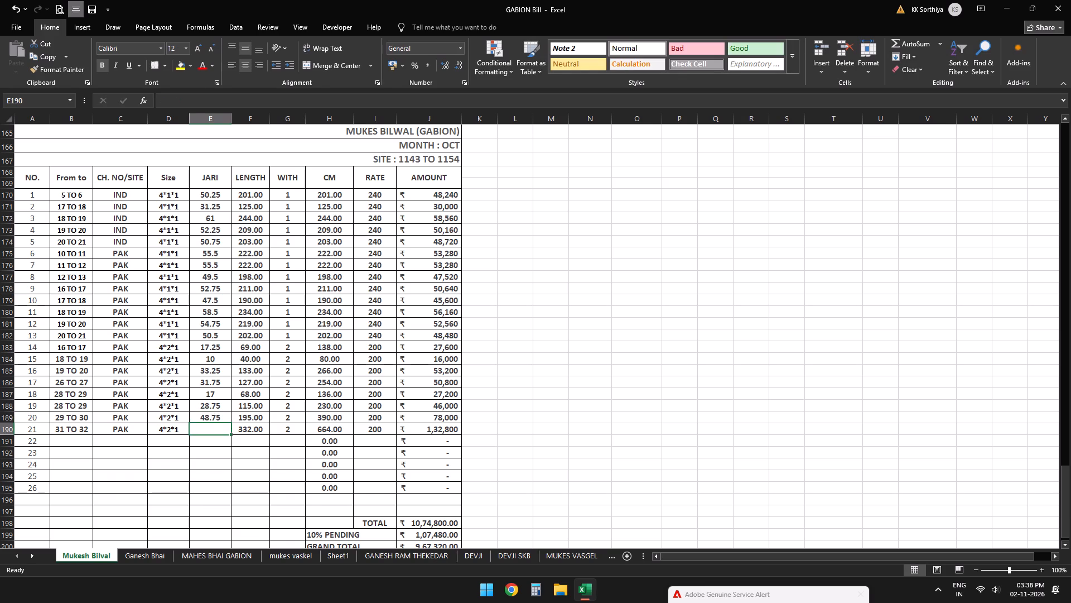
pyautogui.write('83')
pyautogui.press('Down')
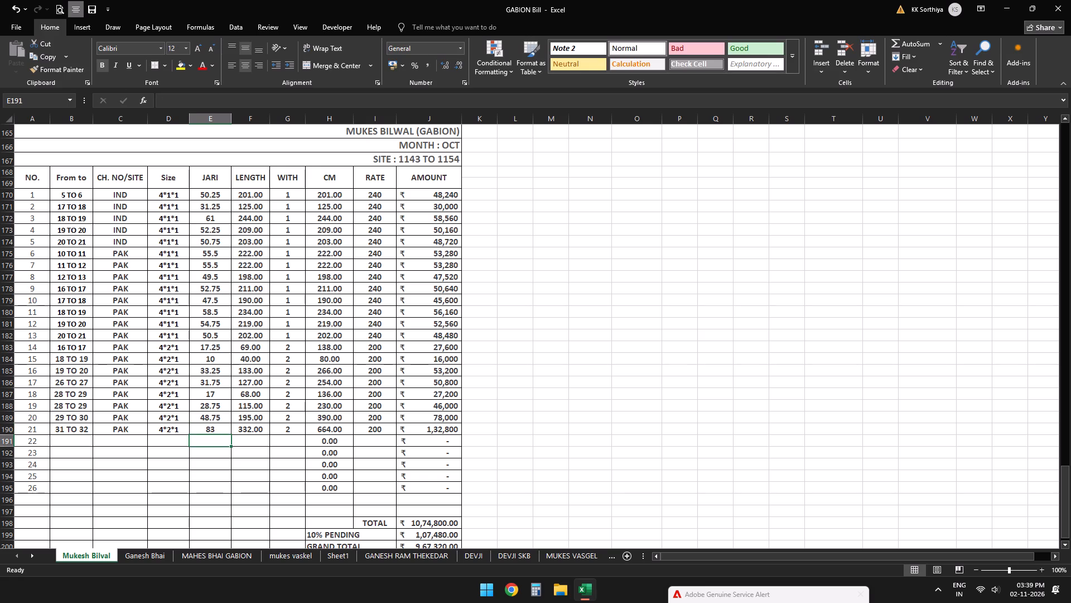
# Insert three blank rows directly below item 26, above the TOTAL row of the October bill.
pyautogui.press('Up')
pyautogui.press('Left')
pyautogui.press('Down')
pyautogui.press('Down')
pyautogui.press('Left')
pyautogui.press('Up')
pyautogui.press('Left')
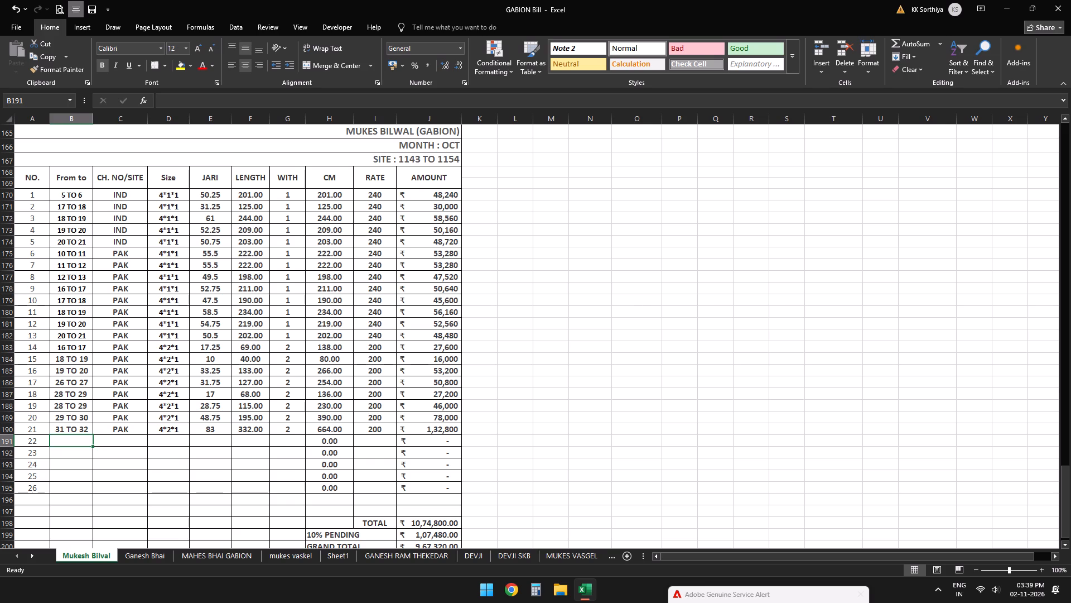
pyautogui.scroll(-2, 303, 406)
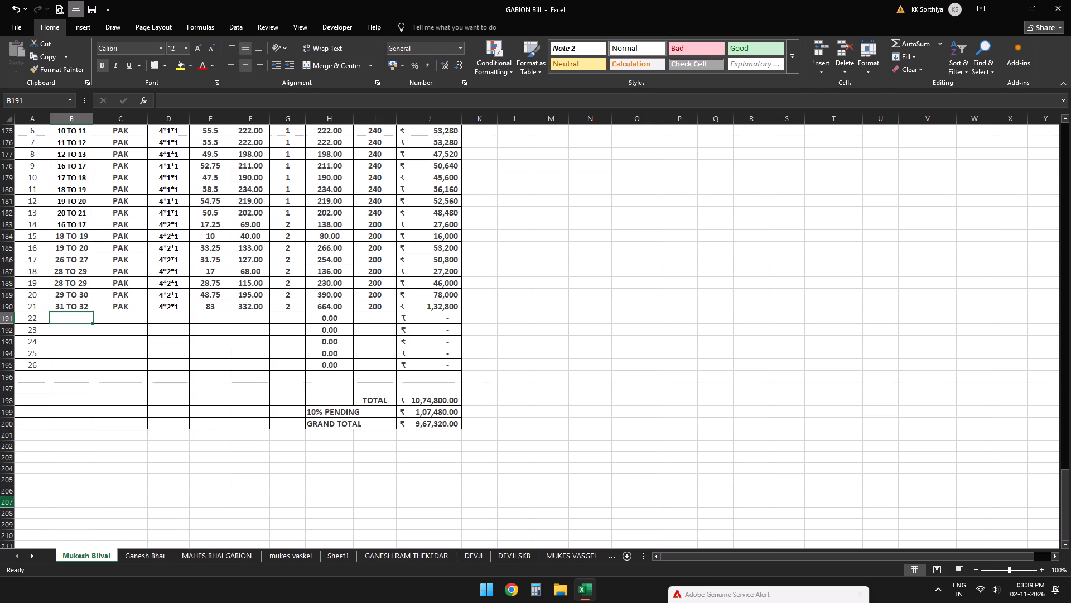
pyautogui.rightClick(0, 374)
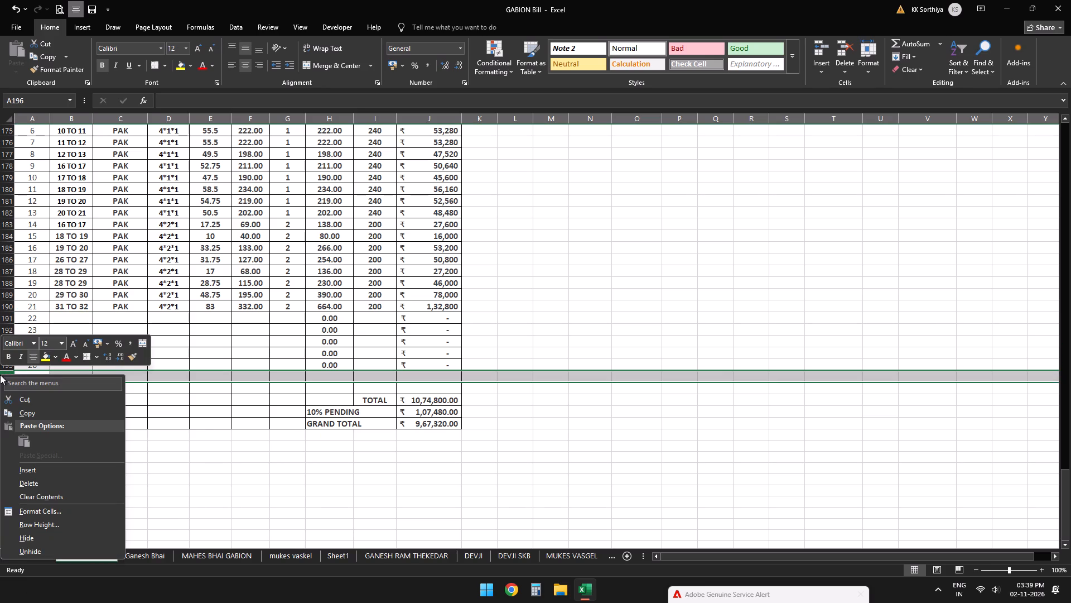
pyautogui.click(30, 474)
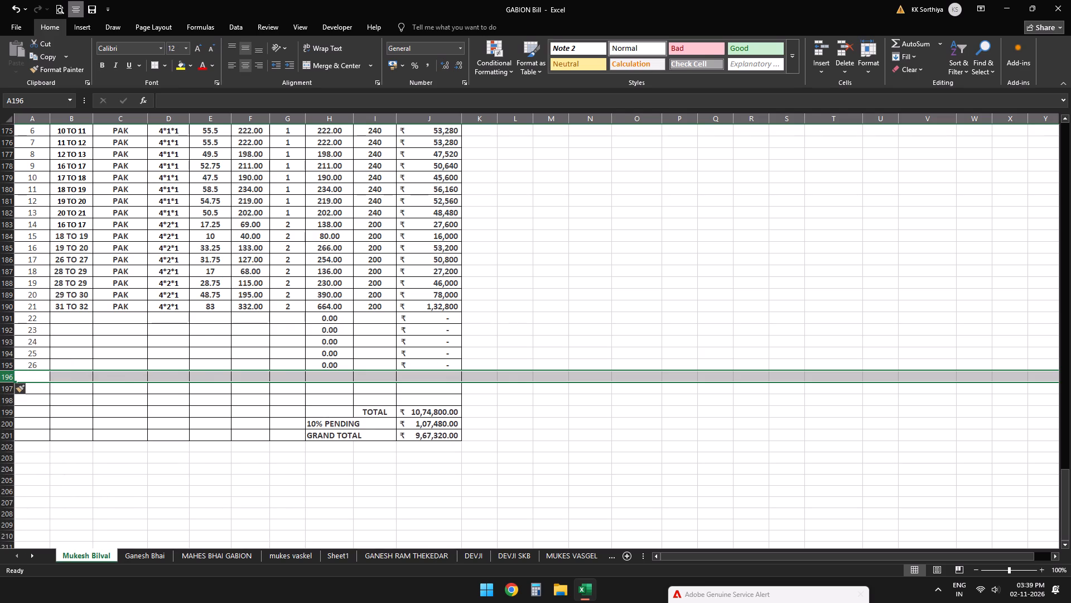
pyautogui.rightClick(1, 380)
pyautogui.doubleClick(27, 478)
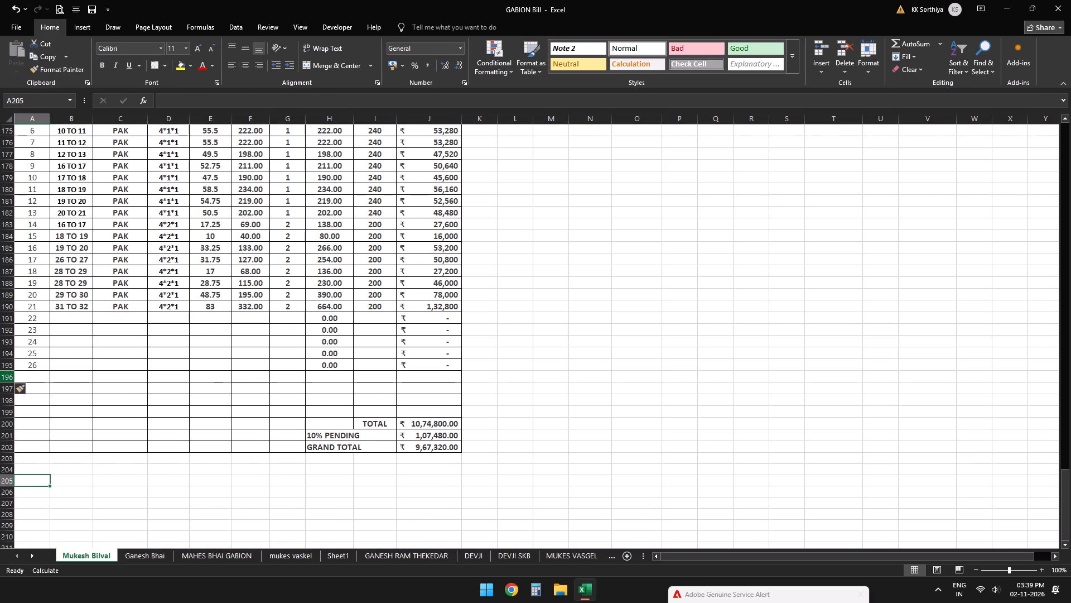
pyautogui.rightClick(5, 381)
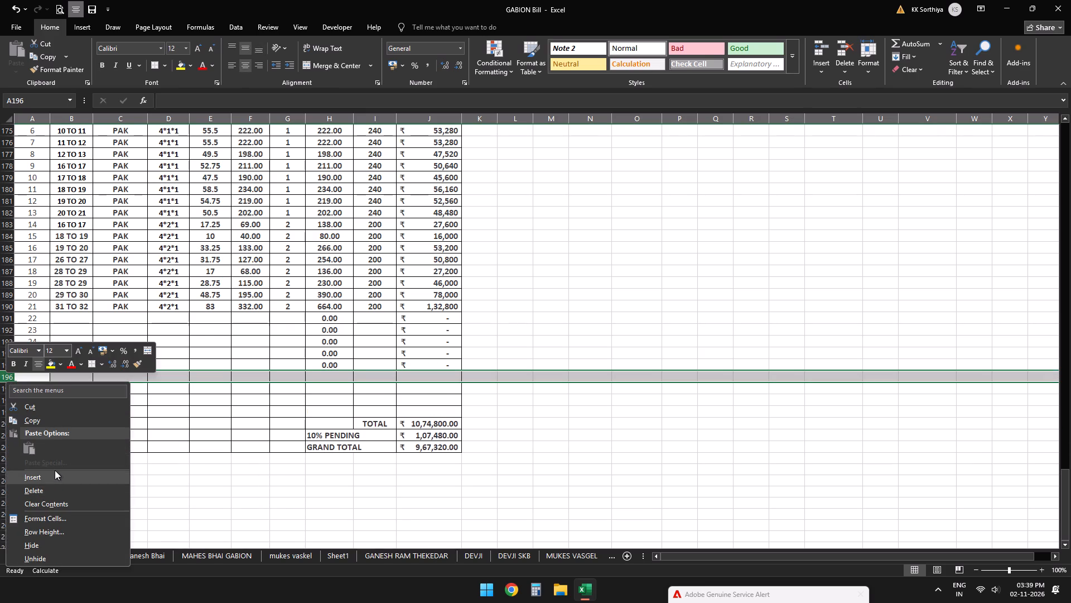
pyautogui.click(55, 470)
pyautogui.click(55, 475)
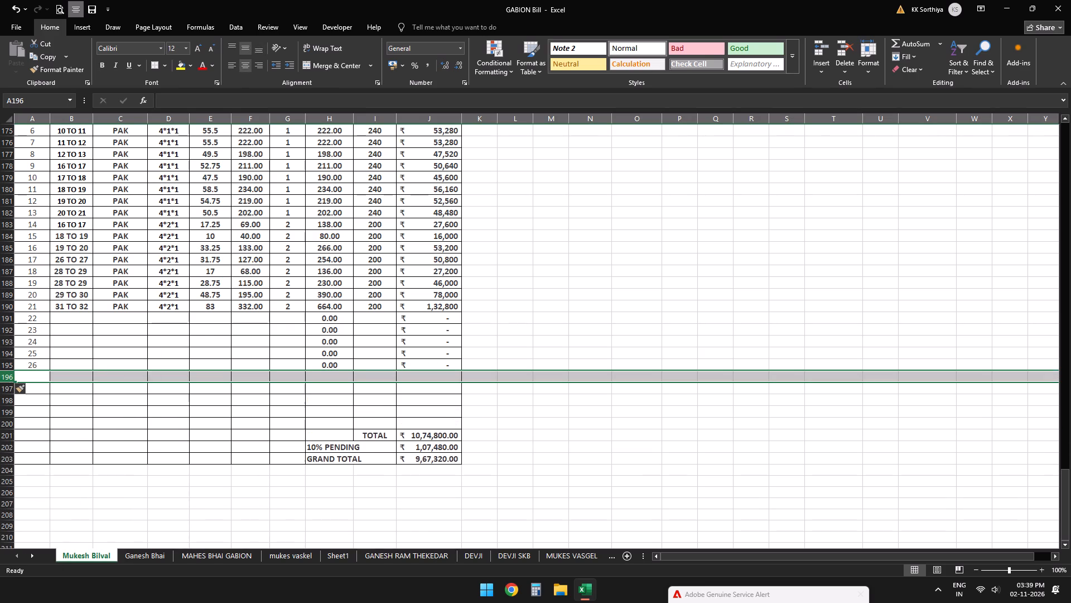
# Enter the From to ranges 15 TO 16, 17 TO 18 and 27 TO 28 for items 22 to 24.
pyautogui.click(74, 322)
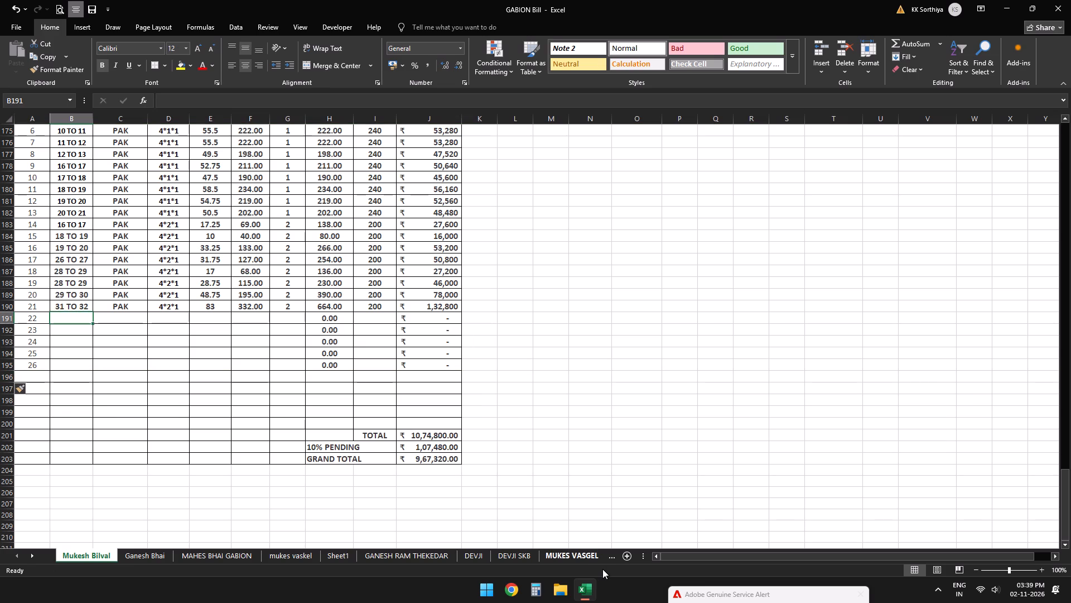
pyautogui.write('15')
pyautogui.press('space')
pyautogui.write('TO')
pyautogui.press('space')
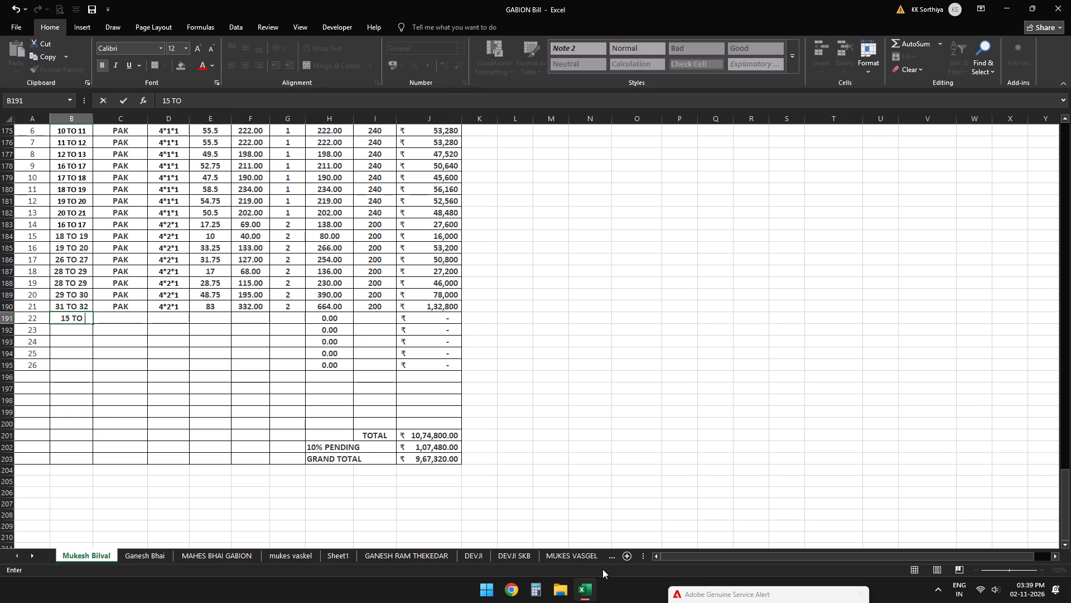
pyautogui.write('16')
pyautogui.press('Return')
pyautogui.write('17 TO')
pyautogui.press('space')
pyautogui.press('Return')
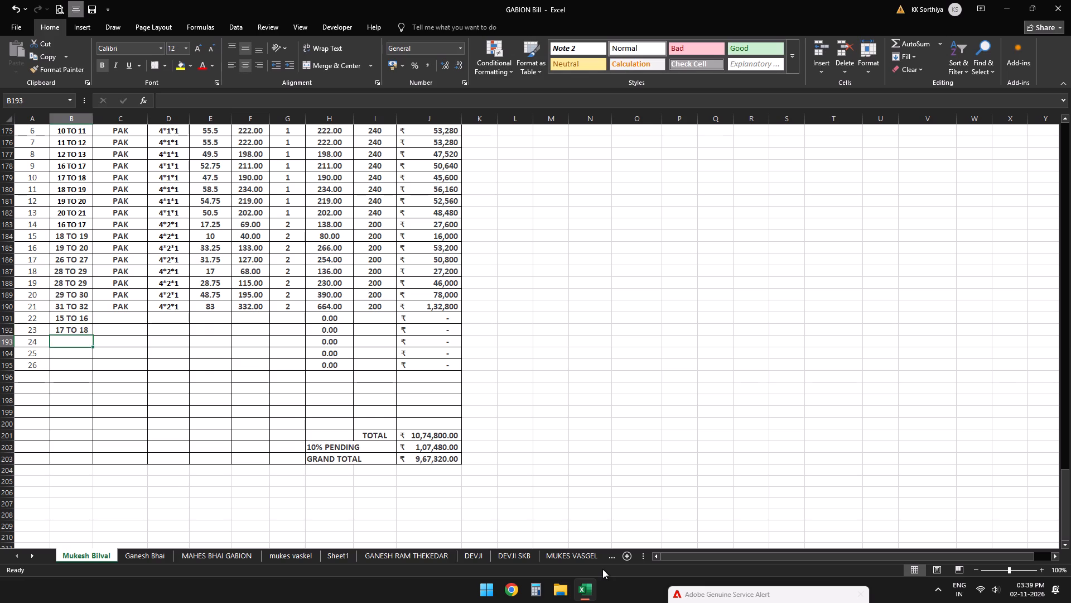
pyautogui.write('27')
pyautogui.press('space')
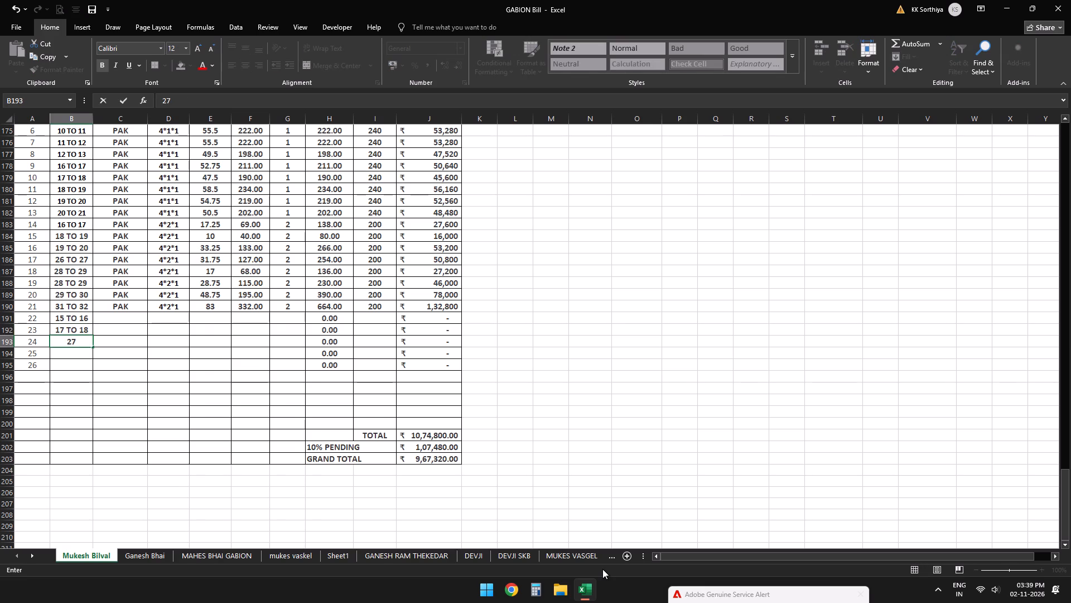
pyautogui.write('TO')
pyautogui.press('space')
pyautogui.write('28')
pyautogui.press('Return')
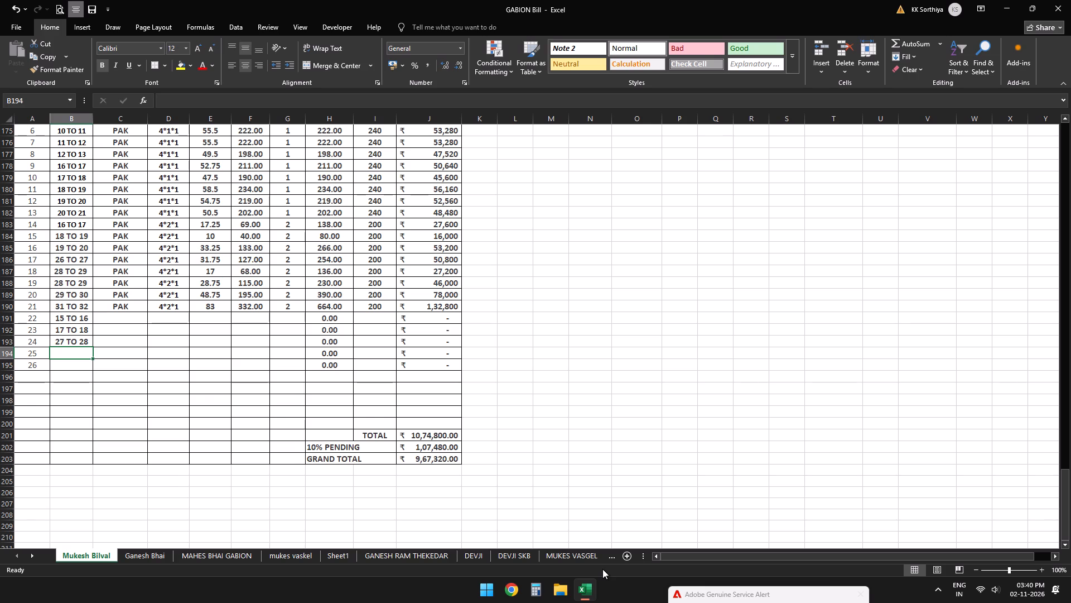
# Enter From to ranges 29 TO 30 and 31 TO 32 for items 25 and 26, with 32 TO 33 and 33 TO in the two rows below.
pyautogui.press('Up')
pyautogui.press('Up')
pyautogui.press('Up')
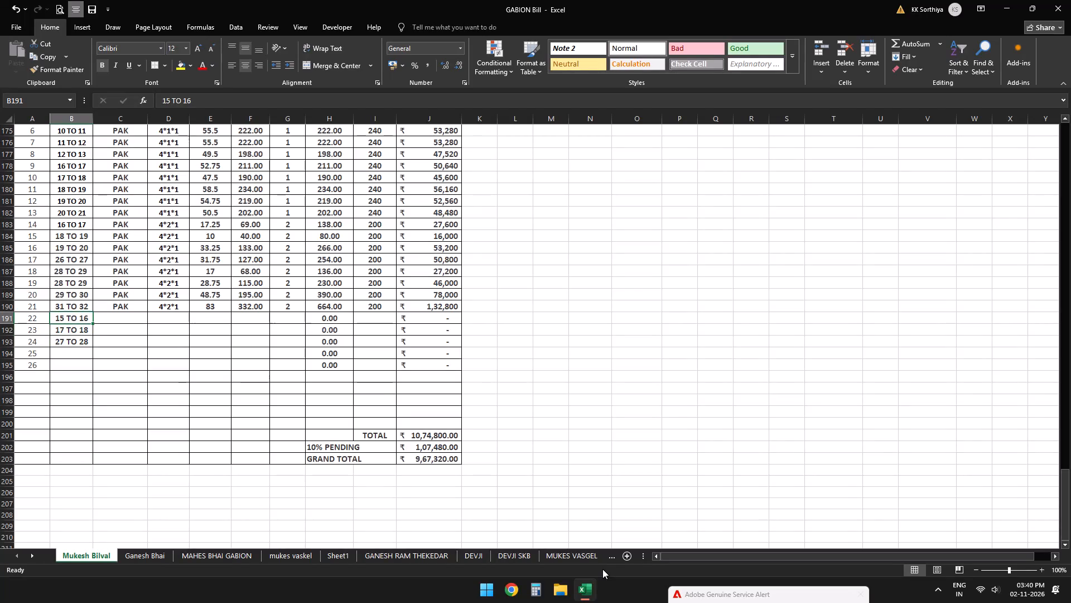
pyautogui.press('Down')
pyautogui.press('Down')
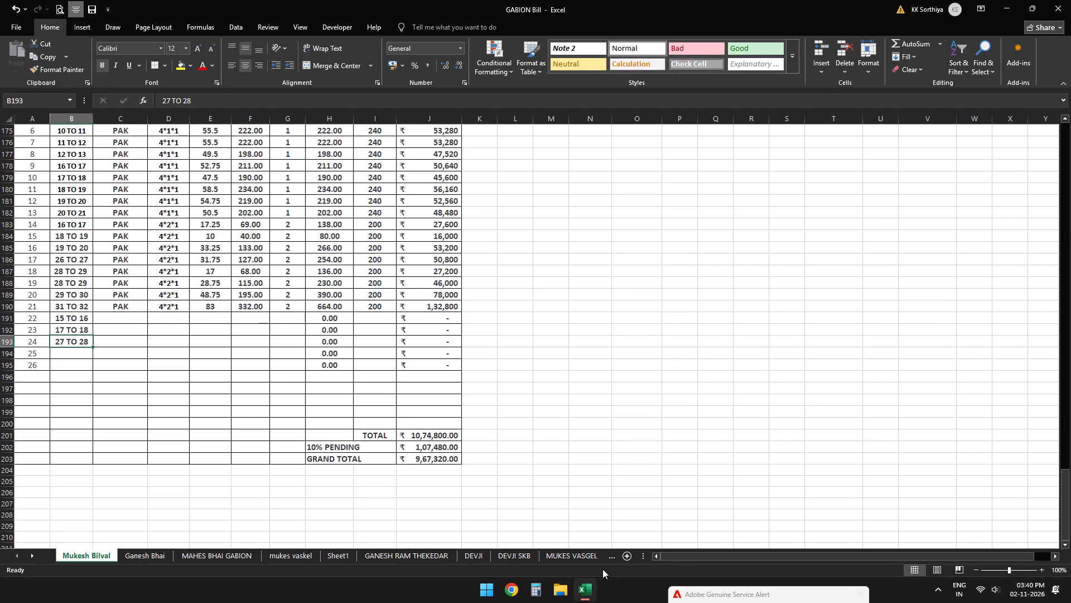
pyautogui.press('Down')
pyautogui.write('29 T')
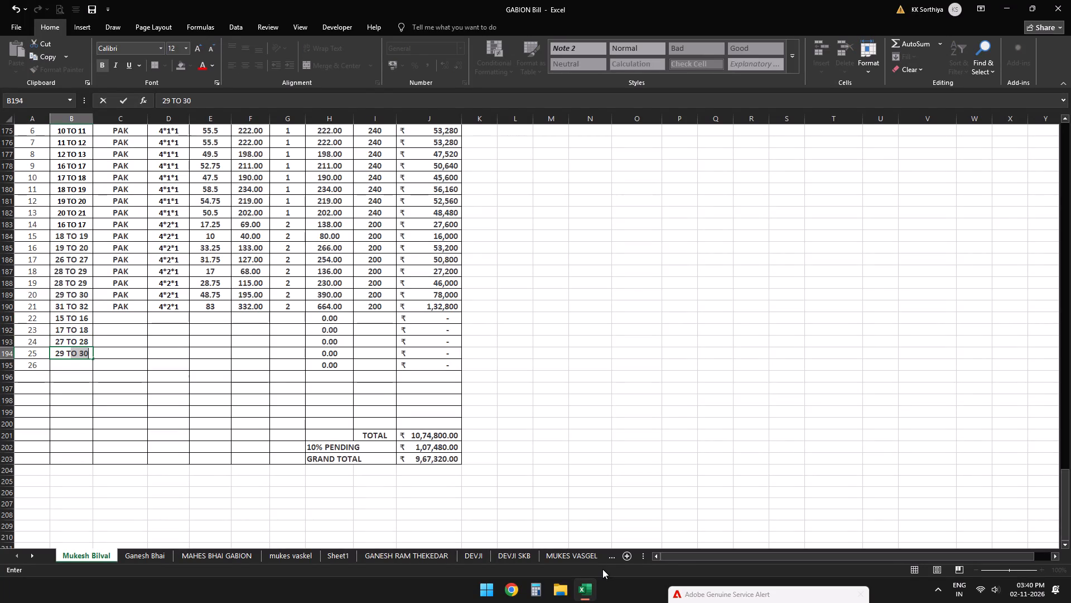
pyautogui.press('Return')
pyautogui.write('31 T')
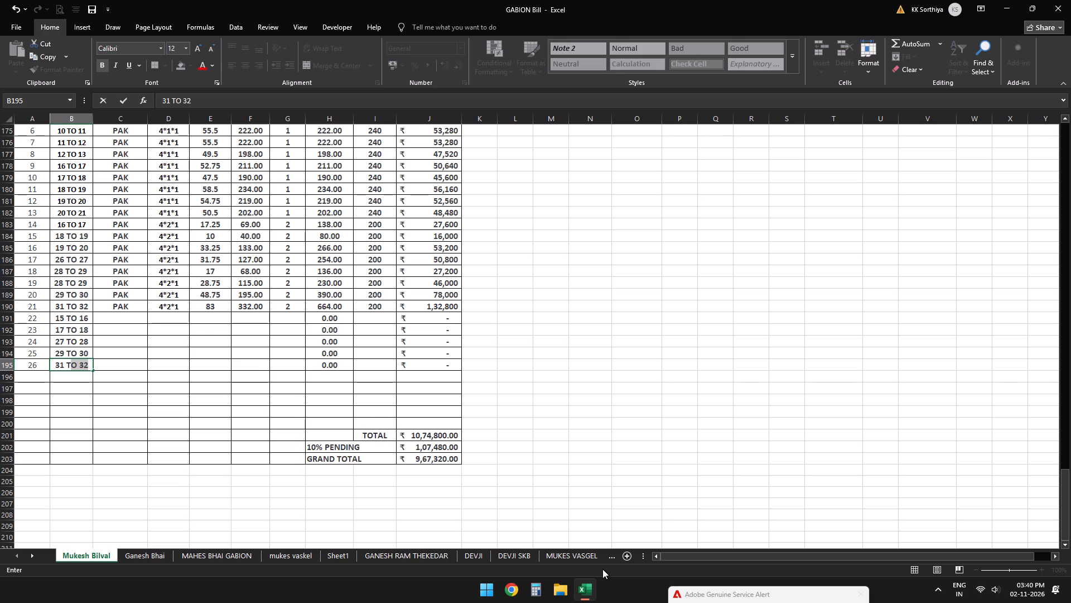
pyautogui.press('Return')
pyautogui.write('32 TO')
pyautogui.press('space')
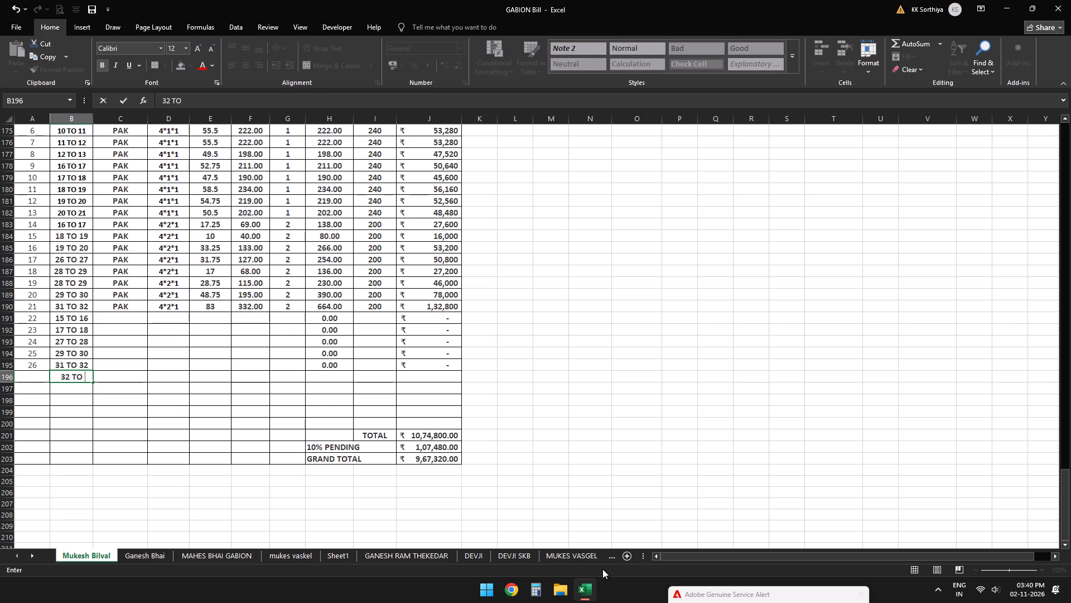
pyautogui.write('33')
pyautogui.press('Return')
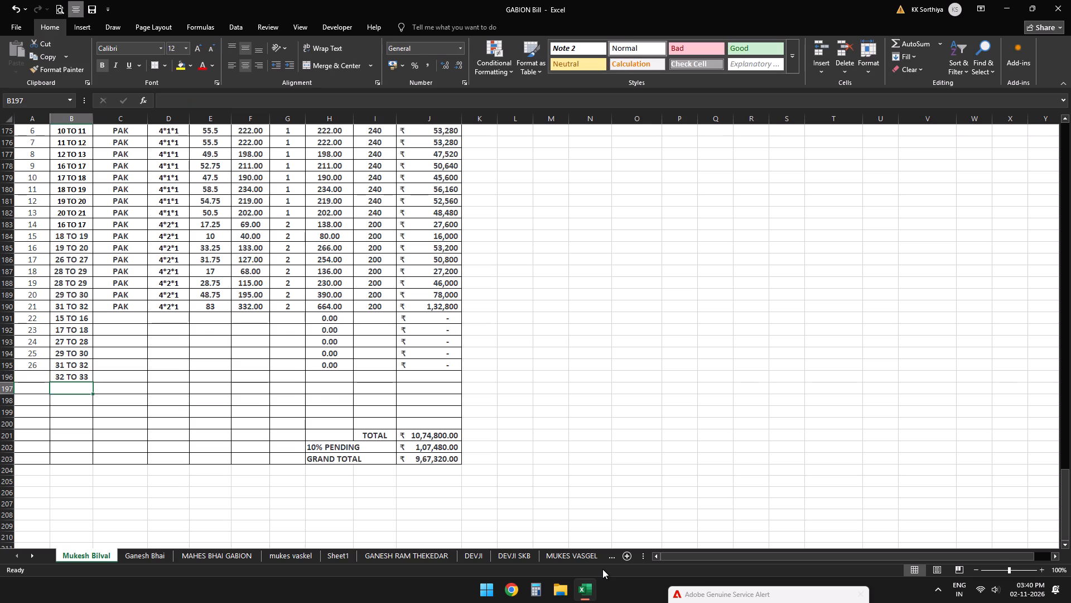
pyautogui.write('33 T')
pyautogui.write('O')
pyautogui.press('space')
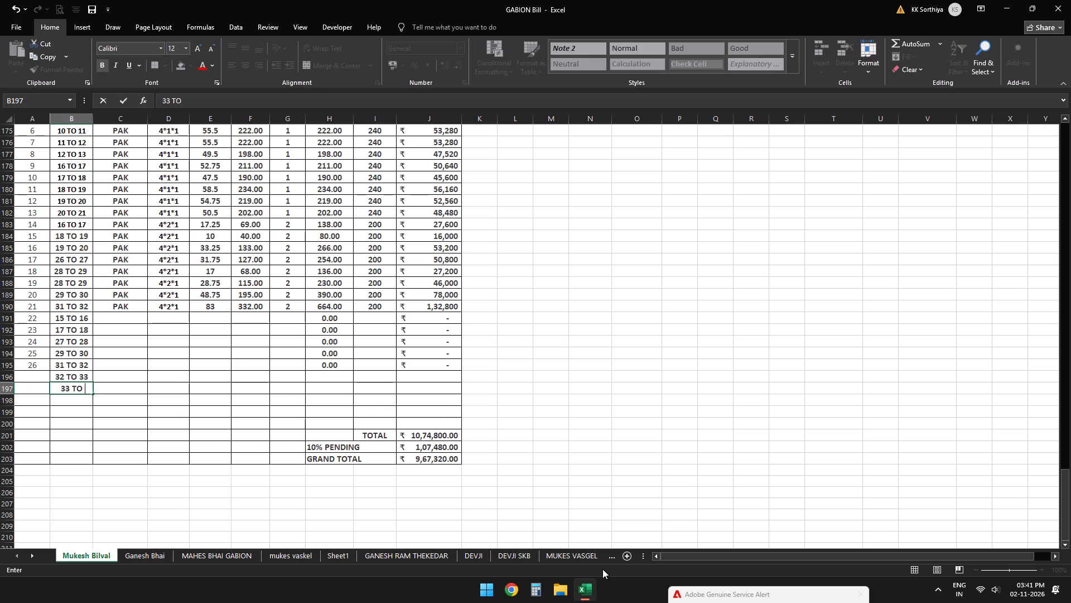
pyautogui.press('Up')
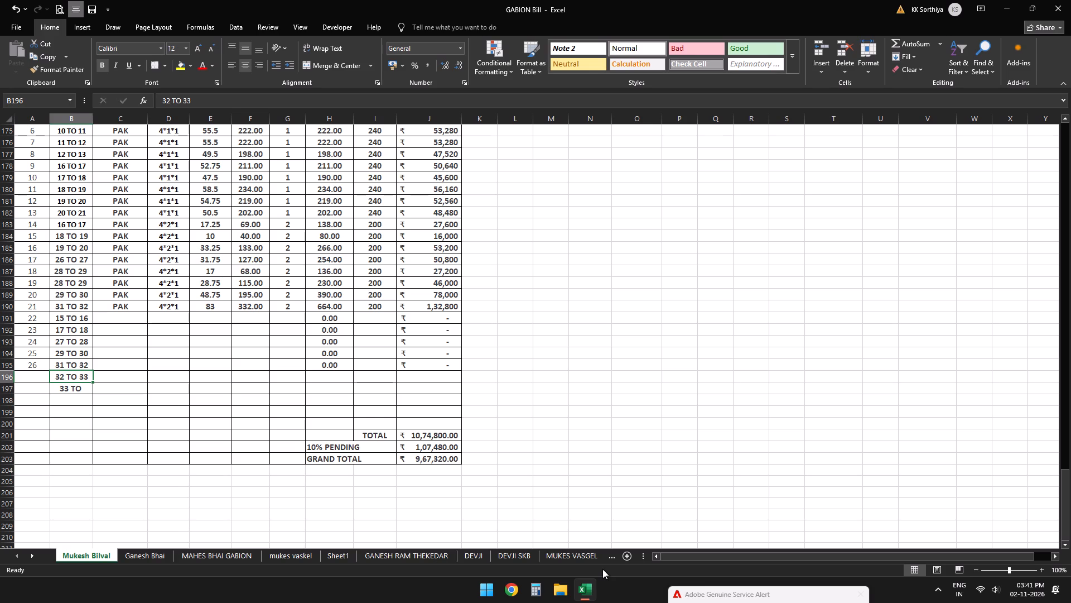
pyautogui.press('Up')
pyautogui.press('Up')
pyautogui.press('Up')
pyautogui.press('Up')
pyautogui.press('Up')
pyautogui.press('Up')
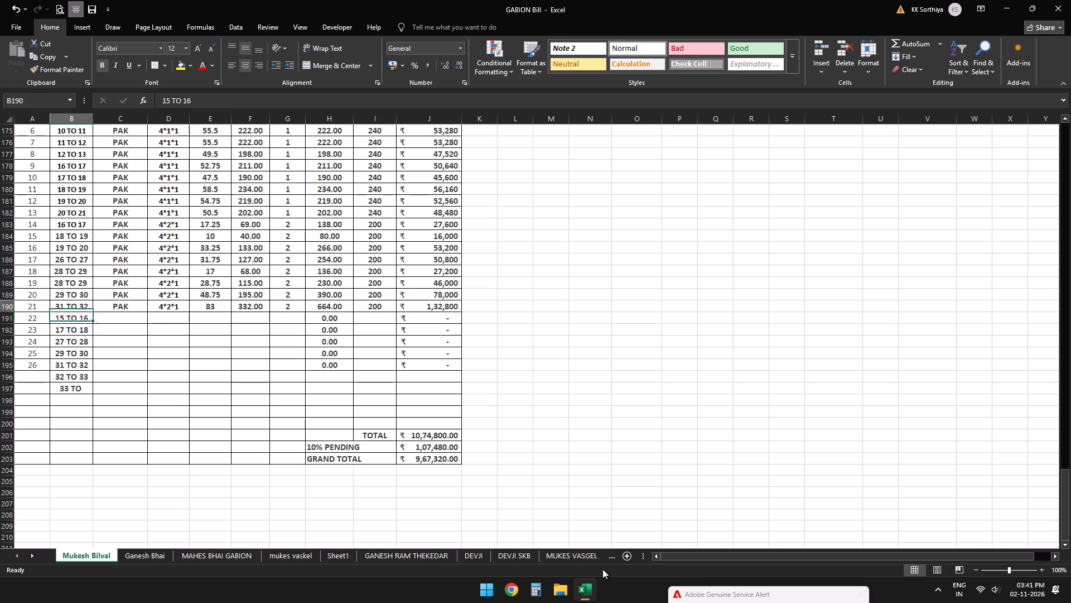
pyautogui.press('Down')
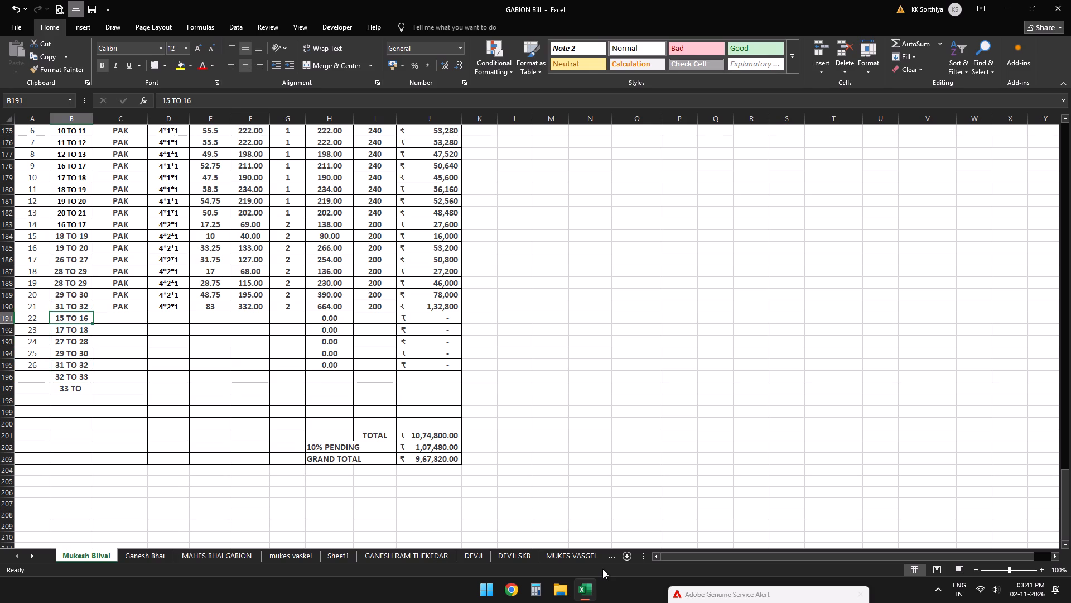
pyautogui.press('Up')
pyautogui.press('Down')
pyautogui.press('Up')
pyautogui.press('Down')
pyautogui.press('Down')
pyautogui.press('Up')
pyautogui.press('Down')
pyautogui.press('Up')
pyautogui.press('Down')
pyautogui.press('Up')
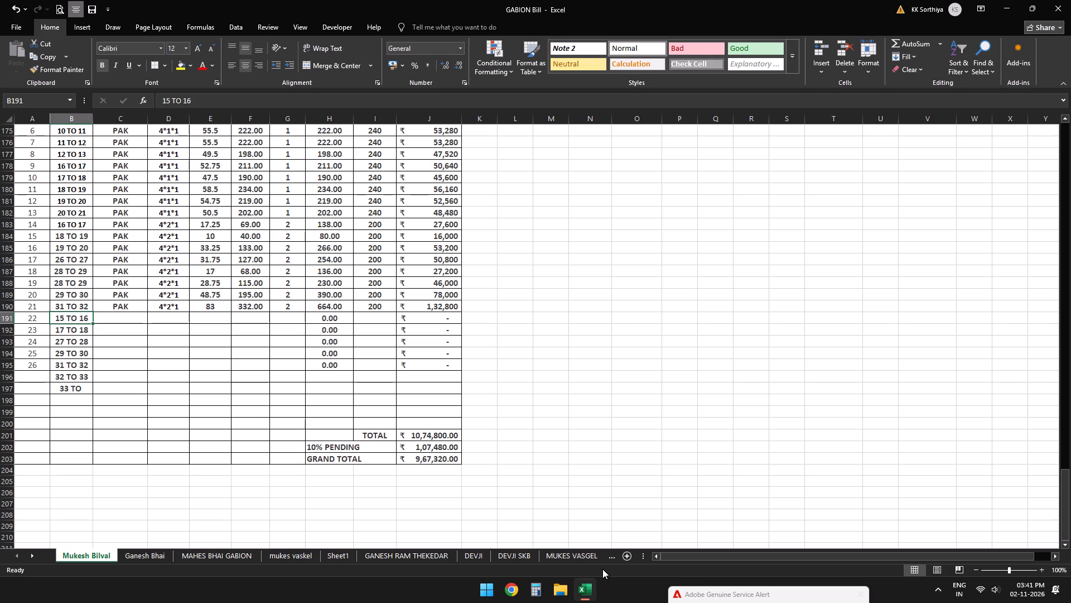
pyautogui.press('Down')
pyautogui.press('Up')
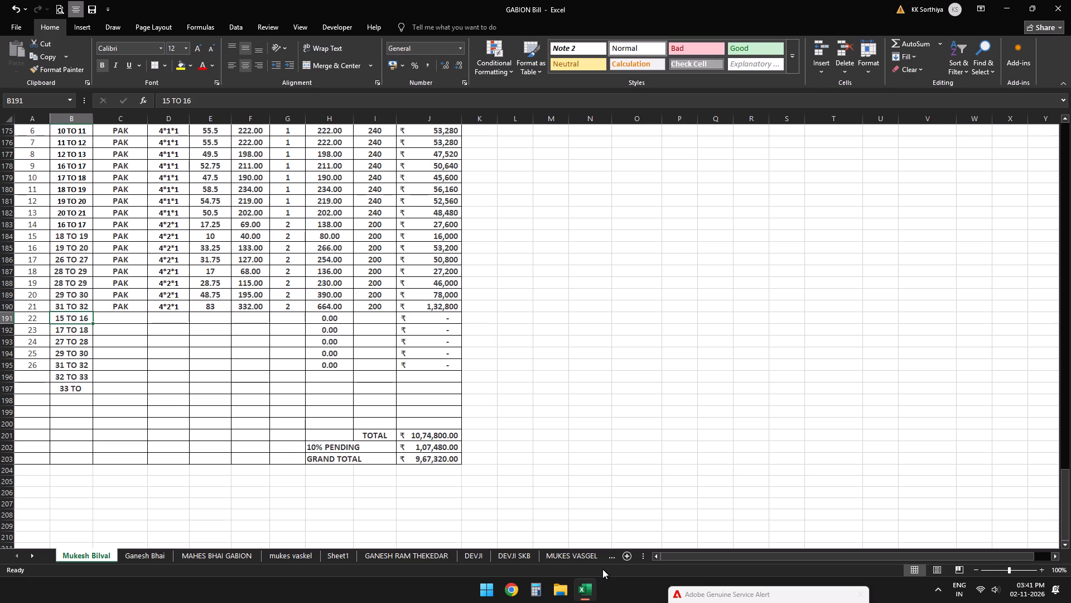
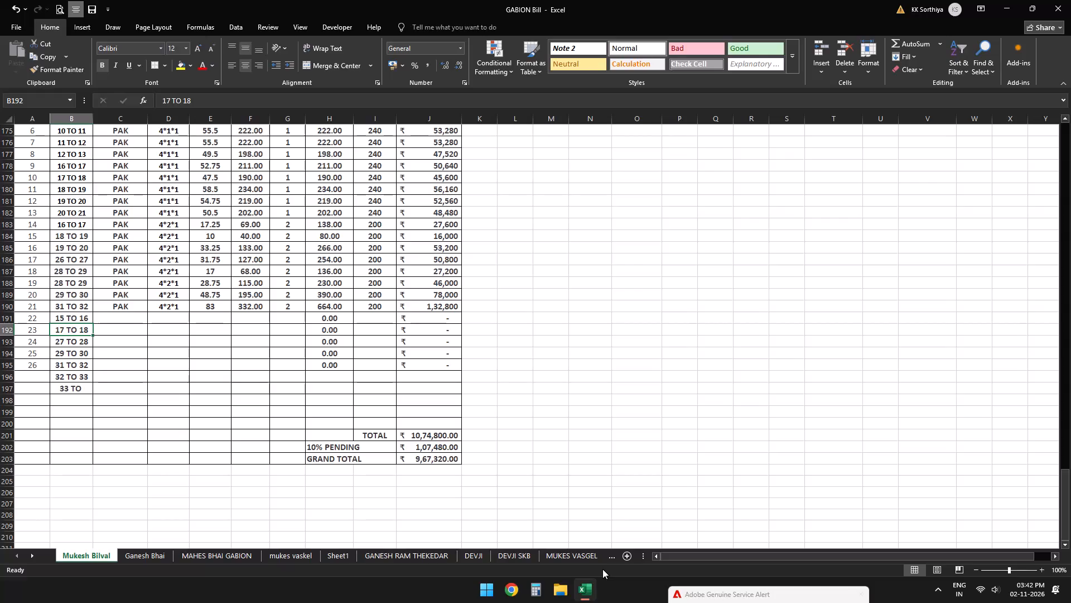
# Replace the incomplete range 33 TO in the last filled From to row with 32 TO 33.
pyautogui.press('Down')
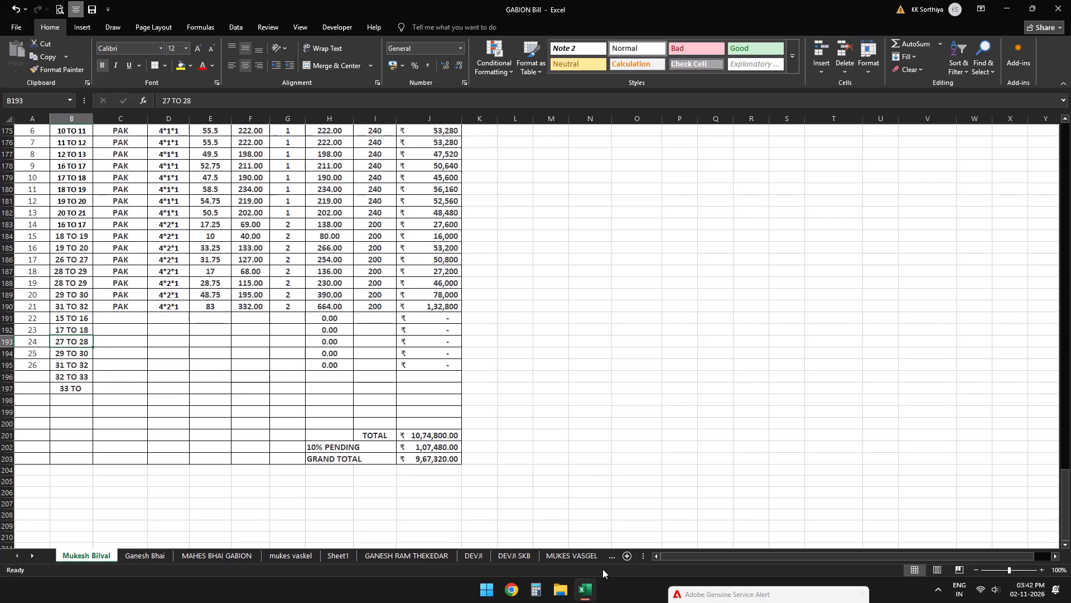
pyautogui.press('Down')
pyautogui.press('Down')
pyautogui.press('Down')
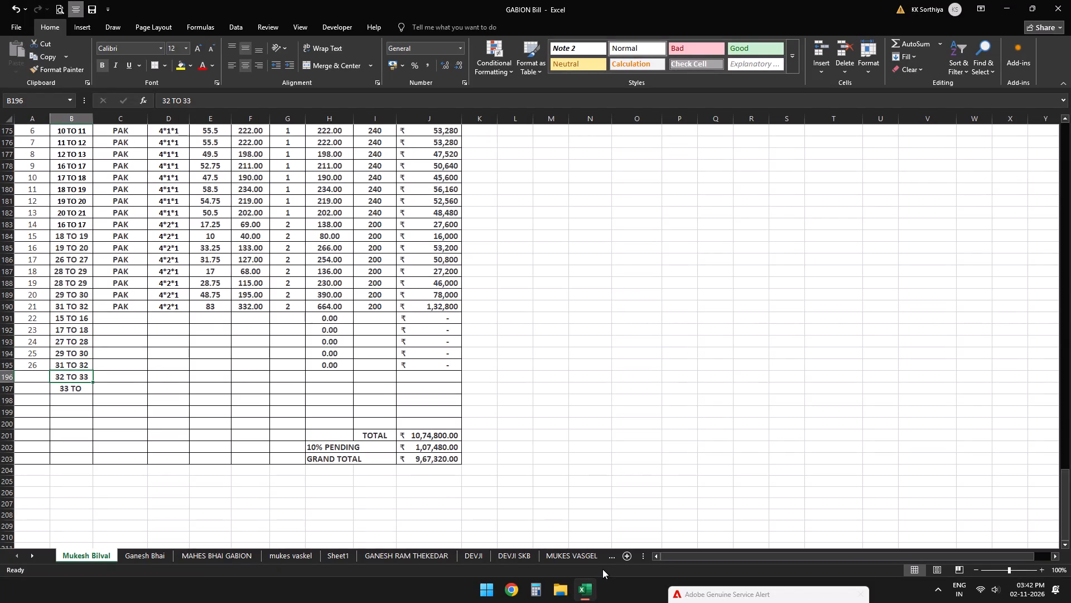
pyautogui.press('Down')
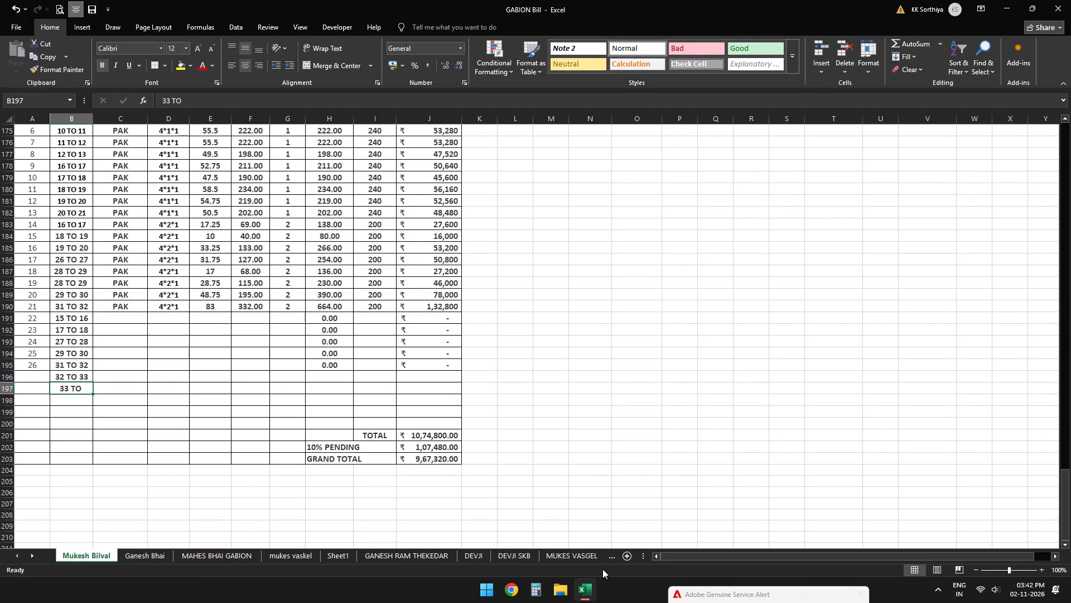
pyautogui.press('Up')
pyautogui.press('Down')
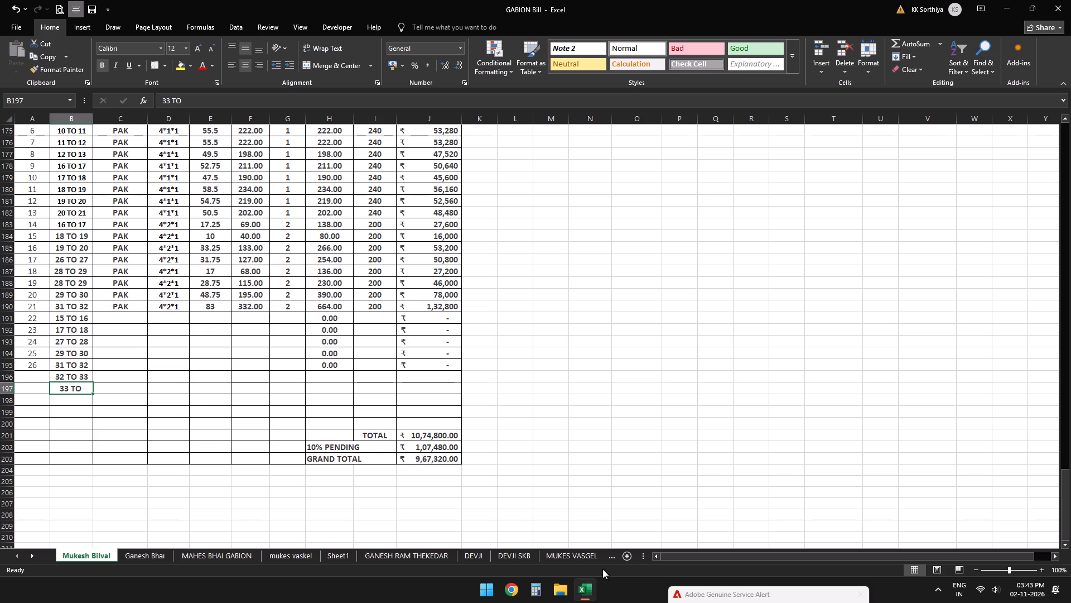
pyautogui.write('32 T')
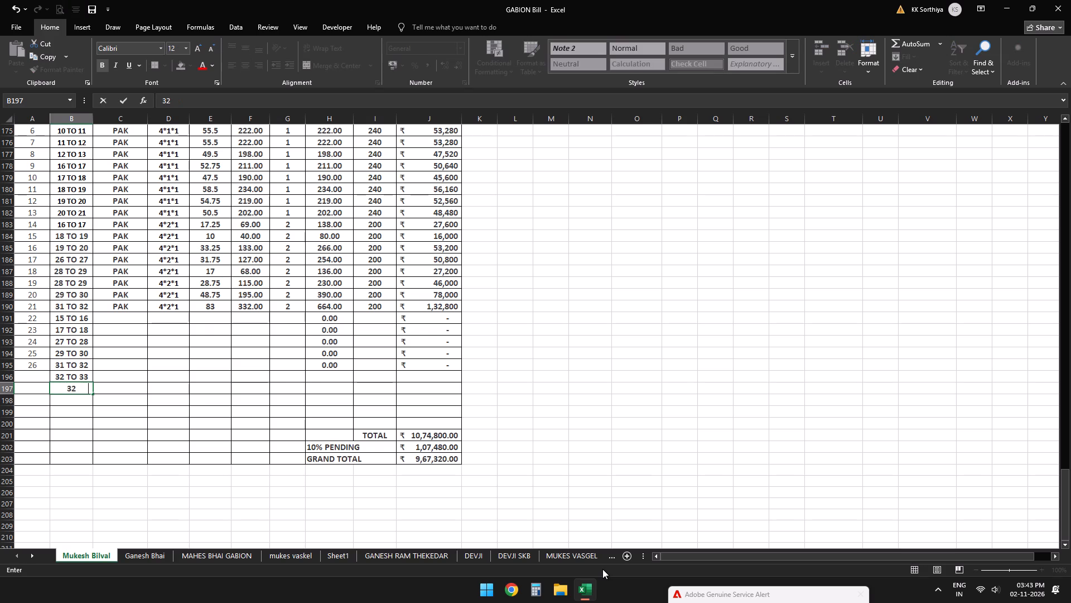
pyautogui.press('Return')
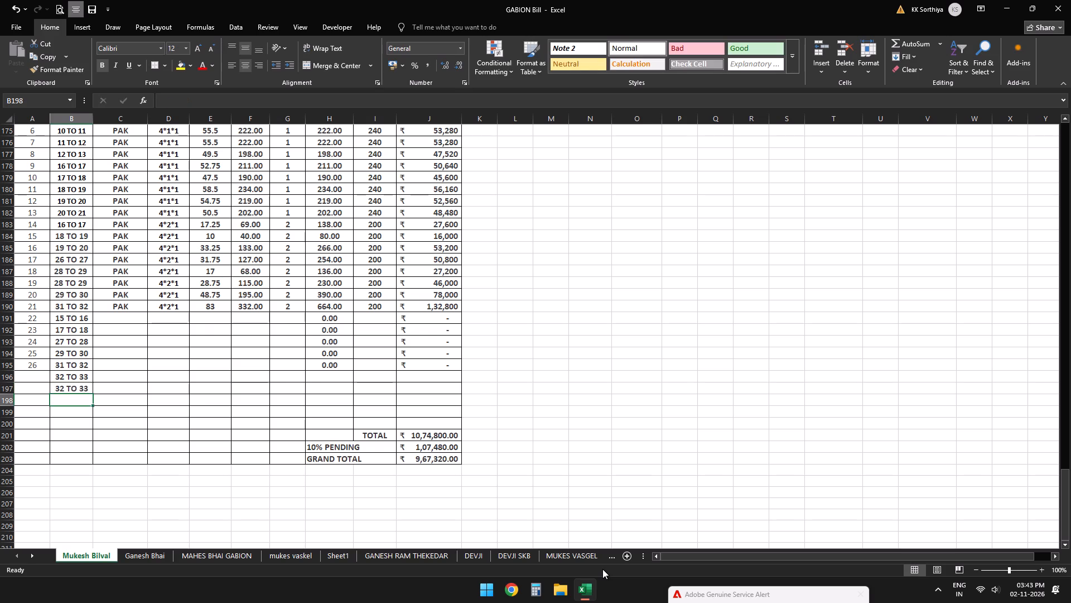
# Enter the From to ranges 33 TO 34 and 35 TO 36 in the next two rows of the October bill.
pyautogui.write('33 T')
pyautogui.write('O')
pyautogui.press('space')
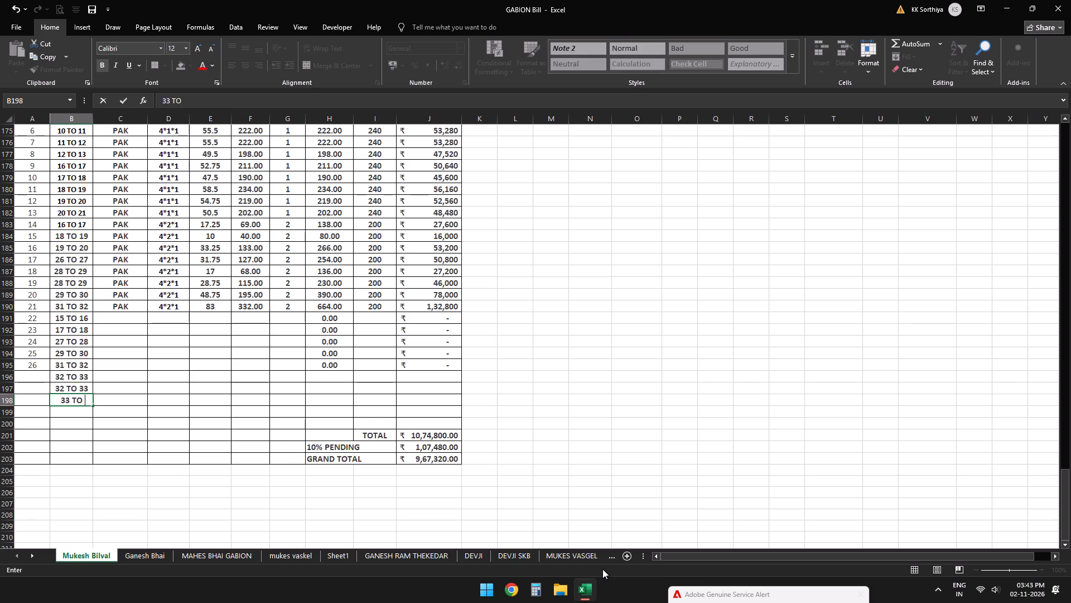
pyautogui.write('34')
pyautogui.press('Return')
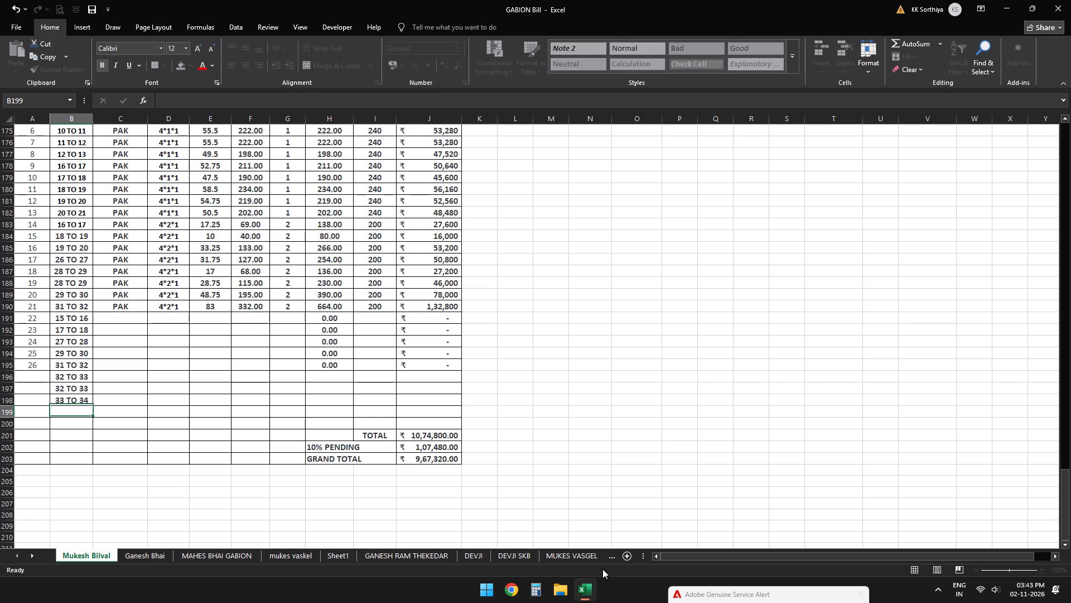
pyautogui.write('35')
pyautogui.press('space')
pyautogui.press('t')
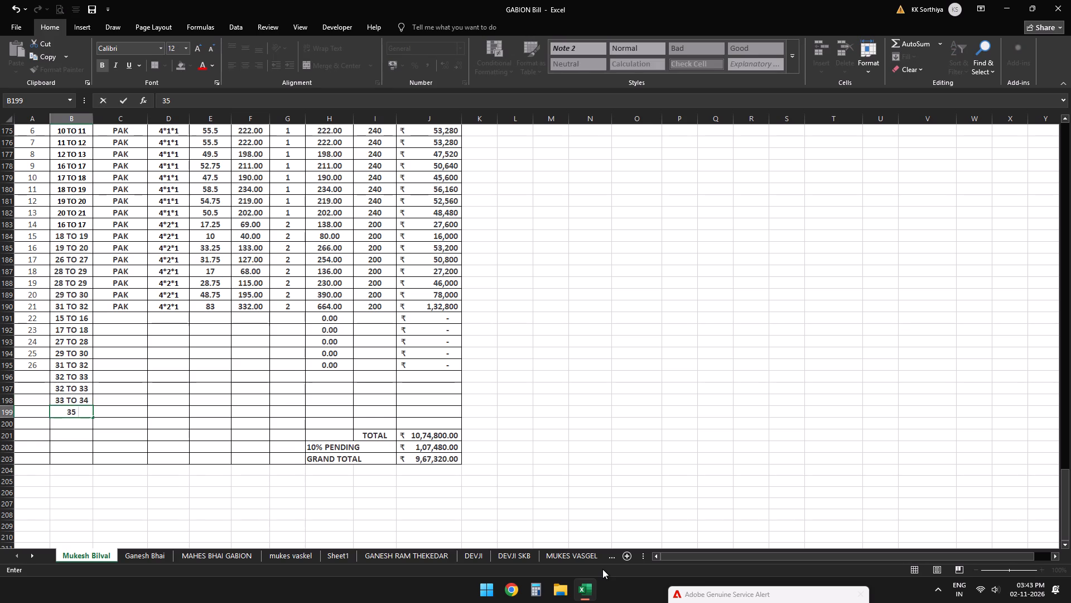
pyautogui.write('O')
pyautogui.press('space')
pyautogui.write('36')
pyautogui.press('Left')
# Number the four unnumbered rows below item 26 as 27, 28, 29 and 30.
pyautogui.press('Left')
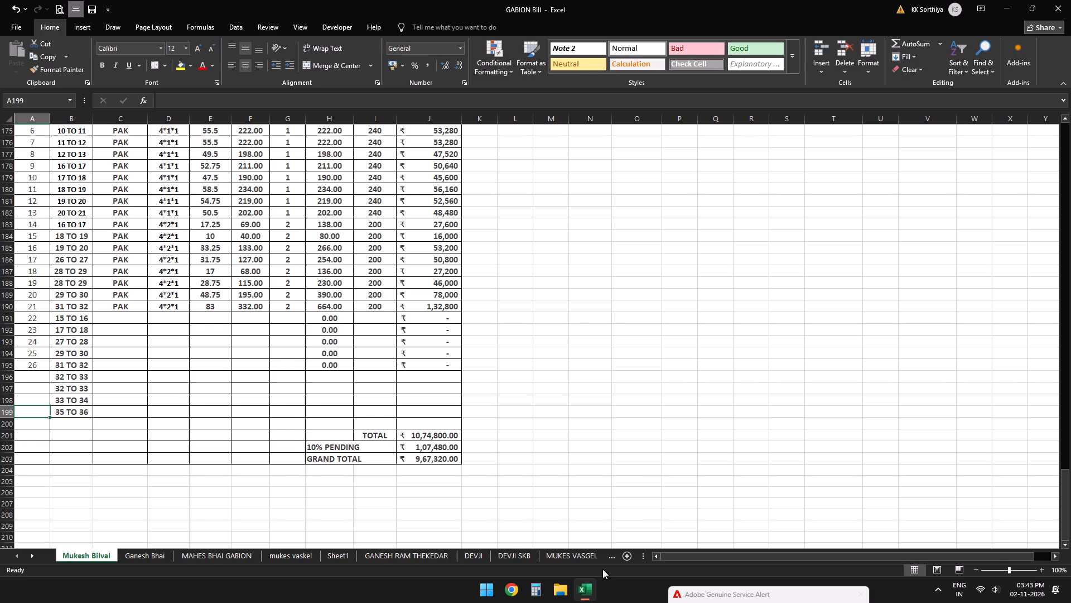
pyautogui.press('Up')
pyautogui.press('Right')
pyautogui.press('Up')
pyautogui.press('Left')
pyautogui.press('Up')
pyautogui.write('27')
pyautogui.press('Down')
pyautogui.write('28')
pyautogui.press('Down')
pyautogui.write('29')
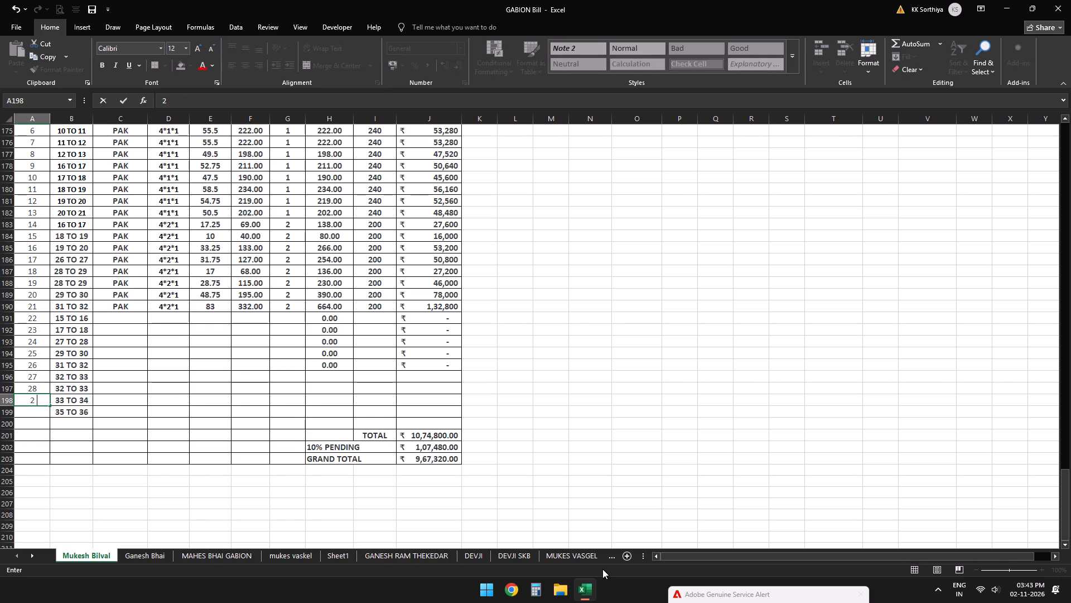
pyautogui.press('Down')
pyautogui.write('30')
pyautogui.press('Right')
# Enter IND in column C for items 22 to 30 of the October bill.
pyautogui.press('Right')
pyautogui.press('Up')
pyautogui.press('Up')
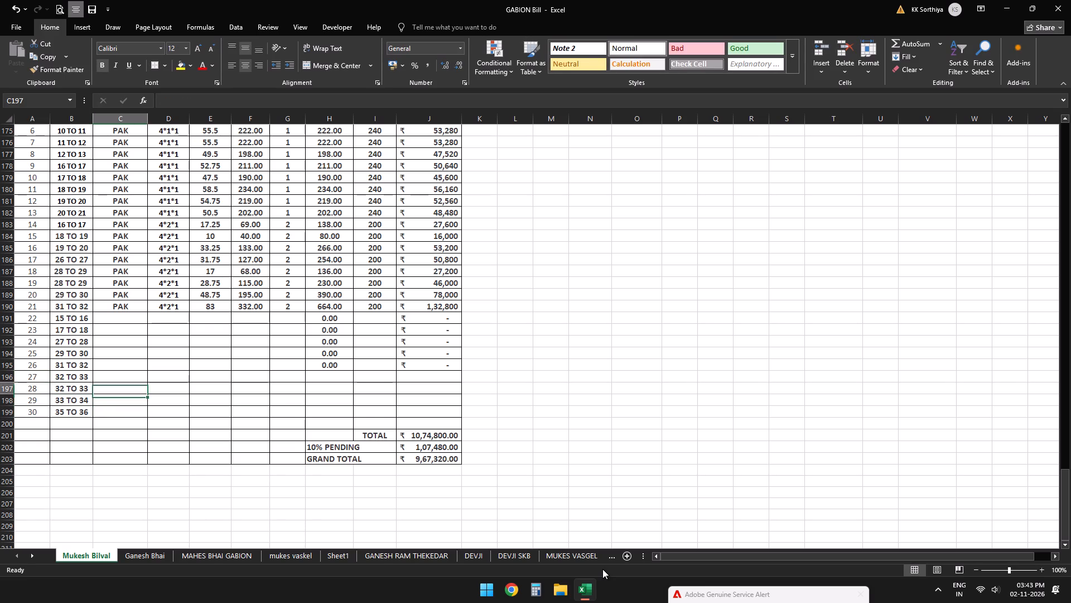
pyautogui.press('Up')
pyautogui.press('Up')
pyautogui.press('Up')
pyautogui.press('Up')
pyautogui.press('Up')
pyautogui.press('Up')
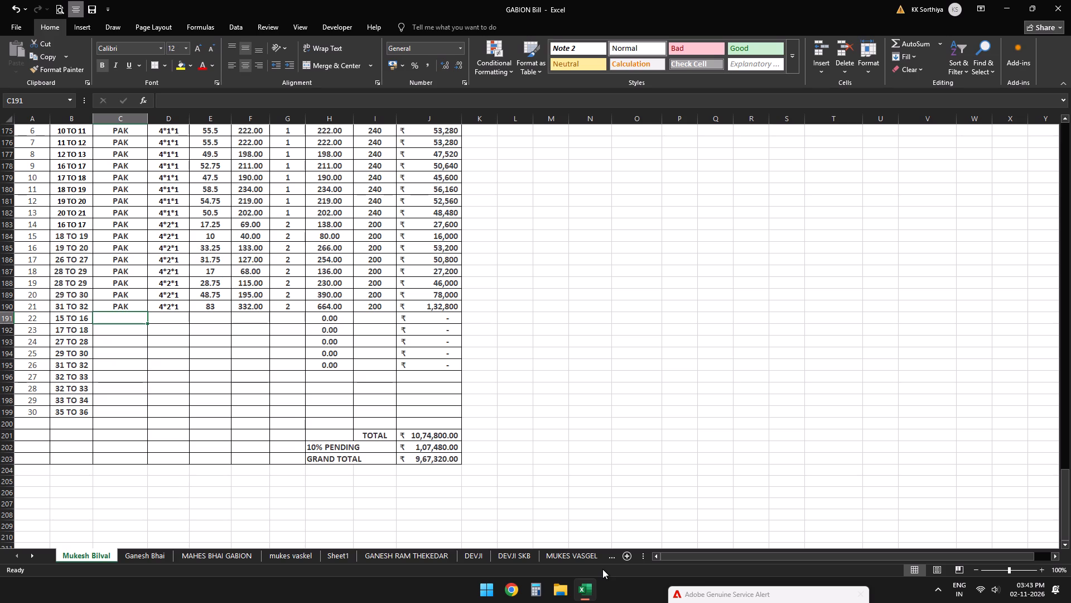
pyautogui.press('i')
pyautogui.press('Down')
pyautogui.press('i')
pyautogui.press('Down')
pyautogui.press('i')
pyautogui.press('Down')
pyautogui.press('i')
pyautogui.press('Down')
pyautogui.press('i')
pyautogui.press('Down')
pyautogui.press('i')
pyautogui.press('Down')
pyautogui.press('i')
pyautogui.press('Down')
pyautogui.press('i')
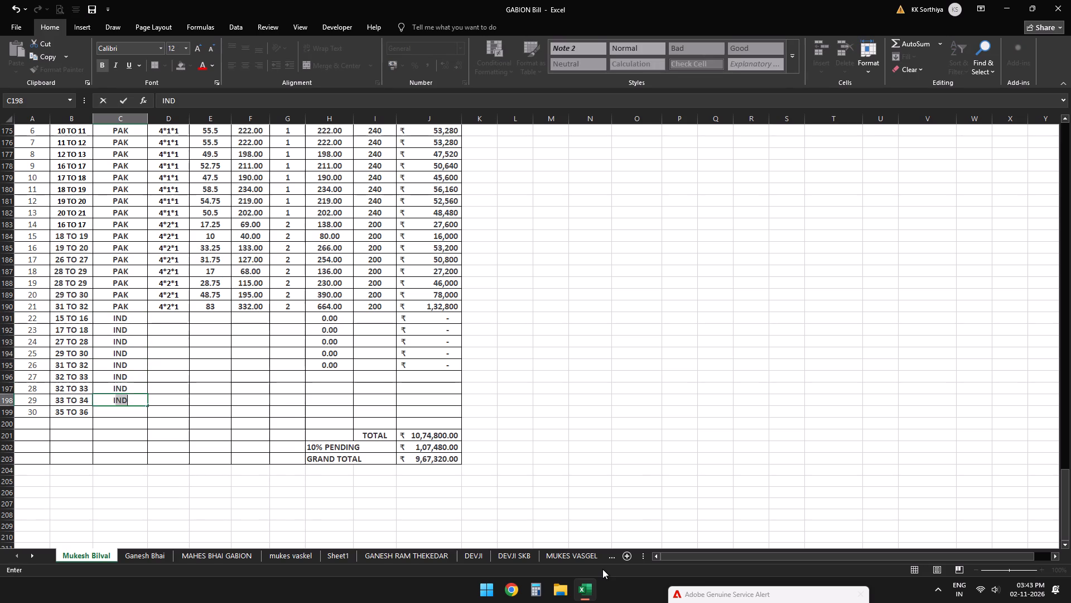
pyautogui.press('Down')
pyautogui.press('i')
pyautogui.press('Right')
# Enter the size 4*2*1 for item 22 and copy it for the IND rows below.
pyautogui.press('Up')
pyautogui.press('Up')
pyautogui.press('Up')
pyautogui.press('Up')
pyautogui.press('Up')
pyautogui.press('Up')
pyautogui.press('Up')
pyautogui.press('Up')
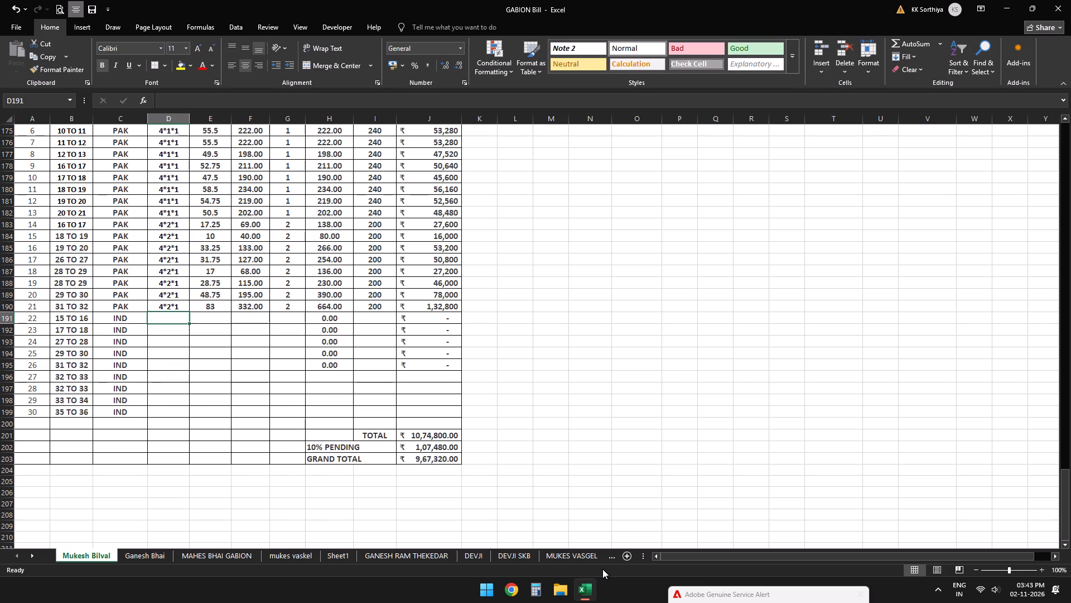
pyautogui.write('4*')
pyautogui.write('2*1')
pyautogui.press('Down')
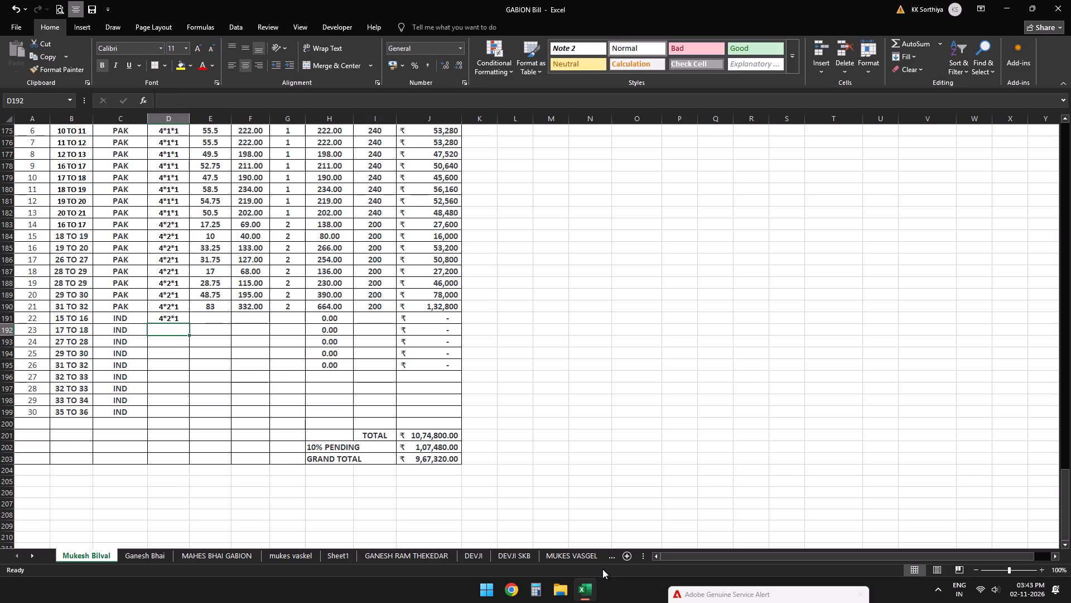
pyautogui.press('Up')
pyautogui.hotkey('ctrl', 'c')
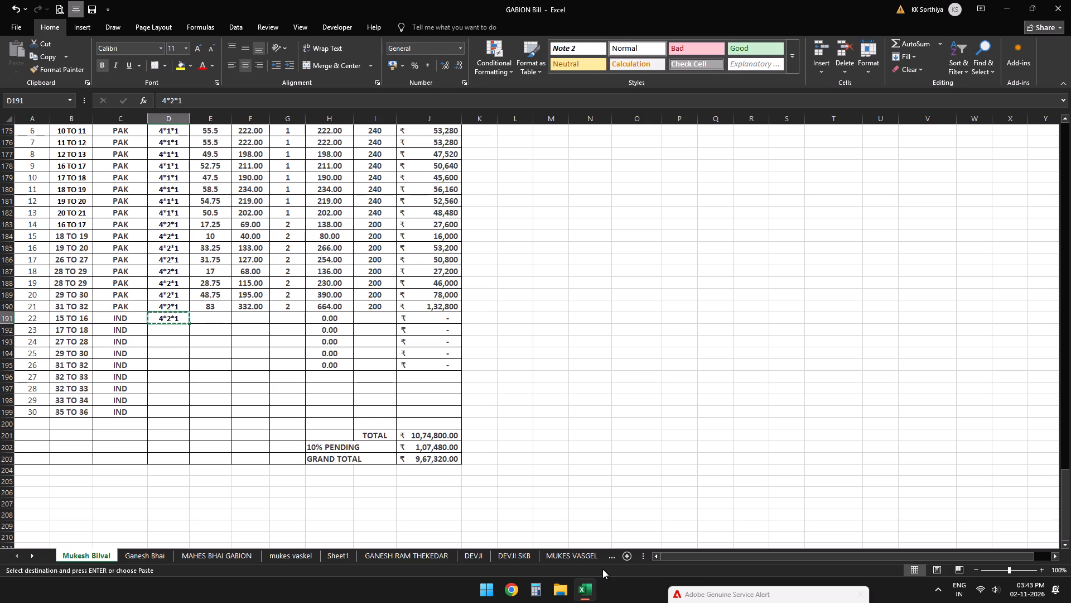
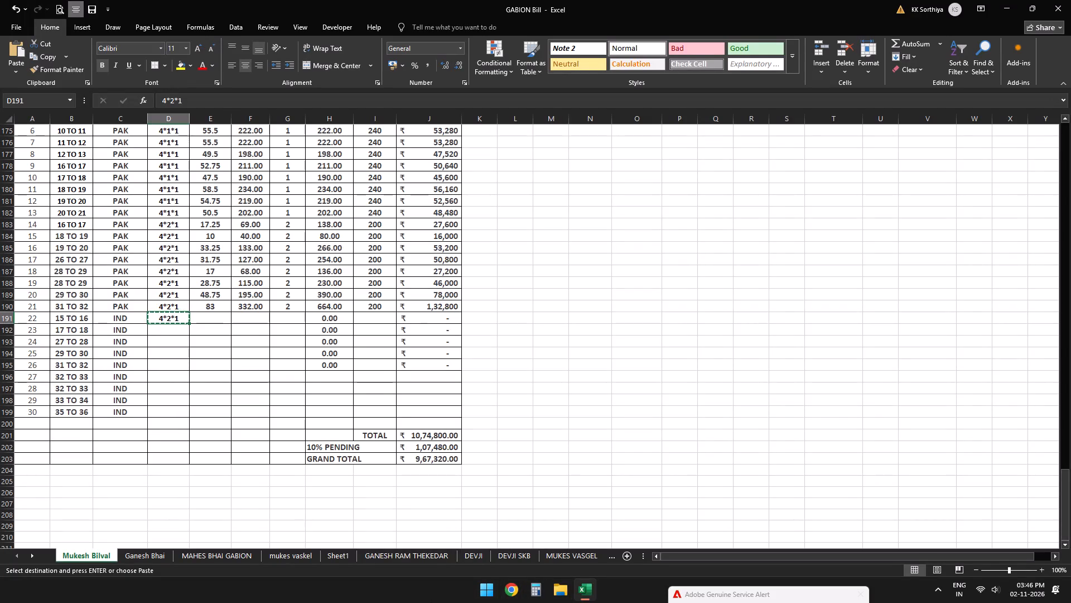
# Paste the copied size 4*2*1 into the Size column for items 22 to 30 of the October bill.
pyautogui.hotkey('shift', 'Down')
pyautogui.hotkey('shift', 'Down')
pyautogui.hotkey('shift', 'Down')
pyautogui.hotkey('shift', 'Down')
pyautogui.hotkey('shift', 'Down')
pyautogui.hotkey('shift', 'Down')
pyautogui.hotkey('shift', 'Down')
pyautogui.hotkey('shift', 'Down')
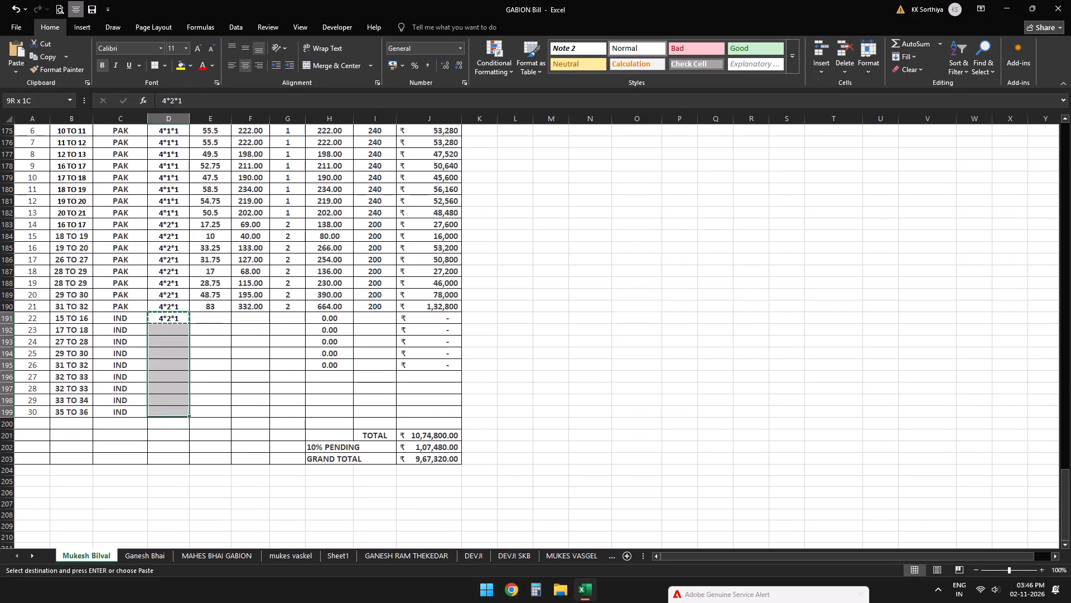
pyautogui.press('Return')
# Enter the LENGTH values 74, 20, 244 and 168 for items 22 to 25 of the October bill.
pyautogui.press('Right')
pyautogui.press('Right')
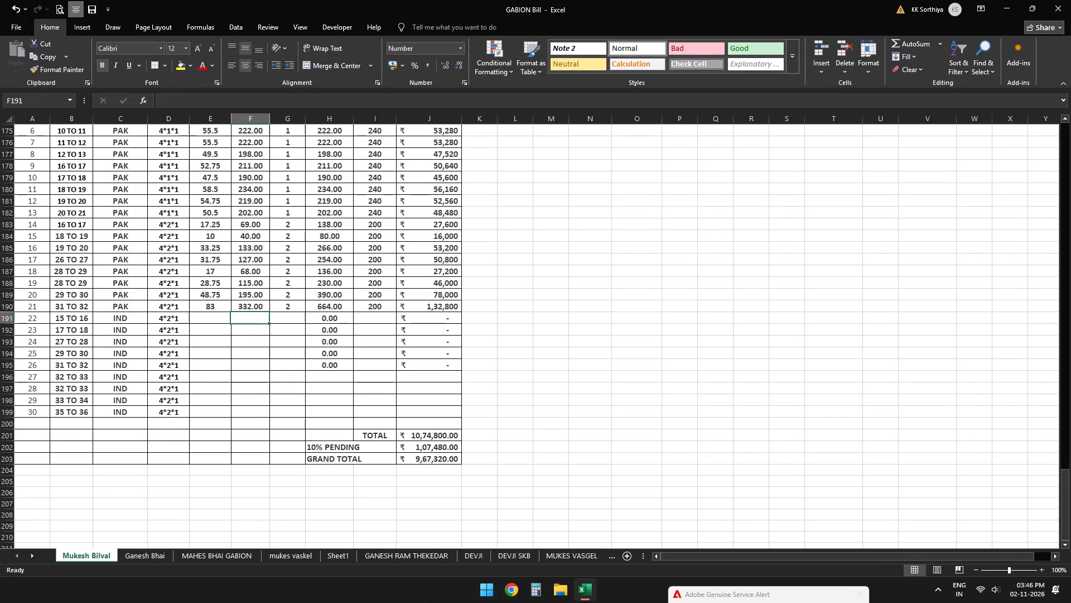
pyautogui.write('74')
pyautogui.press('Down')
pyautogui.write('20')
pyautogui.press('Down')
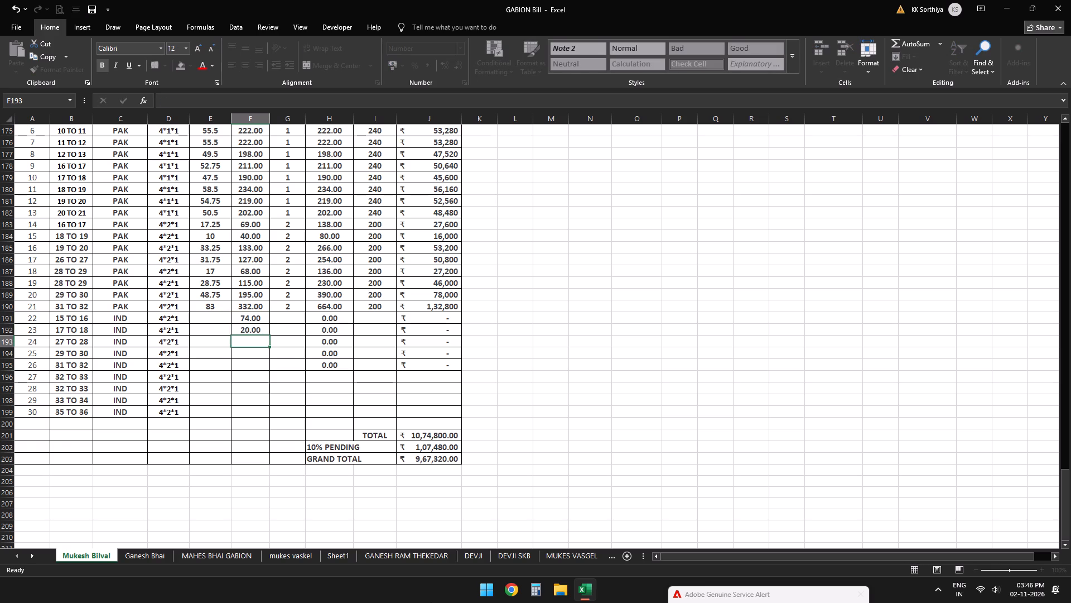
pyautogui.write('244')
pyautogui.press('Down')
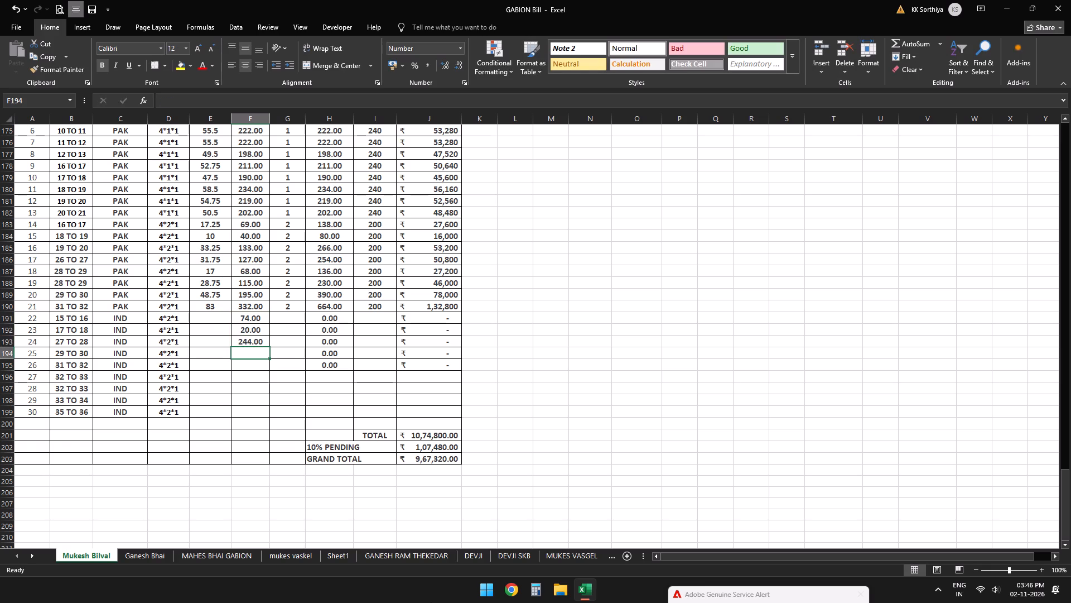
pyautogui.write('168')
pyautogui.press('Down')
# Enter the LENGTH values 192, 161, 68, 221 and 156 for items 26 to 30.
pyautogui.write('192')
pyautogui.press('Down')
pyautogui.write('161')
pyautogui.press('Down')
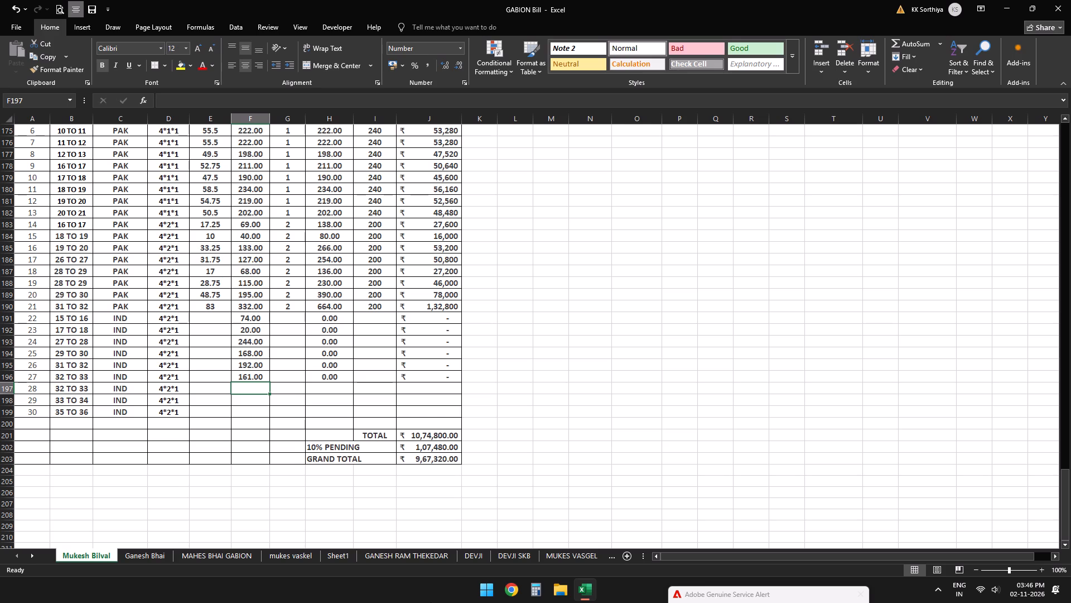
pyautogui.write('68')
pyautogui.press('Down')
pyautogui.write('221')
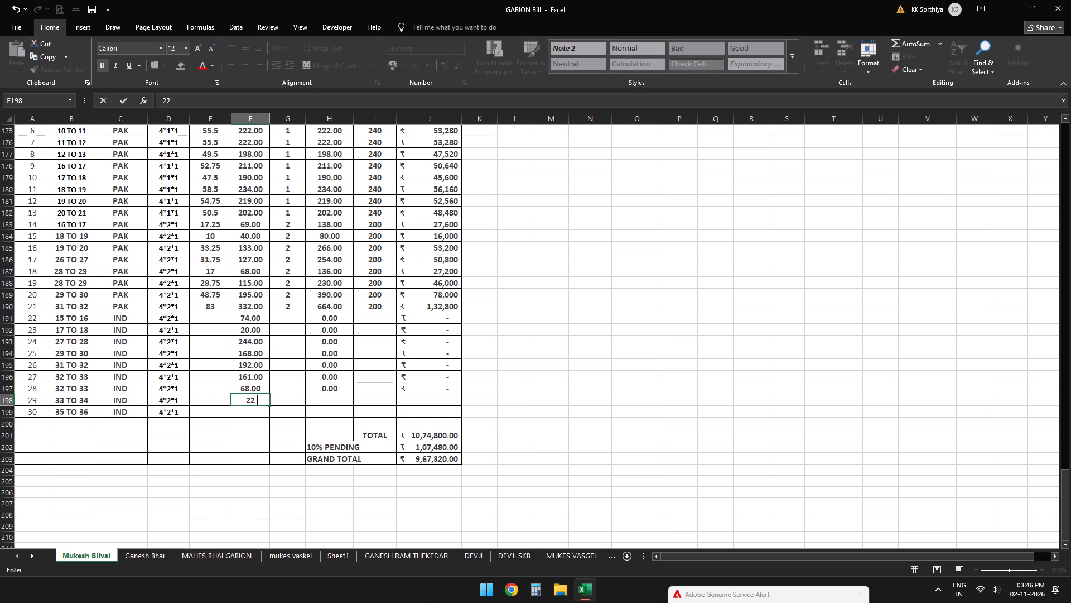
pyautogui.press('Down')
pyautogui.write('156')
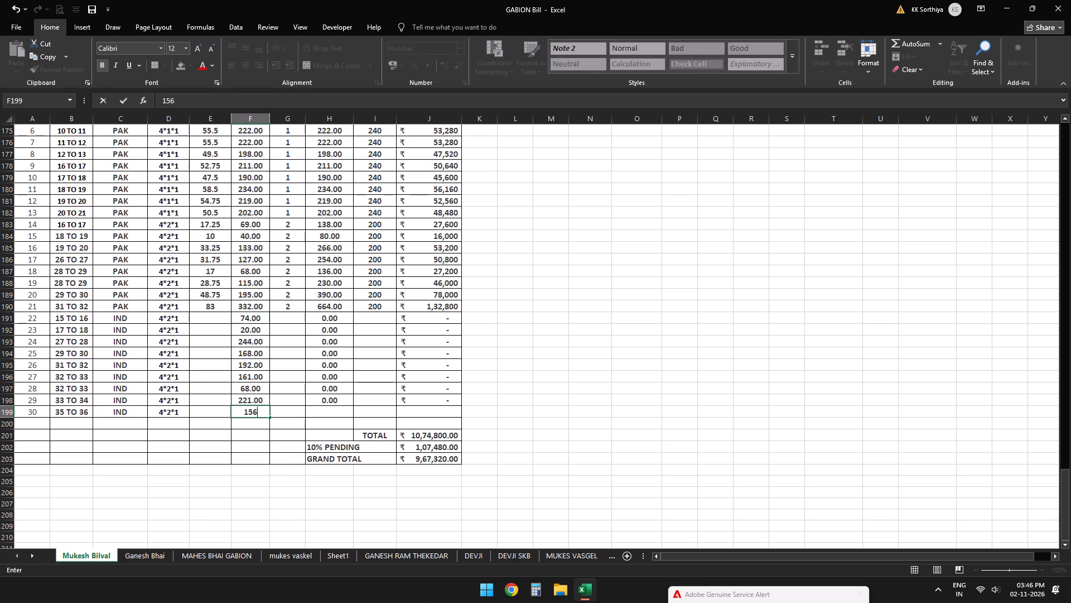
pyautogui.press('Right')
pyautogui.press('Left')
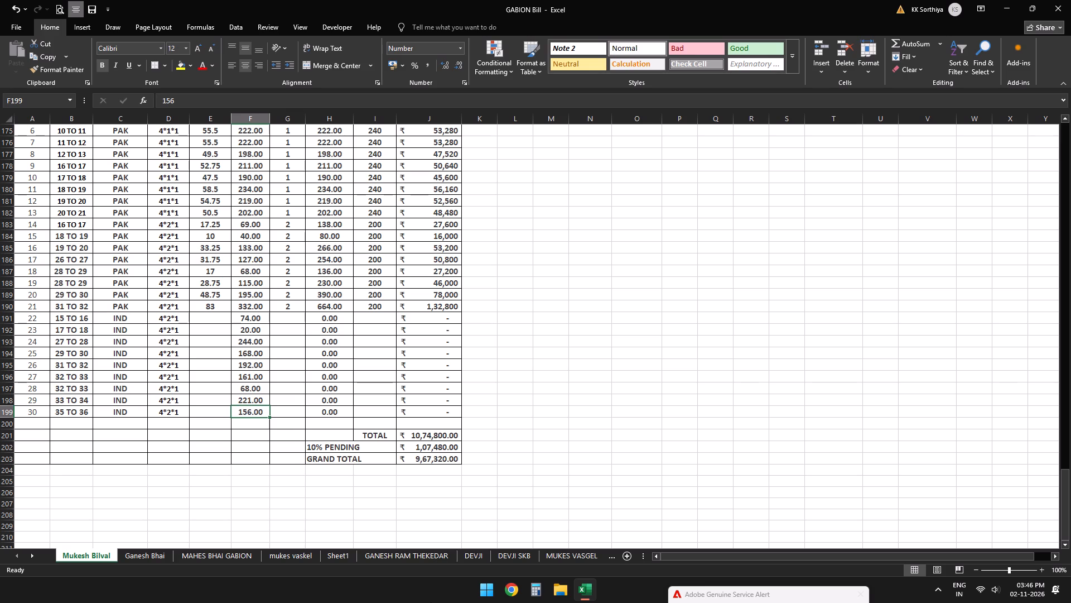
# Enter 2 in the WITH column for each of items 22 to 30.
pyautogui.press('Right')
pyautogui.press('Up')
pyautogui.press('Up')
pyautogui.press('Up')
pyautogui.press('Up')
pyautogui.press('Up')
pyautogui.press('Up')
pyautogui.press('Up')
pyautogui.press('Up')
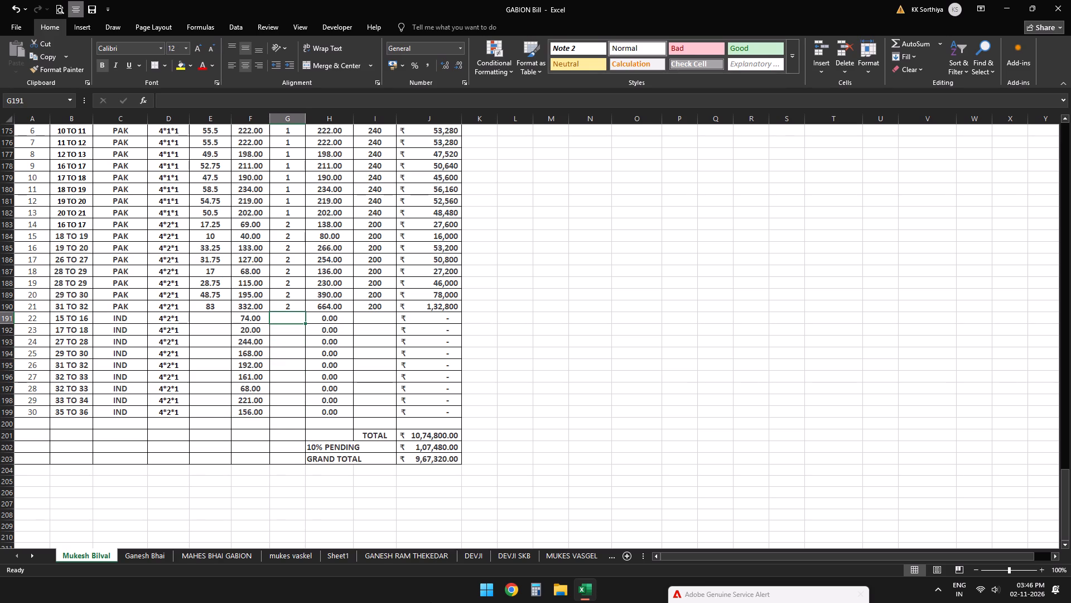
pyautogui.press('2')
pyautogui.press('Down')
pyautogui.press('2')
pyautogui.press('Down')
pyautogui.press('2')
pyautogui.press('Down')
pyautogui.press('2')
pyautogui.press('Down')
pyautogui.press('2')
pyautogui.press('Down')
pyautogui.press('2')
pyautogui.press('Down')
pyautogui.press('2')
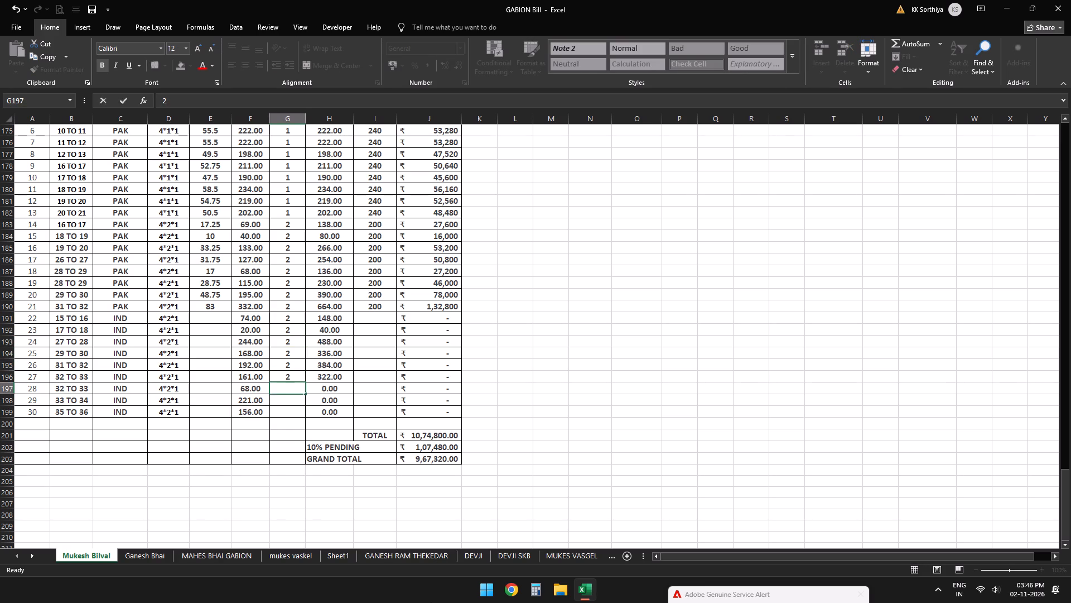
pyautogui.press('Down')
pyautogui.press('2')
pyautogui.press('Down')
pyautogui.press('2')
pyautogui.press('Left')
# Enter a RATE of 200 for each of items 22 to 30.
pyautogui.press('Right')
pyautogui.press('Right')
pyautogui.press('Up')
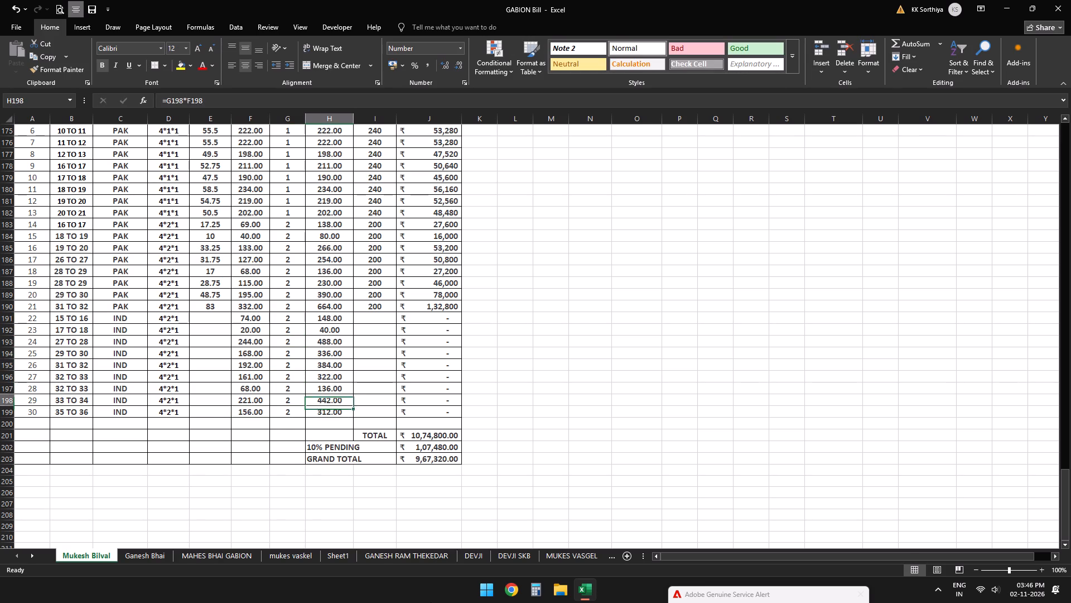
pyautogui.press('Right')
pyautogui.press('Up')
pyautogui.press('Up')
pyautogui.press('Up')
pyautogui.press('Up')
pyautogui.press('Up')
pyautogui.press('Up')
pyautogui.press('Up')
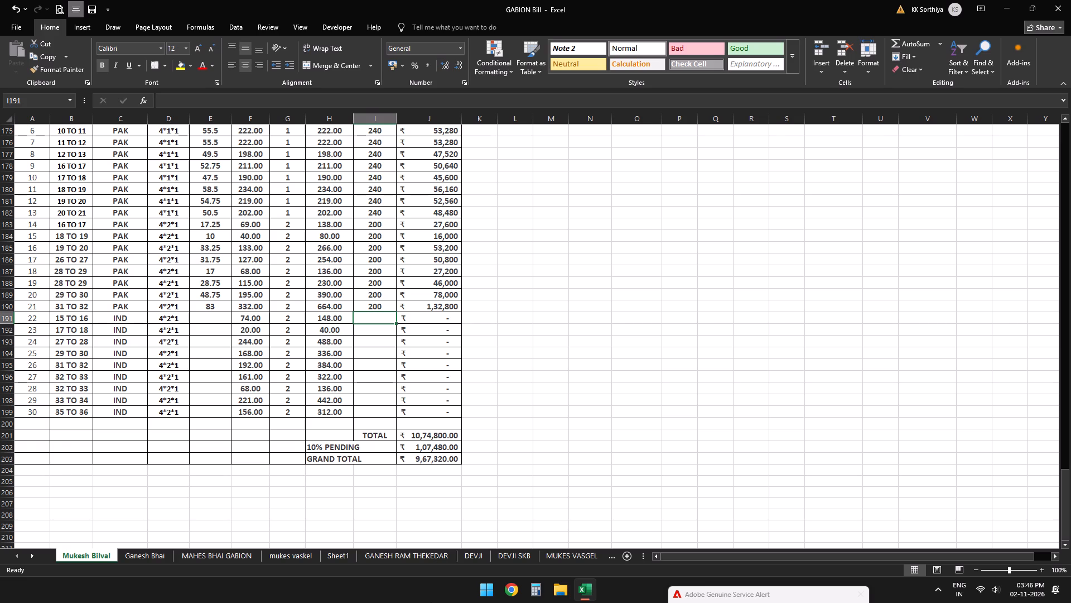
pyautogui.press('2')
pyautogui.press('Down')
pyautogui.press('0')
pyautogui.press('Up')
pyautogui.write('200')
pyautogui.press('Down')
pyautogui.write('200')
pyautogui.press('Down')
pyautogui.write('200')
pyautogui.press('Down')
pyautogui.write('200')
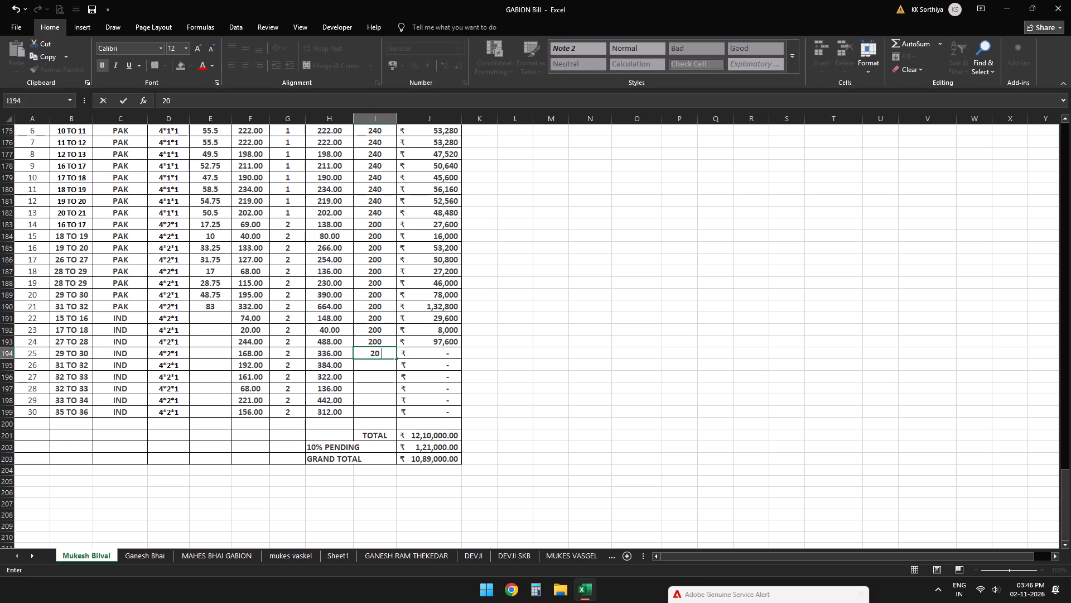
pyautogui.press('Down')
pyautogui.write('200')
pyautogui.press('Down')
pyautogui.write('200')
pyautogui.press('Down')
pyautogui.write('200')
pyautogui.press('Down')
pyautogui.write('200')
pyautogui.press('Down')
pyautogui.write('200')
pyautogui.press('Left')
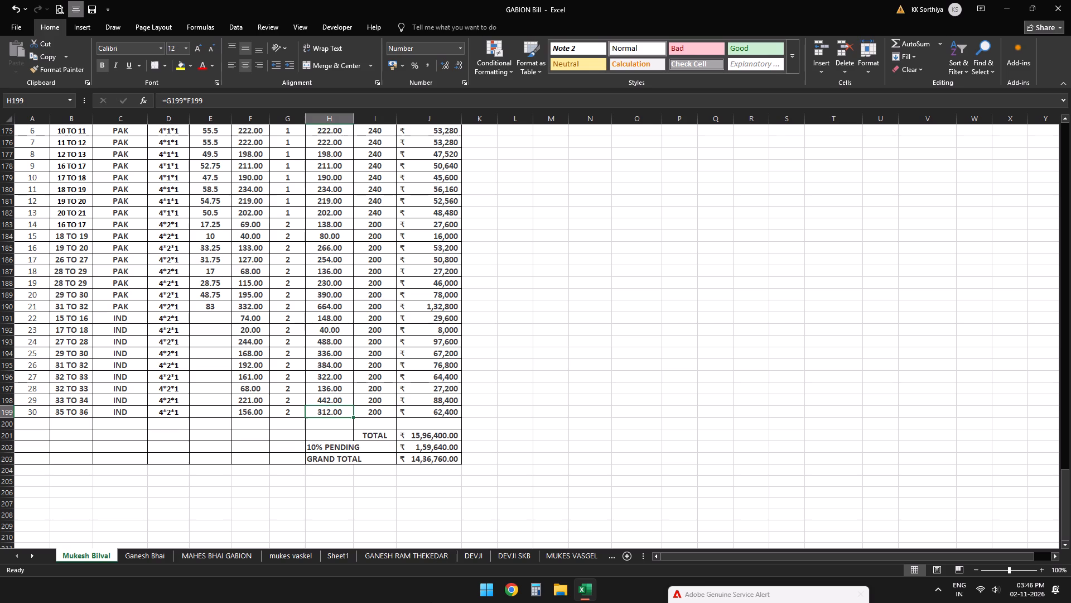
# Insert one more blank row between item 30 and the TOTAL row of the October bill.
pyautogui.rightClick(0, 424)
pyautogui.doubleClick(40, 336)
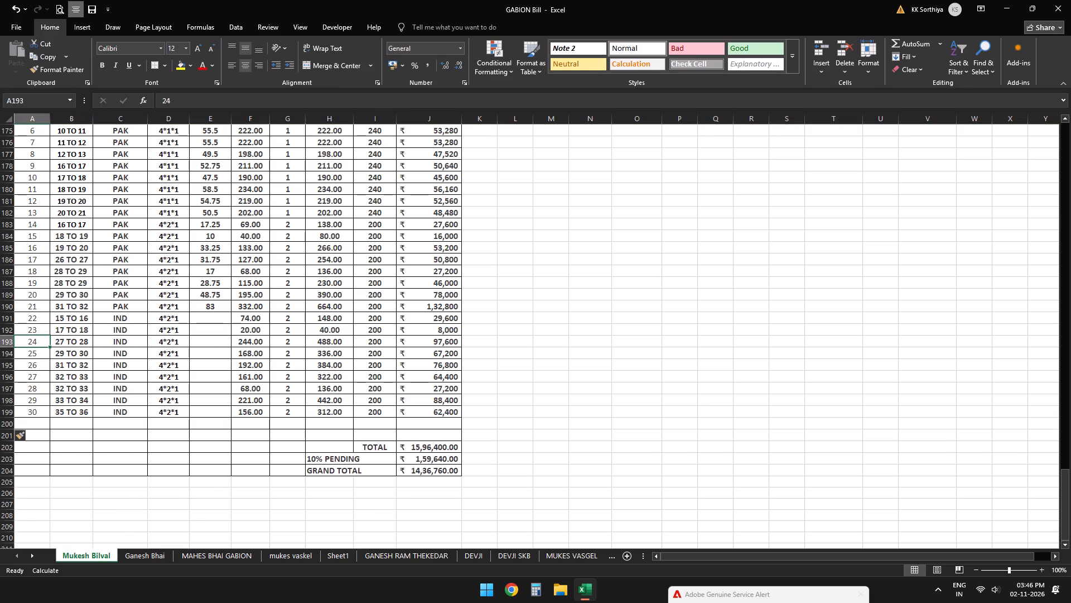
pyautogui.click(49, 423)
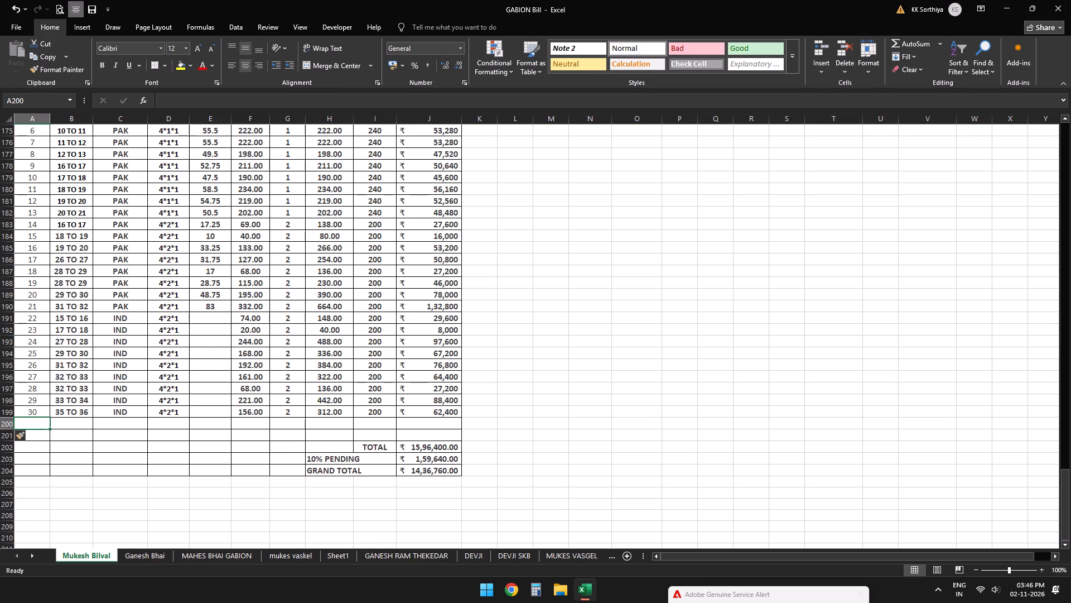
# Enter the JARI values 18.5, 5, 61 and 42 for items 22 to 25.
pyautogui.click(215, 315)
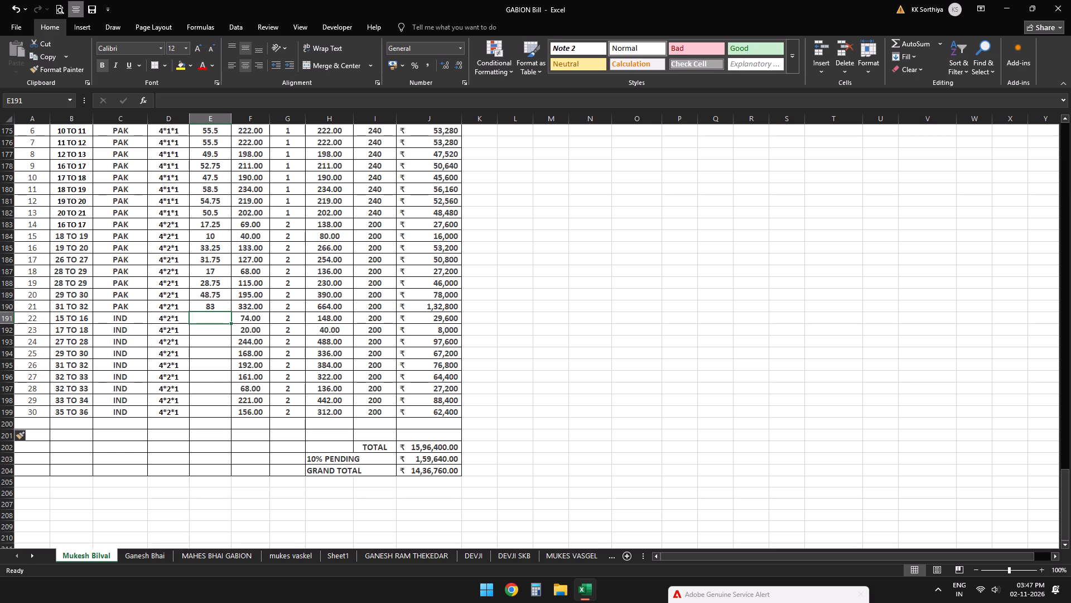
pyautogui.write('18.5')
pyautogui.press('Down')
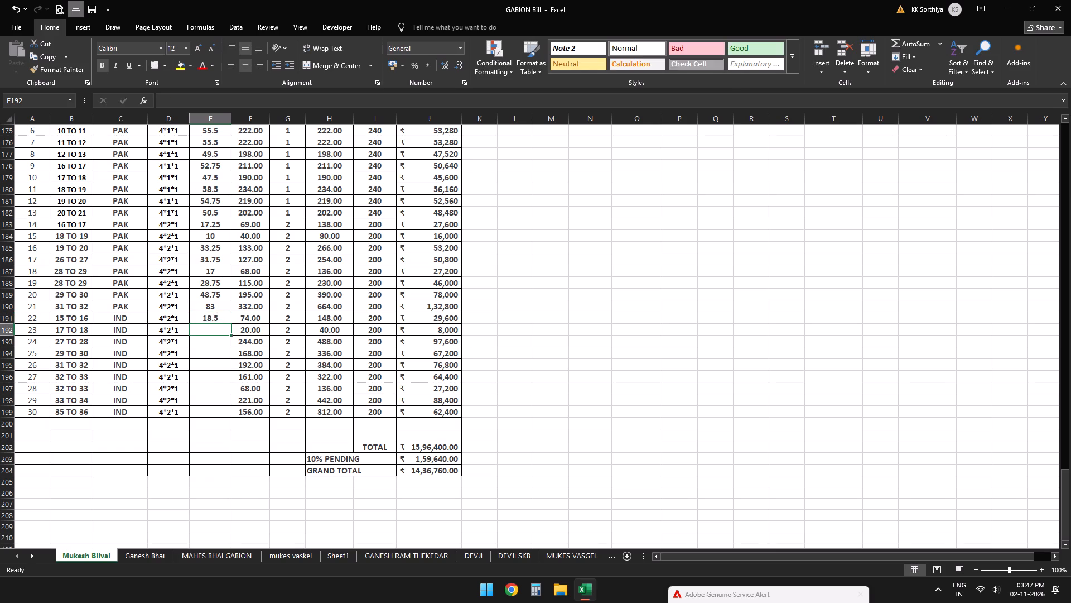
pyautogui.press('5')
pyautogui.press('Down')
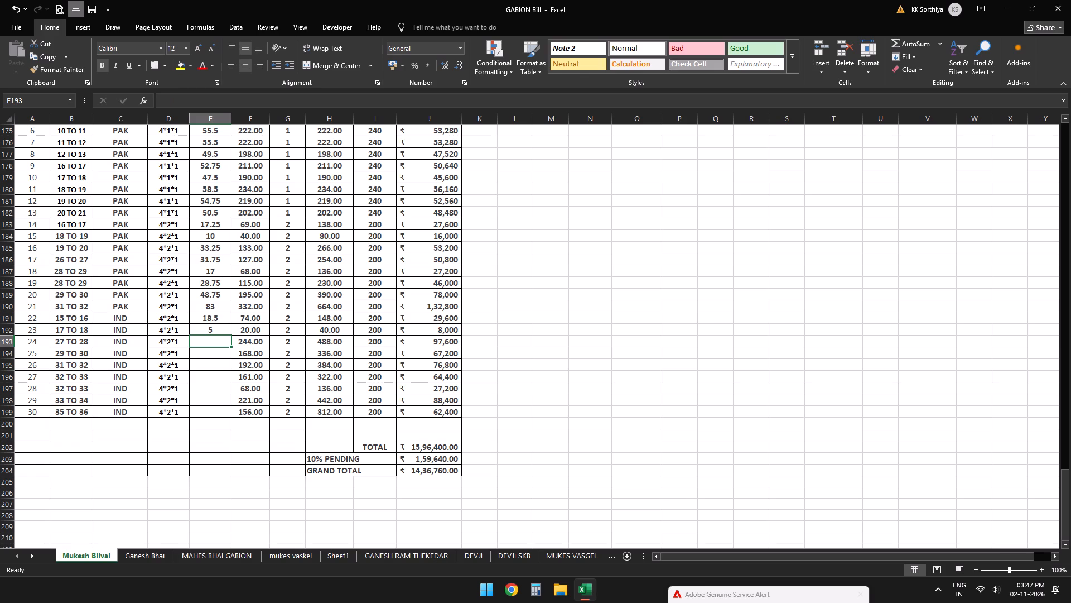
pyautogui.write('61')
pyautogui.press('Up')
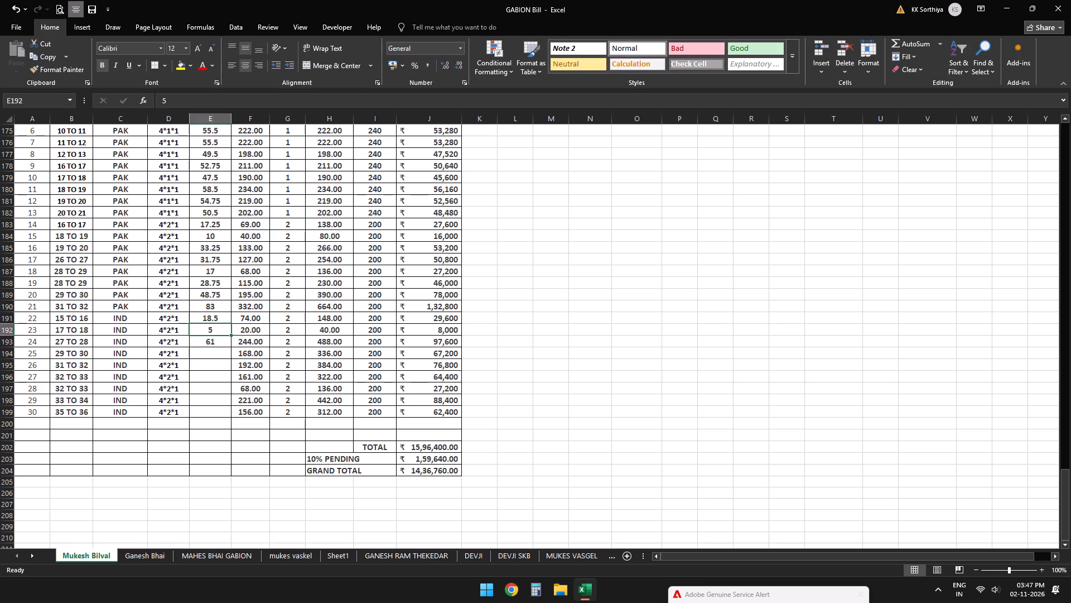
pyautogui.press('Down')
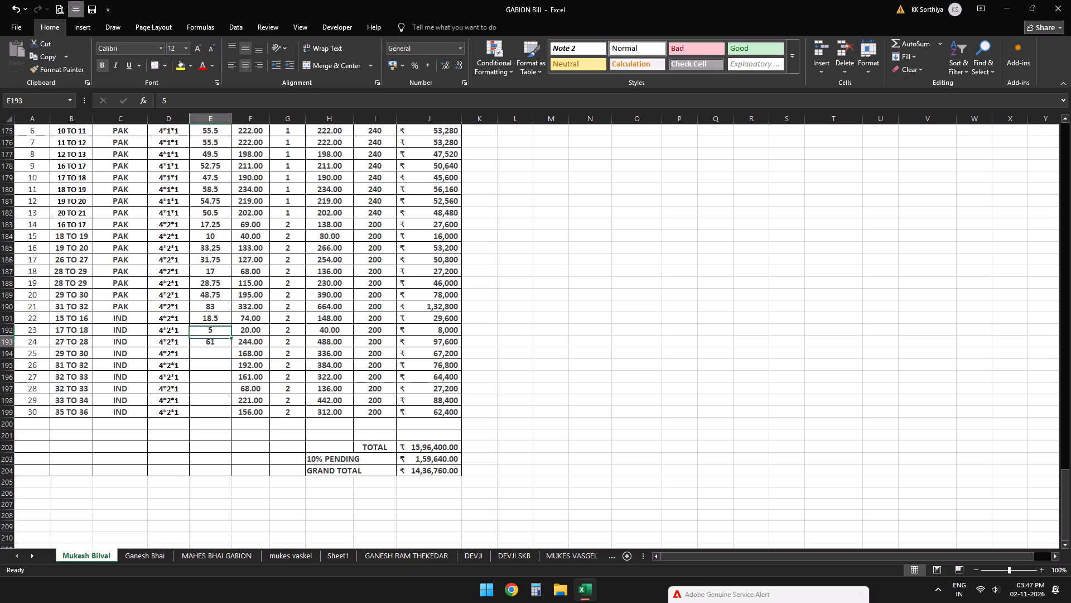
pyautogui.press('Down')
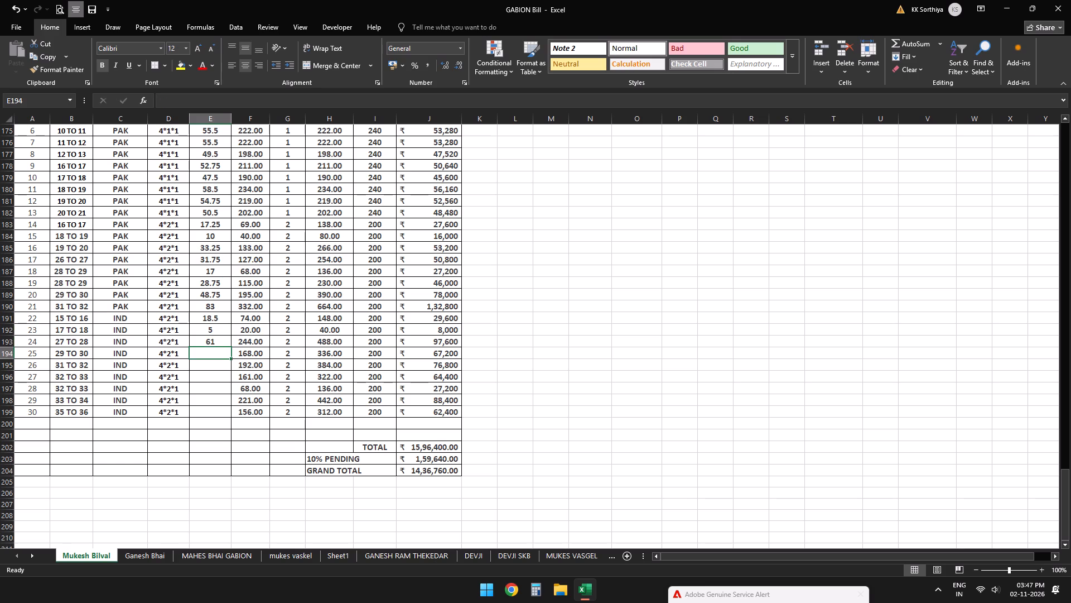
pyautogui.write('42')
pyautogui.press('Down')
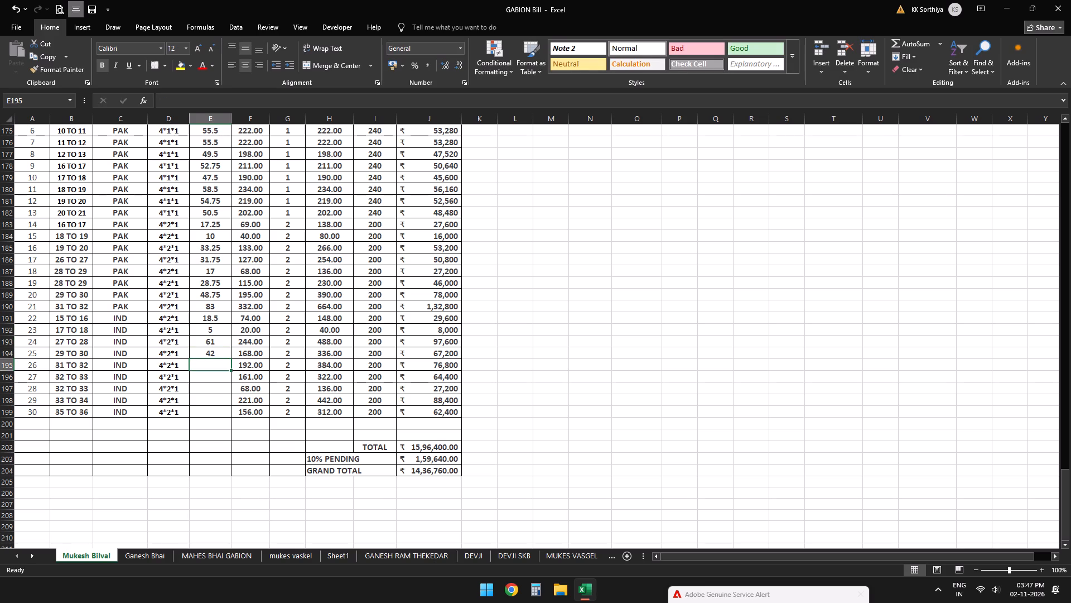
# Enter the JARI values 48, 40.25, 17, 55.25 and 39 for items 26 to 30.
pyautogui.write('48')
pyautogui.press('Down')
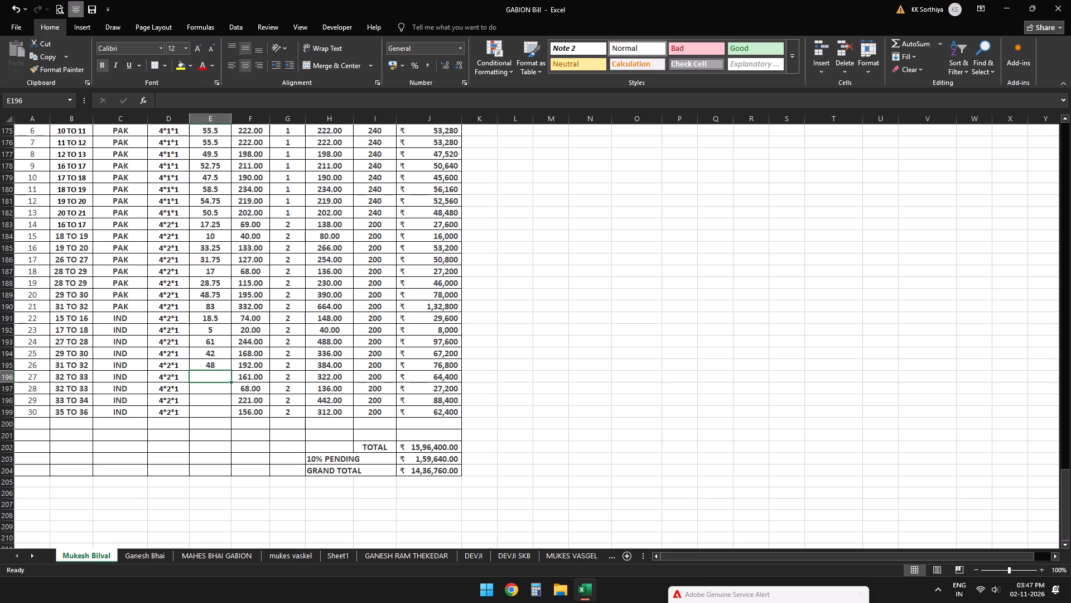
pyautogui.write('40.25')
pyautogui.press('Down')
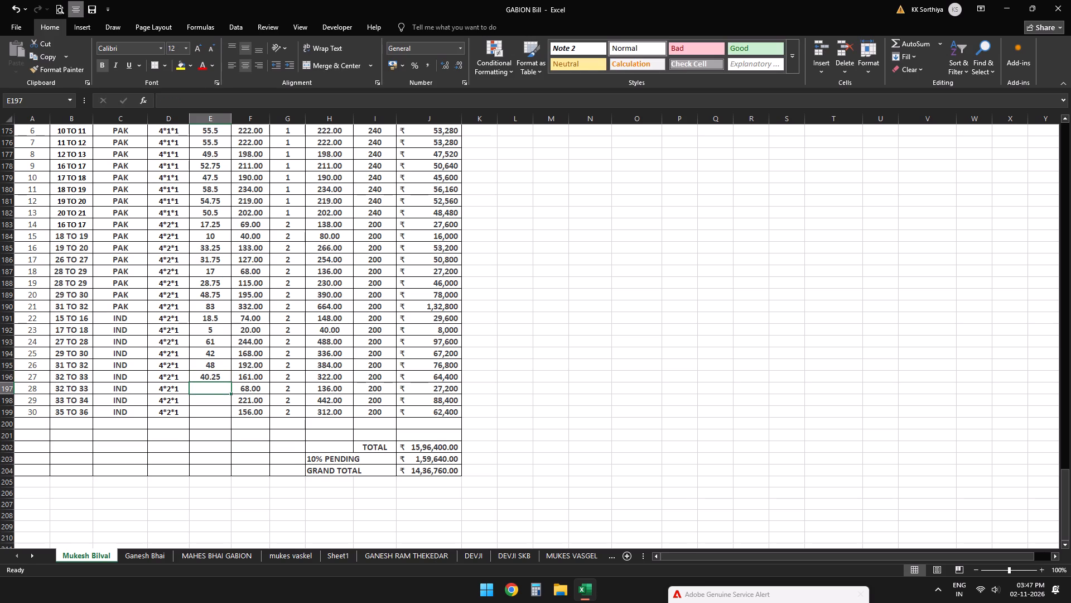
pyautogui.write('17')
pyautogui.press('Down')
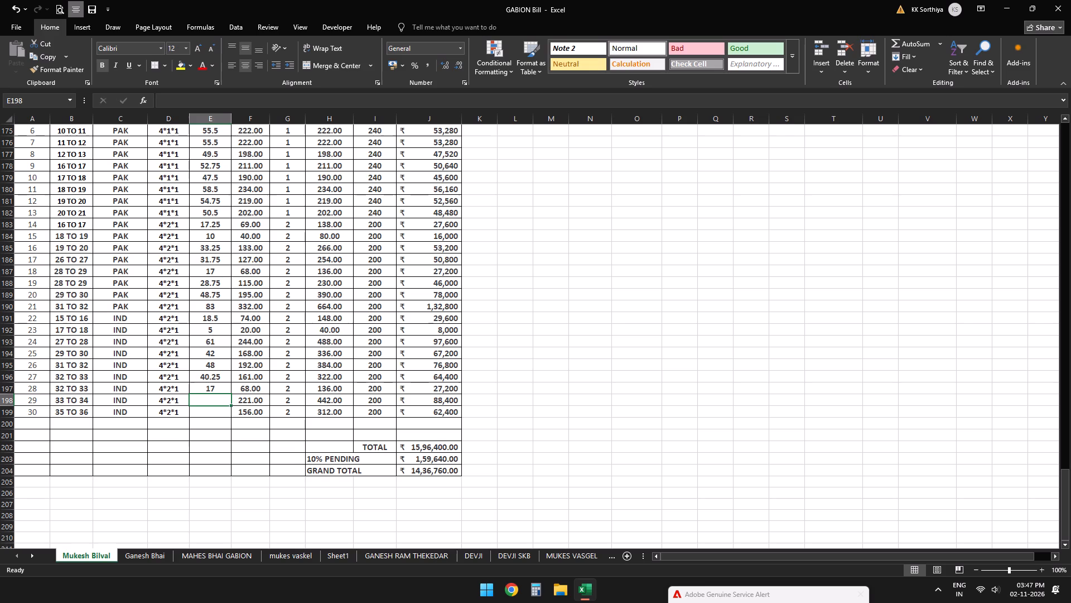
pyautogui.write('55.25')
pyautogui.press('Down')
pyautogui.press('Left')
pyautogui.press('Right')
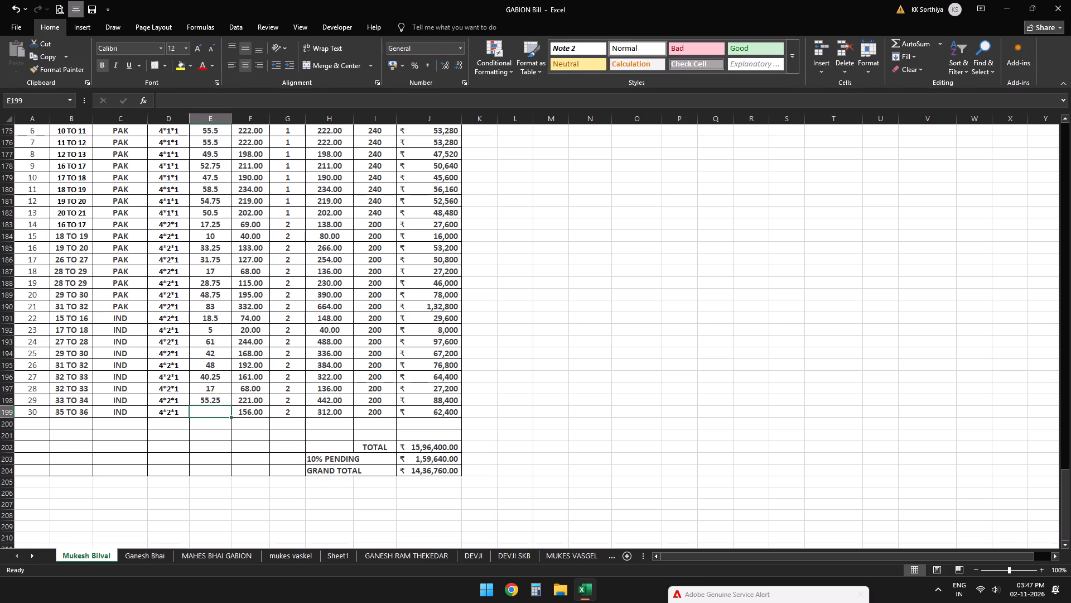
pyautogui.write('39')
pyautogui.press('Down')
pyautogui.press('Up')
# Save the GABION Bill workbook.
pyautogui.hotkey('ctrl', 's')
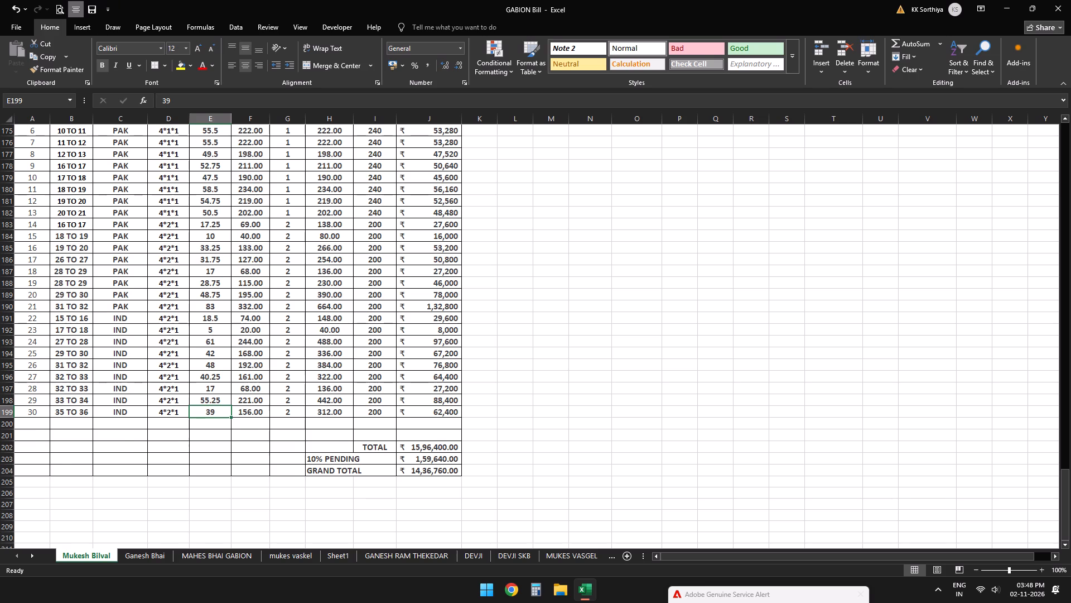
# Make the TOTAL, 10% PENDING and GRAND TOTAL rows of the October bill slightly taller.
pyautogui.scroll(3, 228, 331)
pyautogui.scroll(-3, 228, 331)
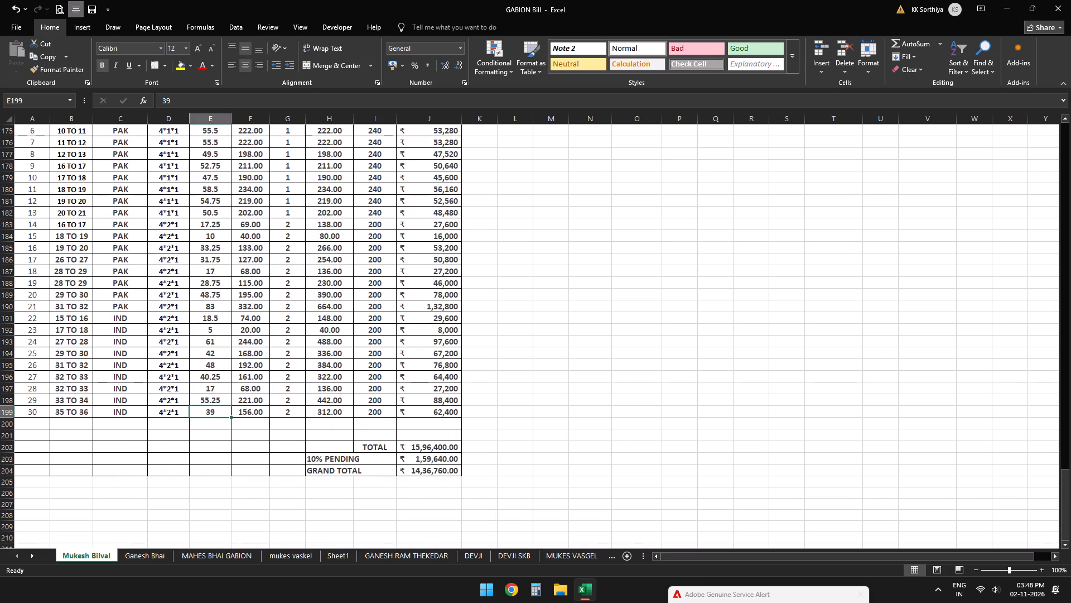
pyautogui.click(8, 448)
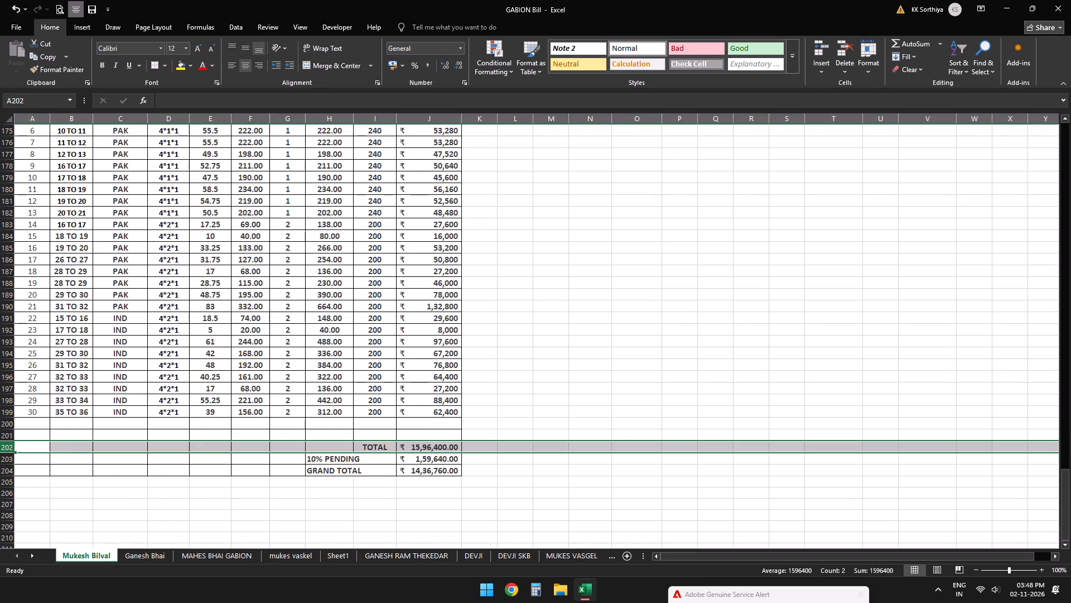
pyautogui.moveTo(8, 451); pyautogui.dragTo(9, 457)
pyautogui.click(4, 467)
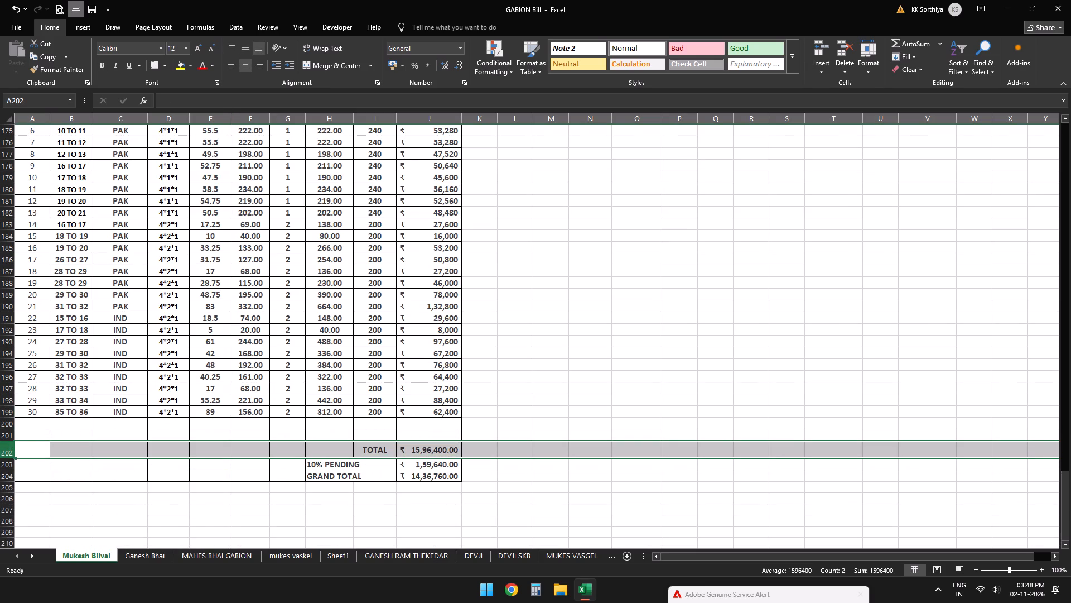
pyautogui.click(5, 466)
pyautogui.click(10, 468)
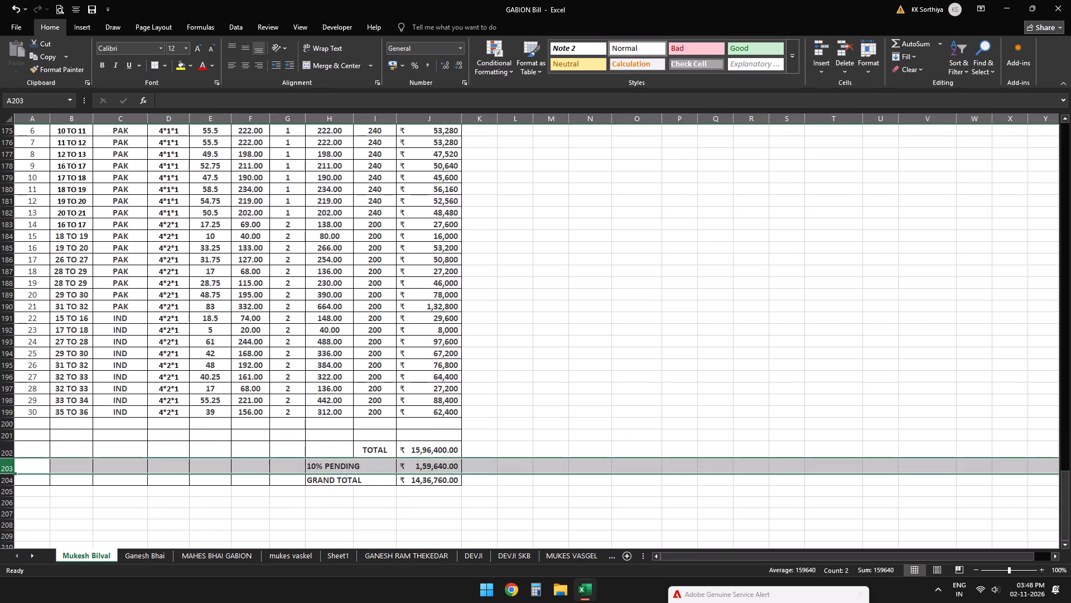
pyautogui.click(8, 481)
pyautogui.click(9, 487)
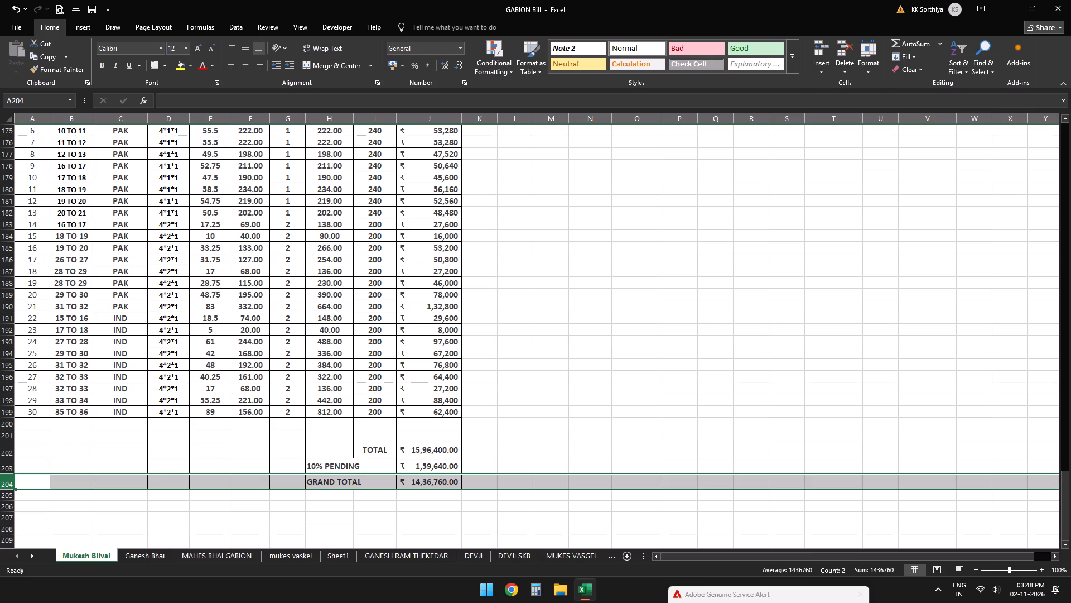
# Select the October bill from the M/S K.K.SORTHIA heading through GRAND TOTAL and make all its text bold.
pyautogui.scroll(3, 181, 433)
pyautogui.moveTo(91, 158); pyautogui.dragTo(142, 313)
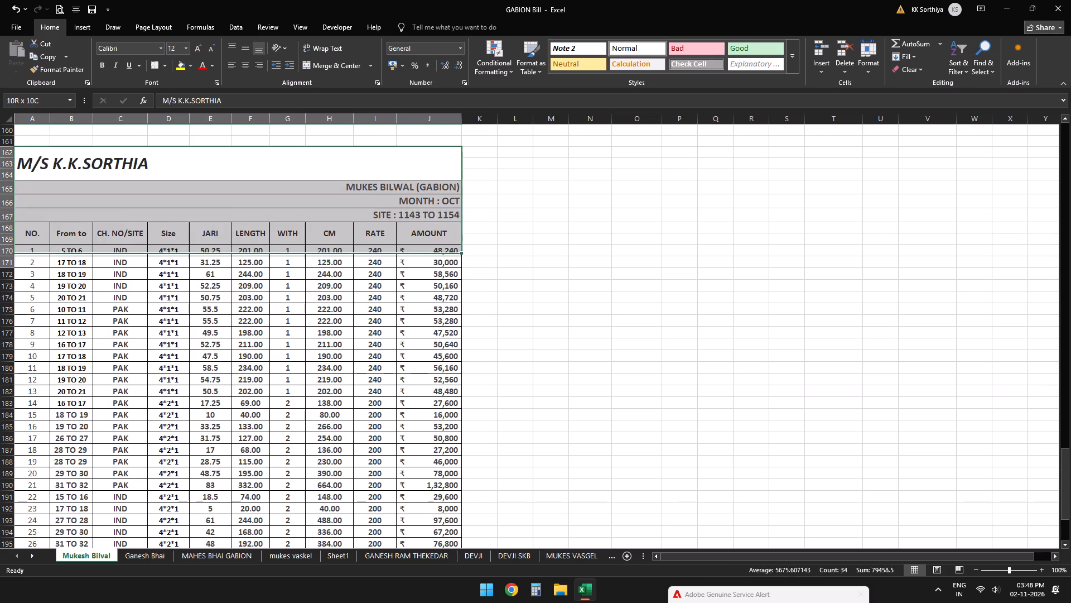
pyautogui.moveTo(142, 313); pyautogui.dragTo(243, 602)
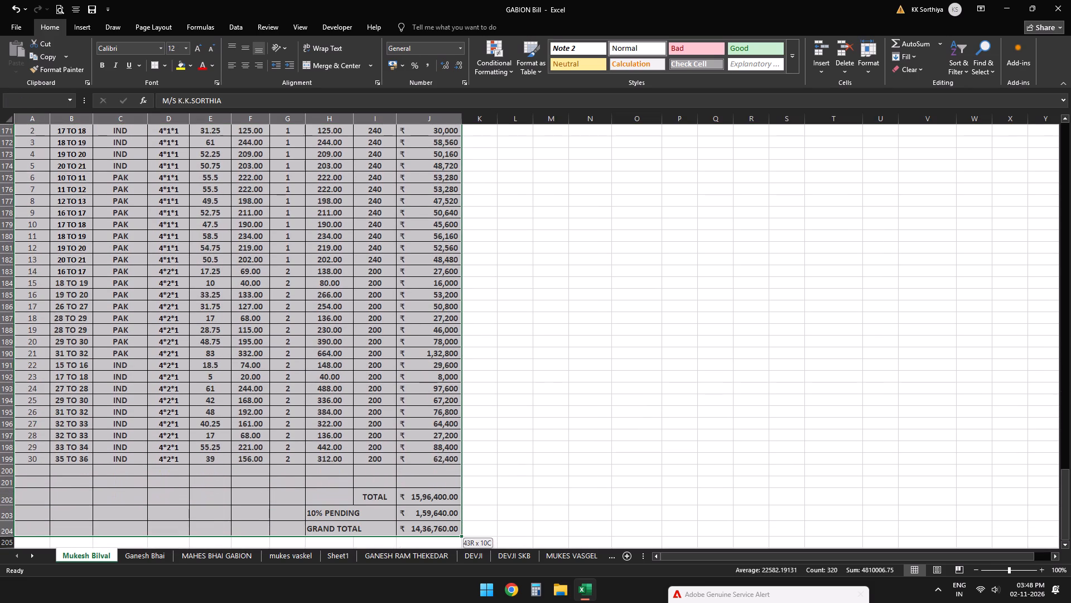
pyautogui.moveTo(243, 602); pyautogui.dragTo(254, 534)
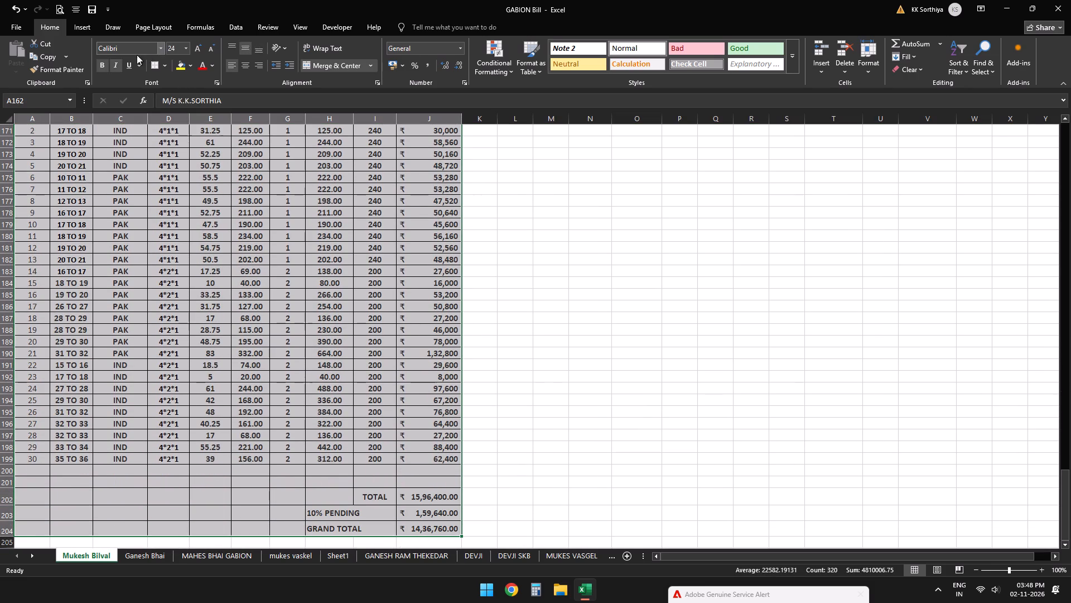
pyautogui.click(98, 67)
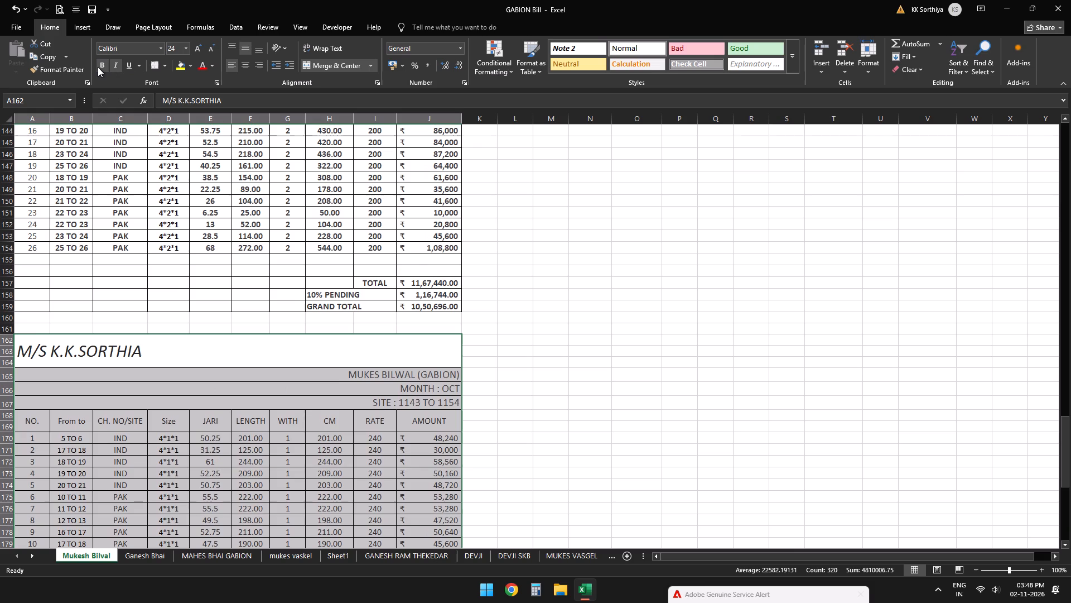
pyautogui.click(98, 67)
# Print one copy of the selected October bill on the RICOH M 2701 DDST printer, fitted to one A4 page.
pyautogui.hotkey('ctrl', 'p')
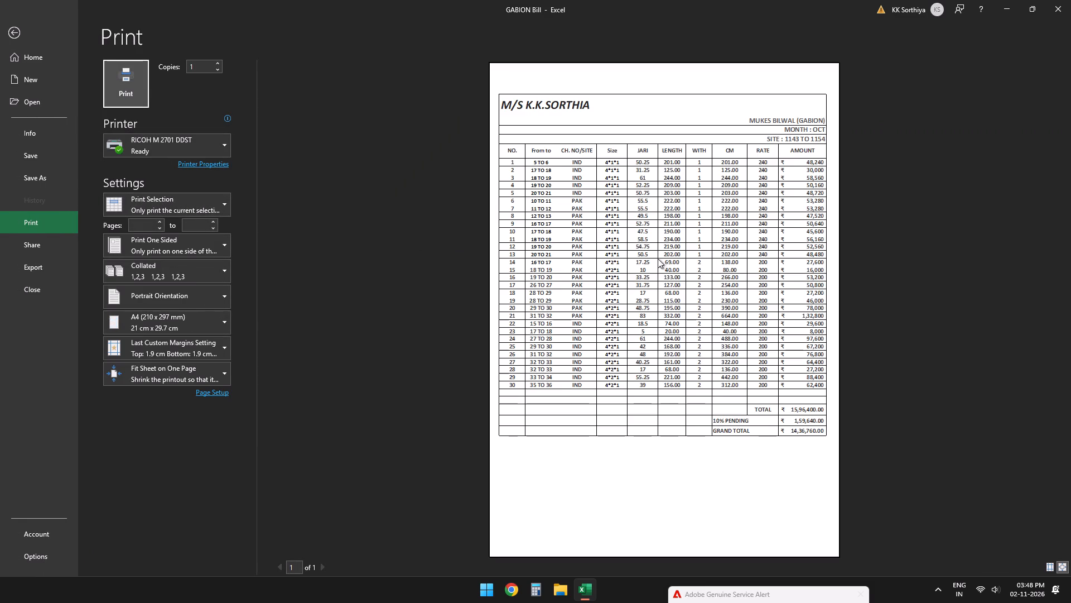
pyautogui.click(116, 98)
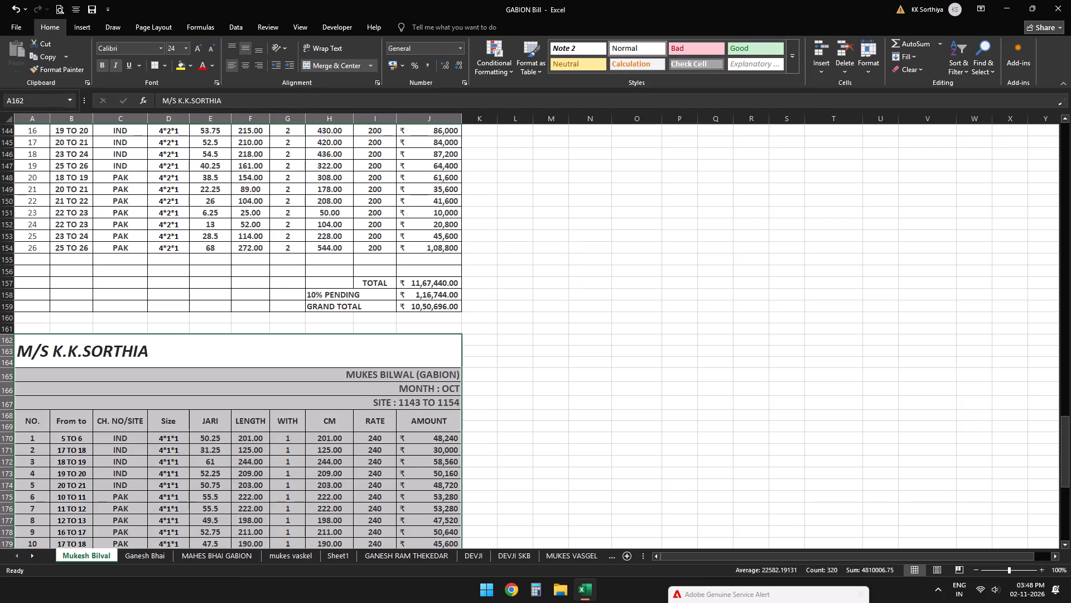
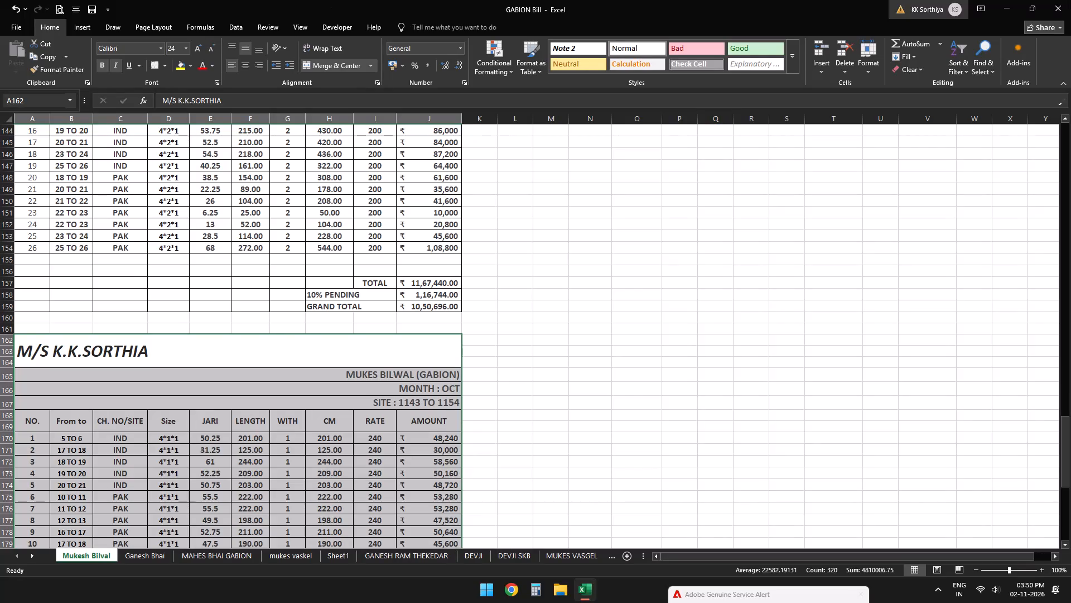
# Close the GABION Bill workbook, saving the changes made to it.
pyautogui.click(1070, 0)
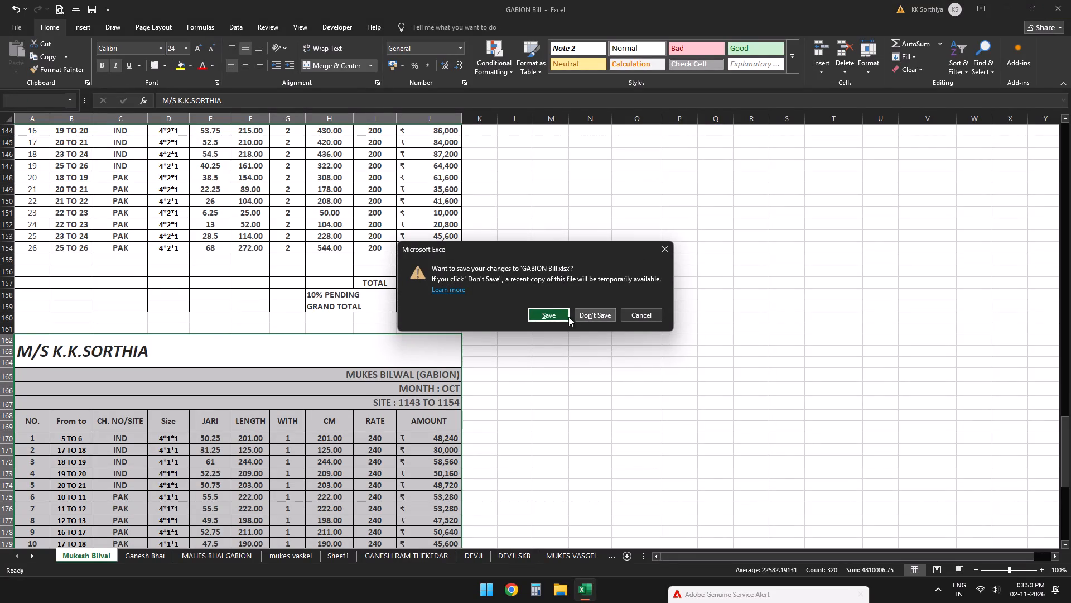
pyautogui.click(559, 317)
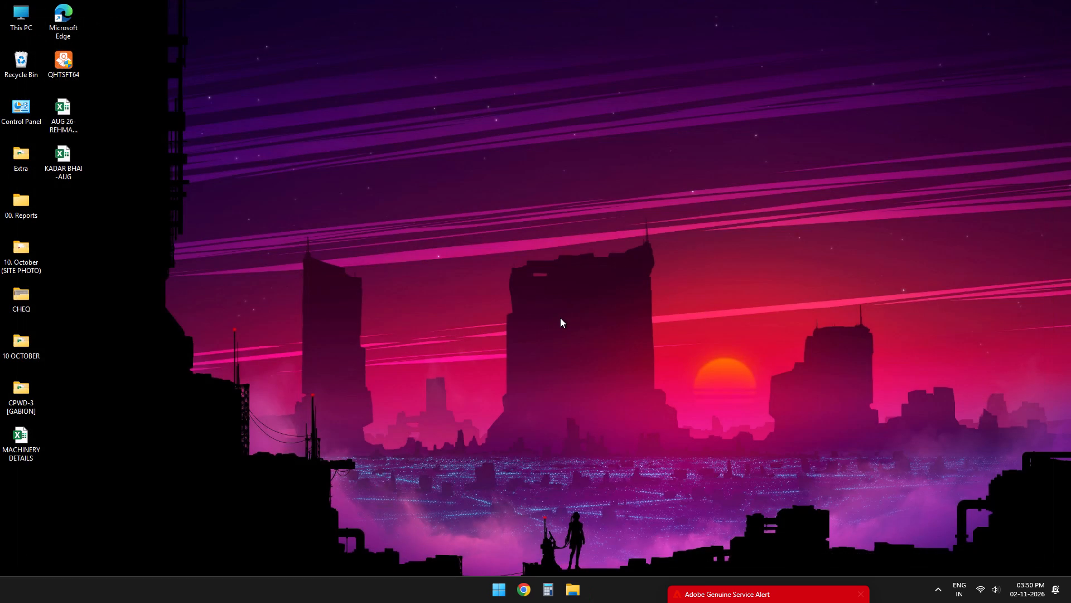